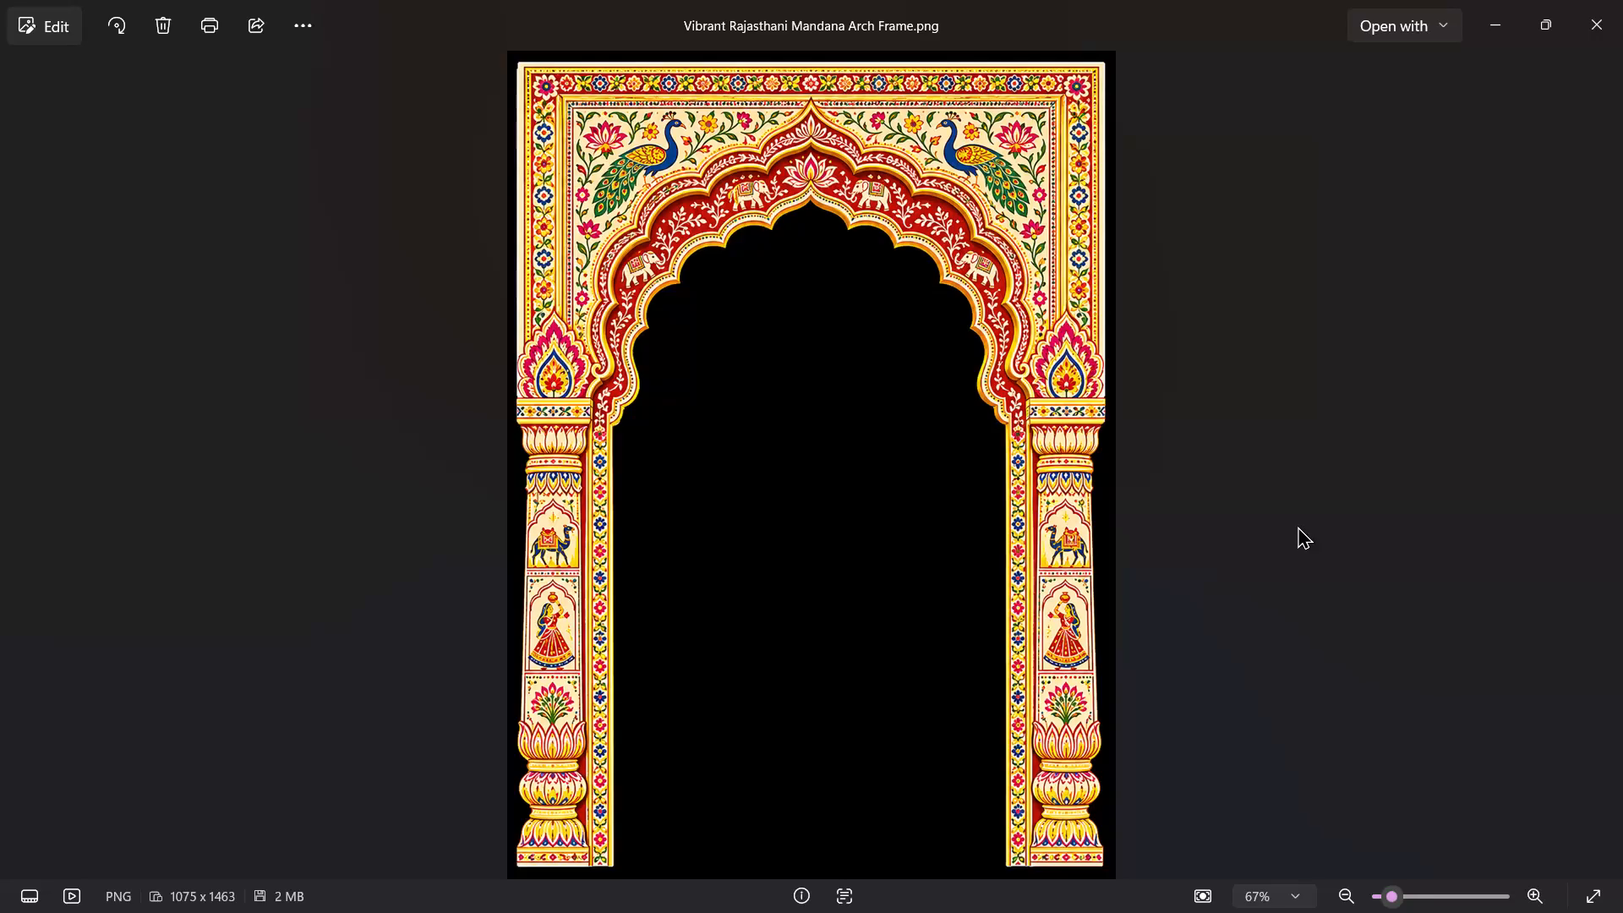
Close the Rajasthani arch preview and open Ornate Floral Palace Archway.png from the Downloads folder for viewing.
{"action": "key", "text": "Escape"}
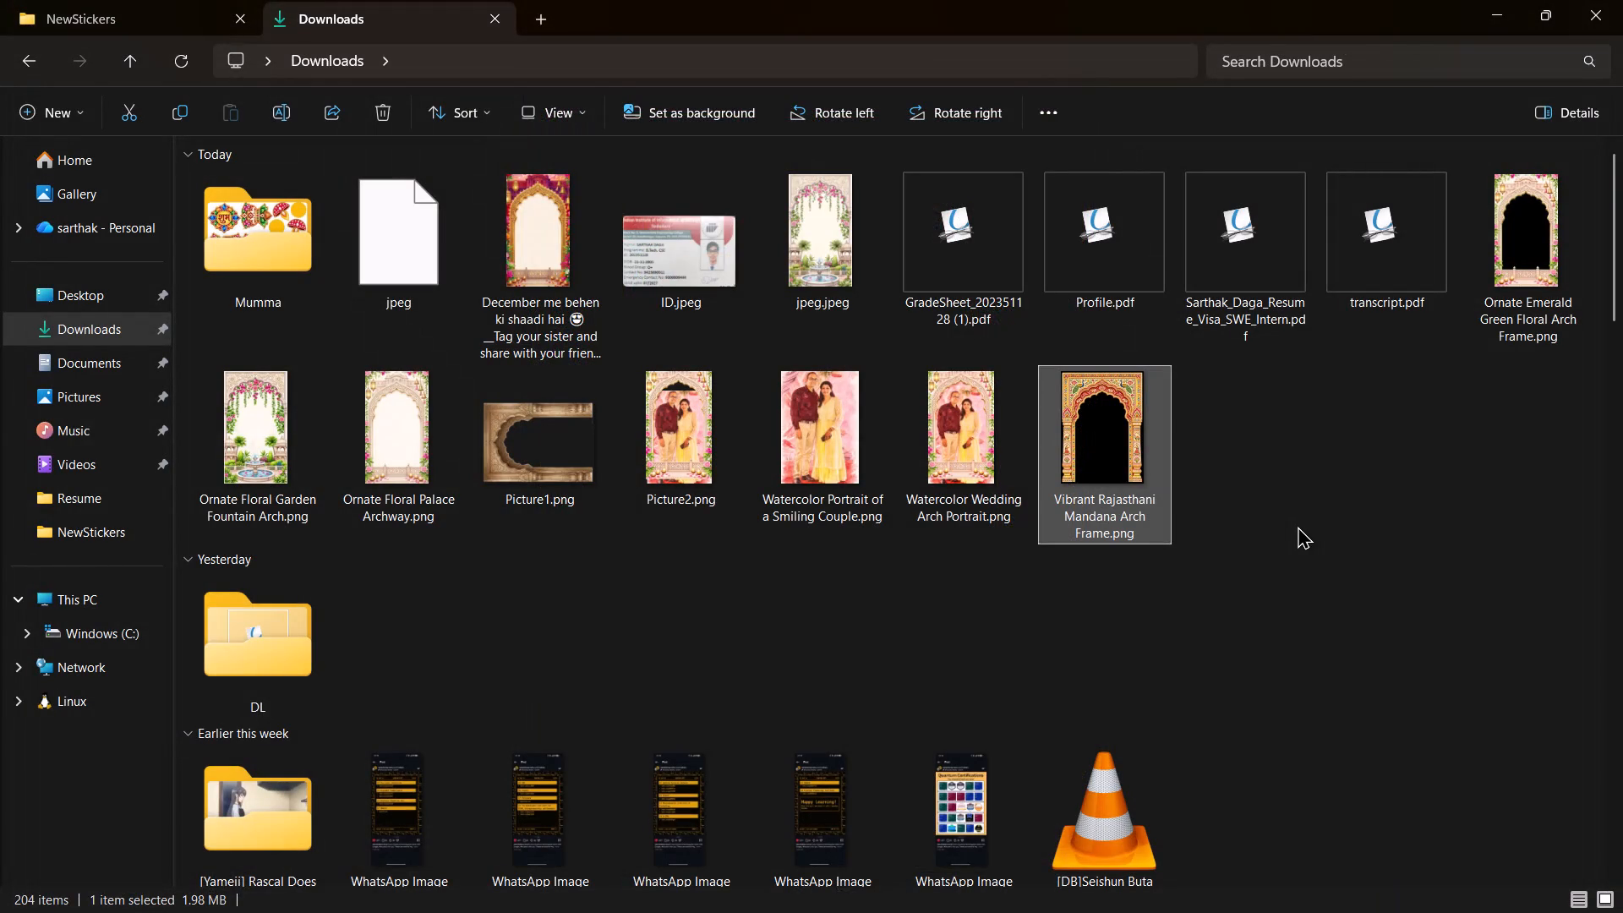
{"action": "double_click", "coordinate": [395, 426]}
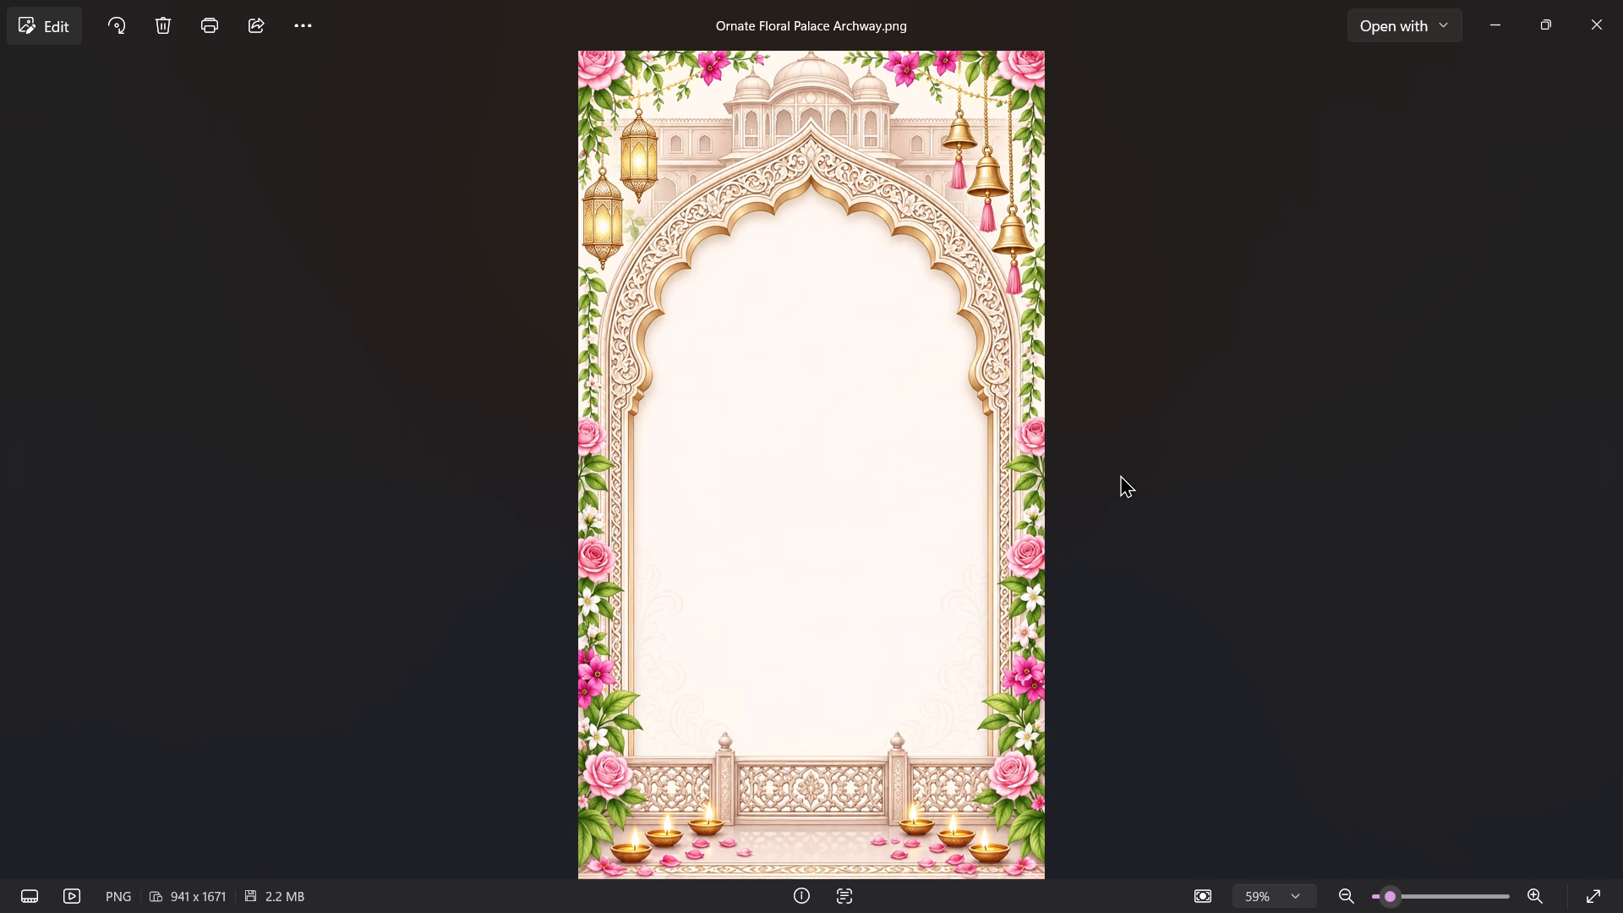
Examine the palace archway artwork up close and as a whole.
{"action": "scroll", "coordinate": [1063, 376], "scroll_direction": "up", "scroll_amount": 1}
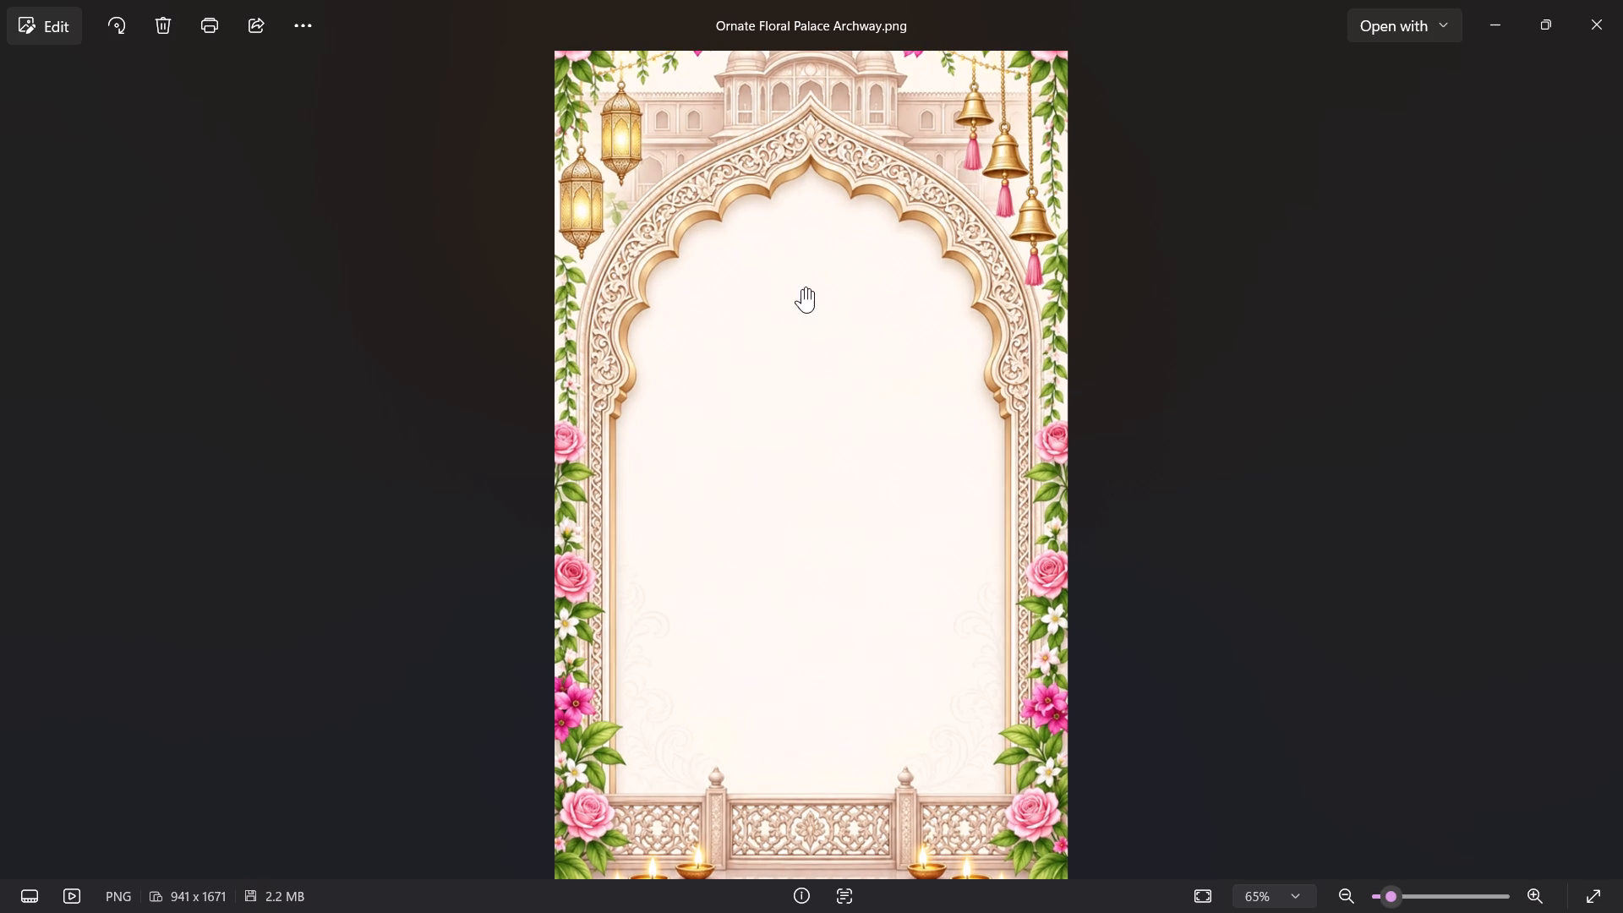
{"action": "scroll", "coordinate": [743, 504], "scroll_direction": "down", "scroll_amount": 1}
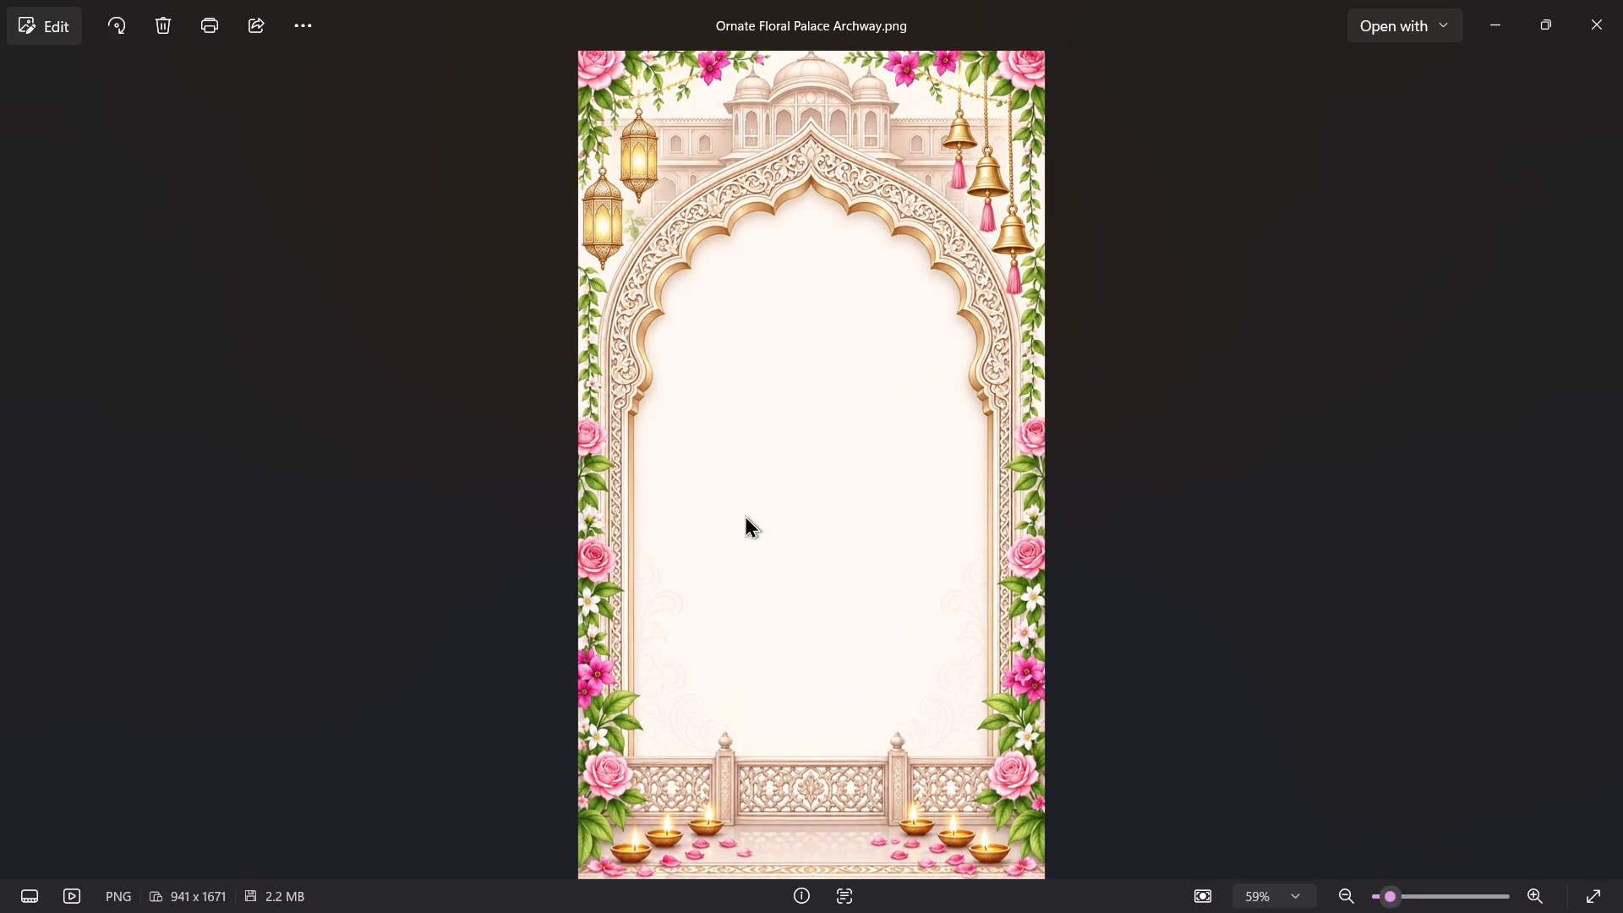
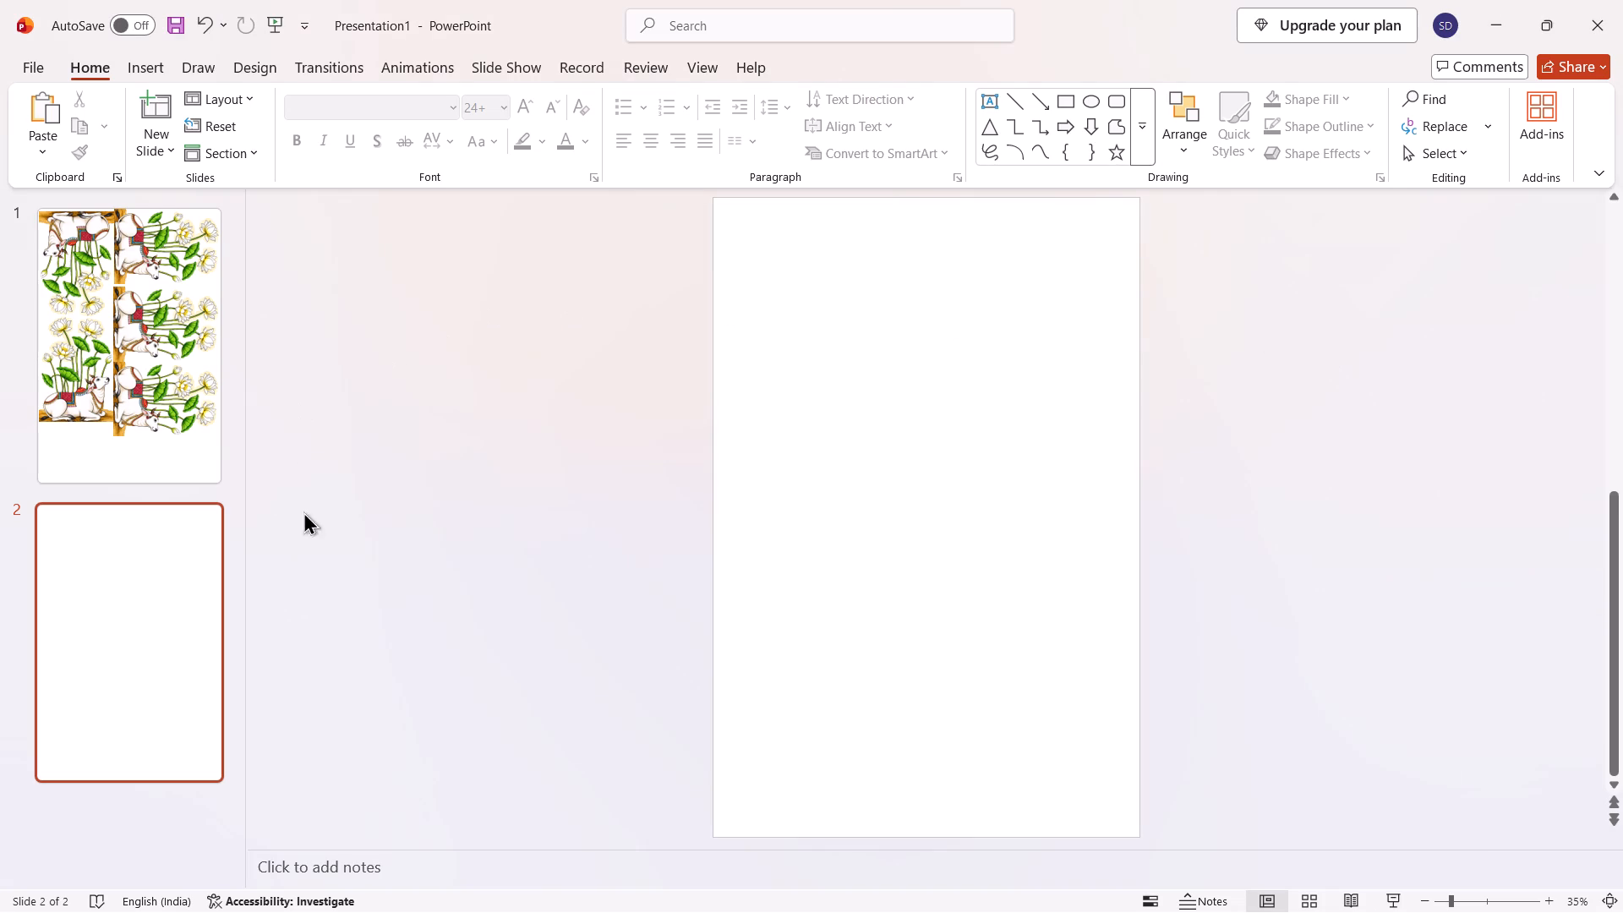
{"action": "left_click", "coordinate": [160, 63]}
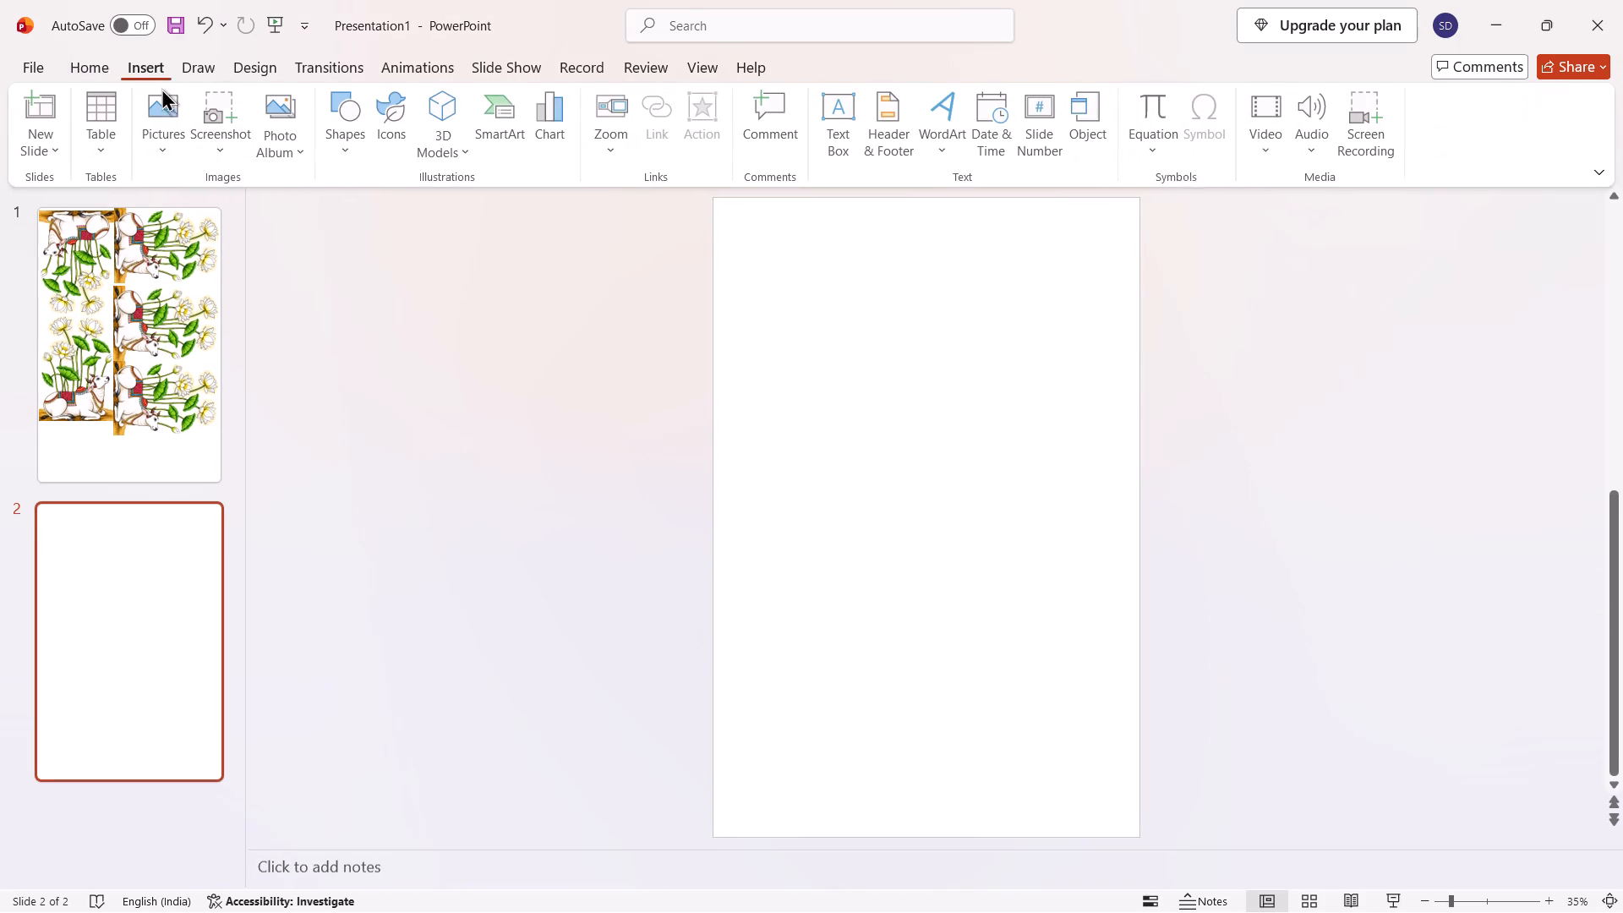
{"action": "left_click", "coordinate": [167, 124]}
{"action": "left_click", "coordinate": [199, 210]}
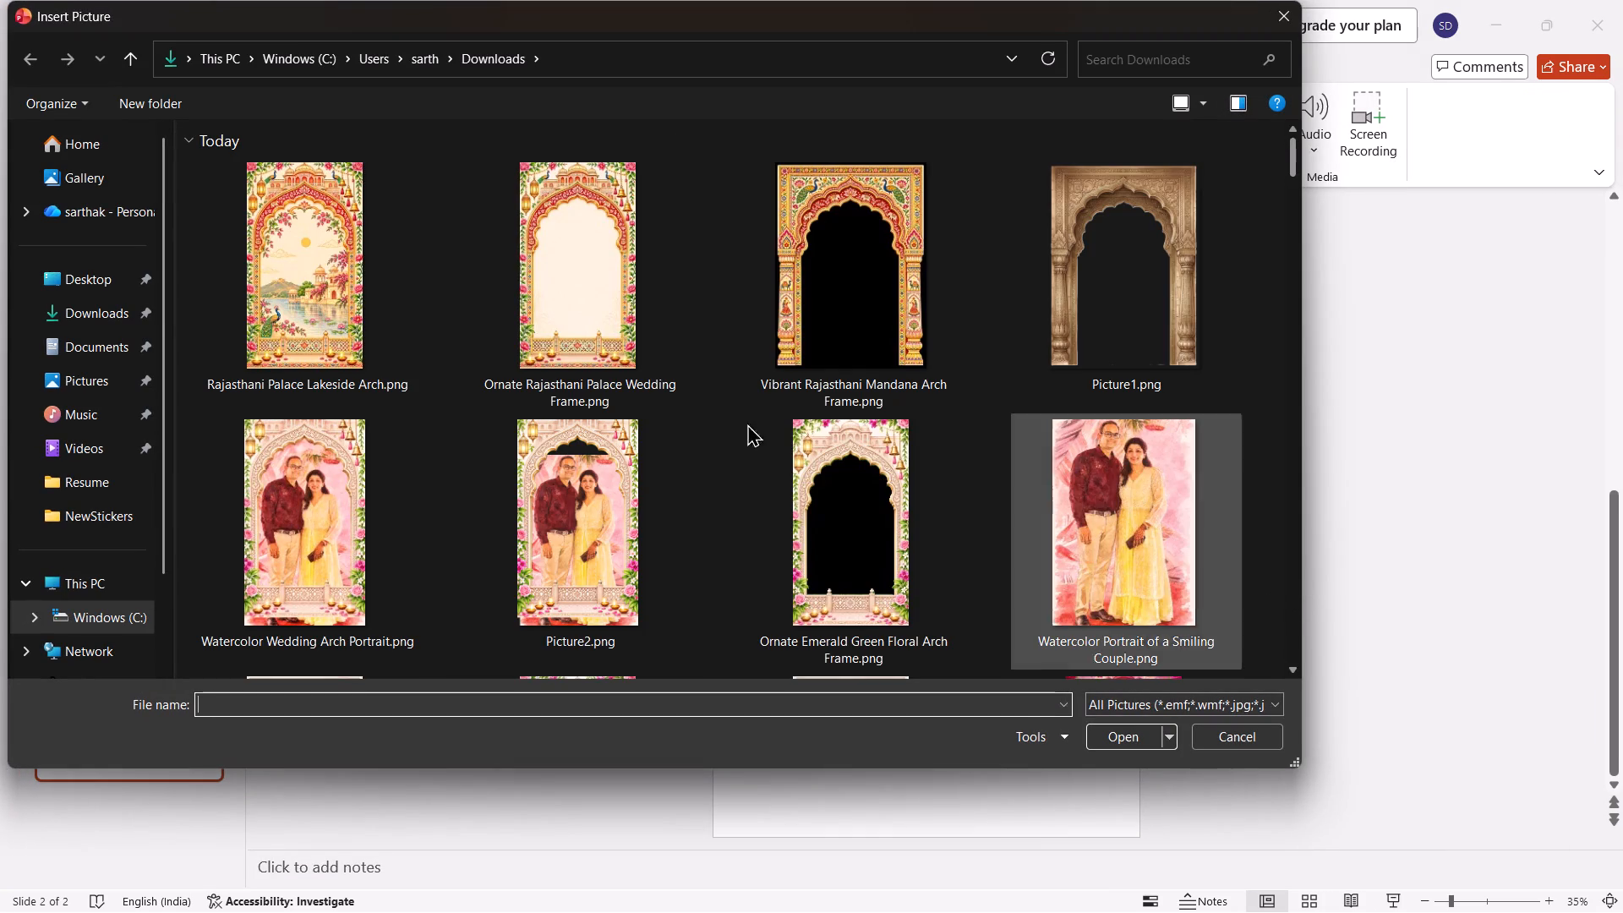
{"action": "left_click", "coordinate": [279, 302]}
{"action": "left_click", "coordinate": [832, 283], "text": "ctrl"}
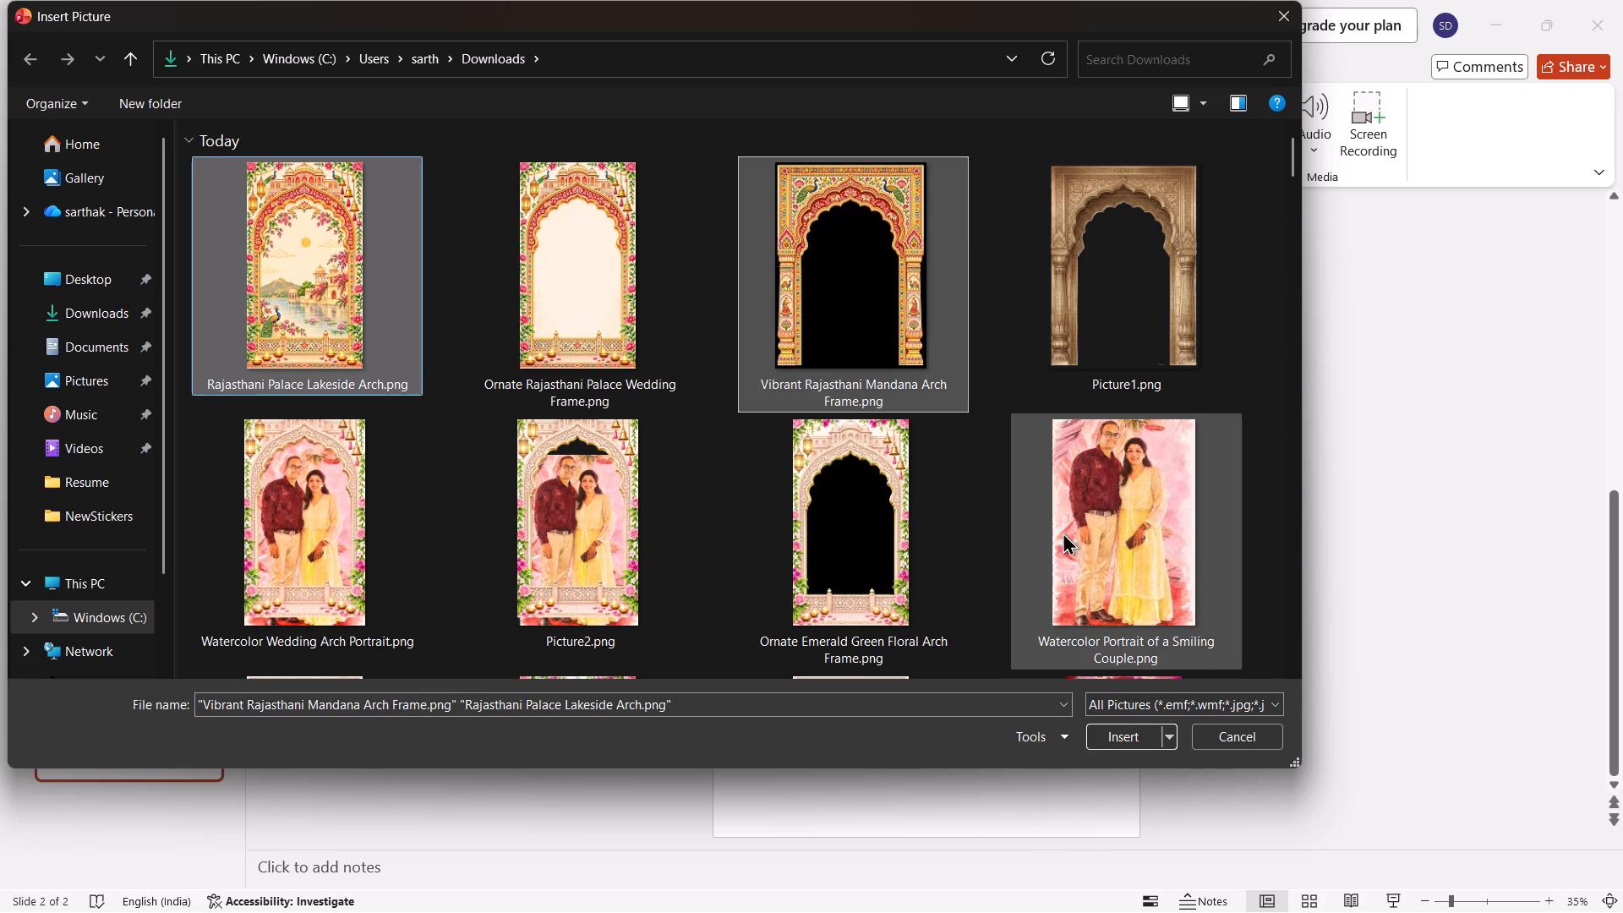
{"action": "left_click", "coordinate": [1101, 739]}
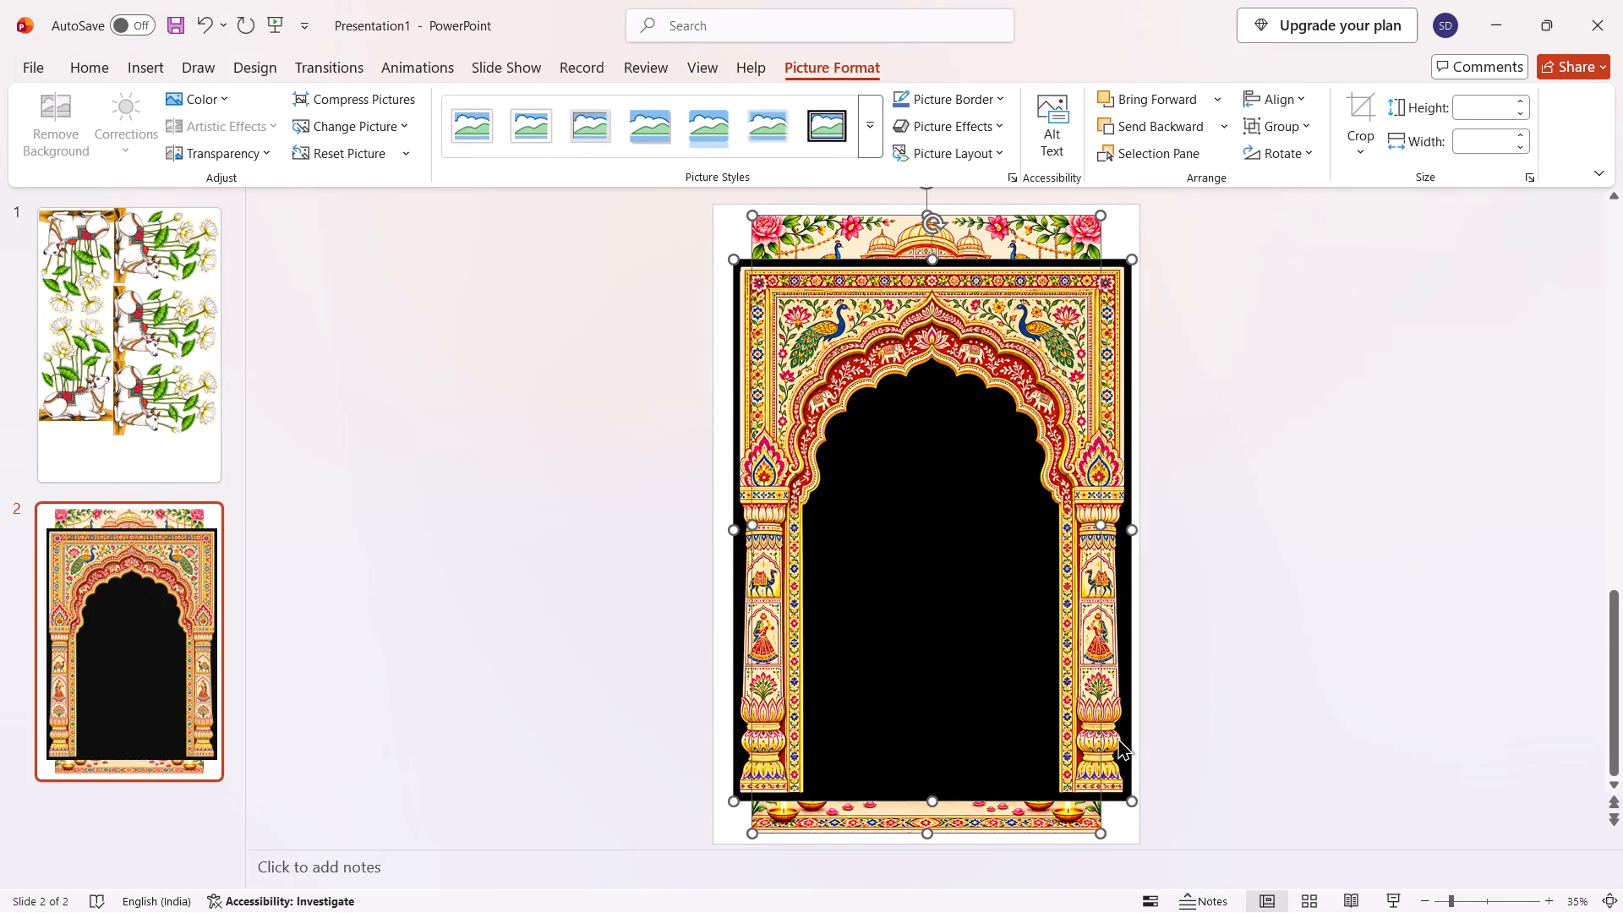
Separate the two overlapping pictures, moving the Mandana arch frame off to the left and the lakeside arch picture to the right.
{"action": "left_click", "coordinate": [1211, 495]}
{"action": "left_click_drag", "start_coordinate": [1103, 471], "coordinate": [779, 462]}
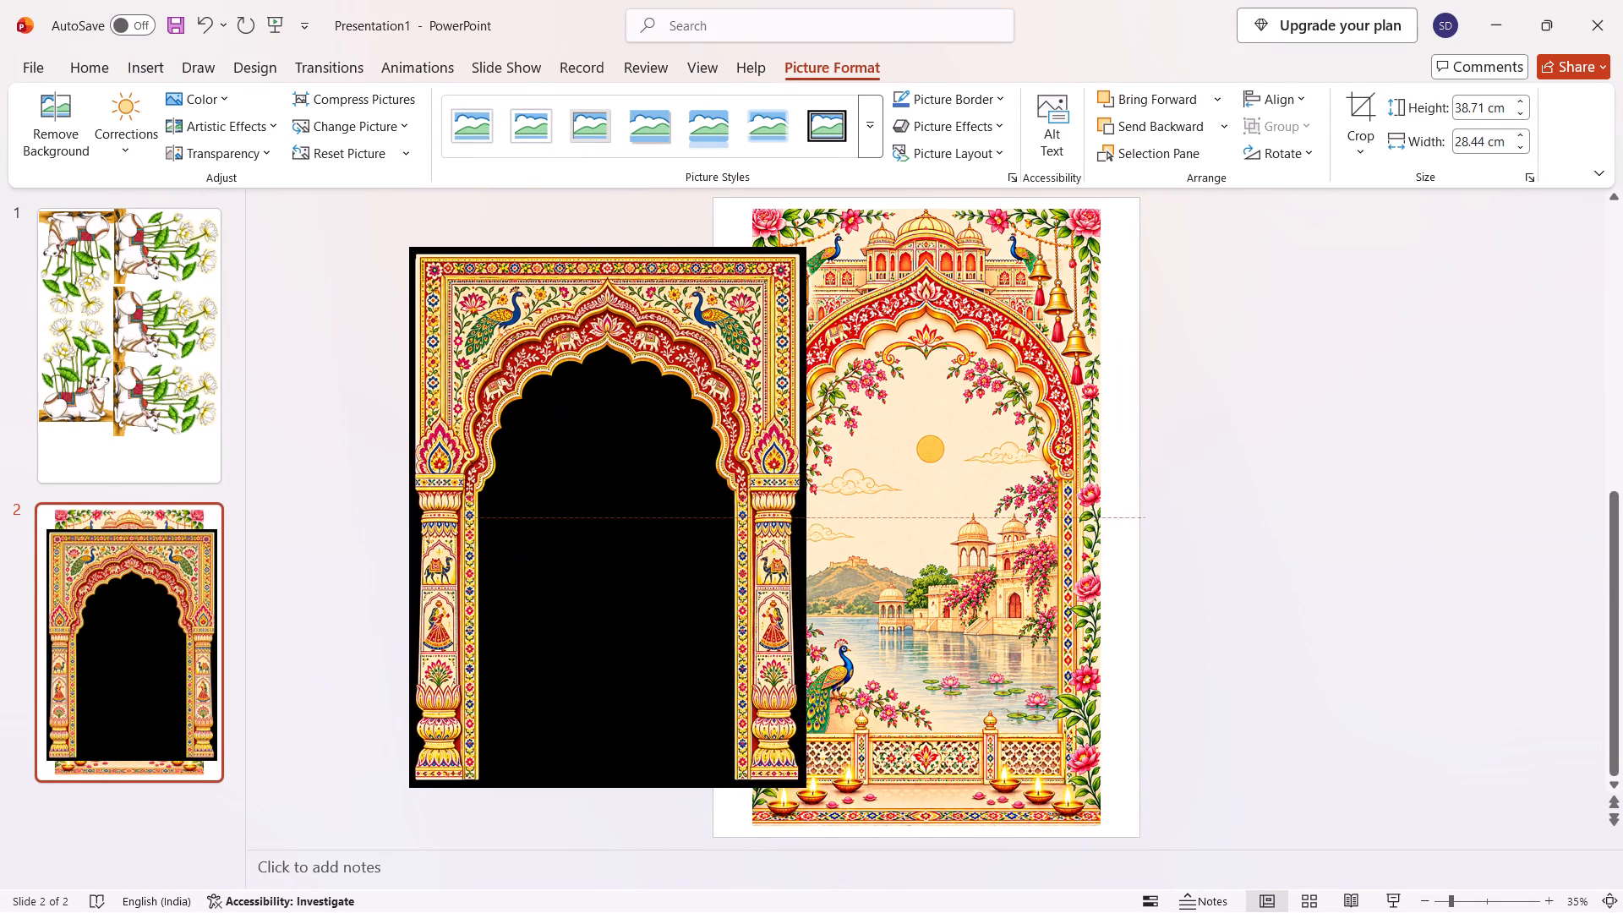
{"action": "left_click_drag", "start_coordinate": [779, 462], "coordinate": [719, 453]}
{"action": "left_click_drag", "start_coordinate": [948, 473], "coordinate": [1183, 472]}
{"action": "left_click_drag", "start_coordinate": [666, 467], "coordinate": [672, 473]}
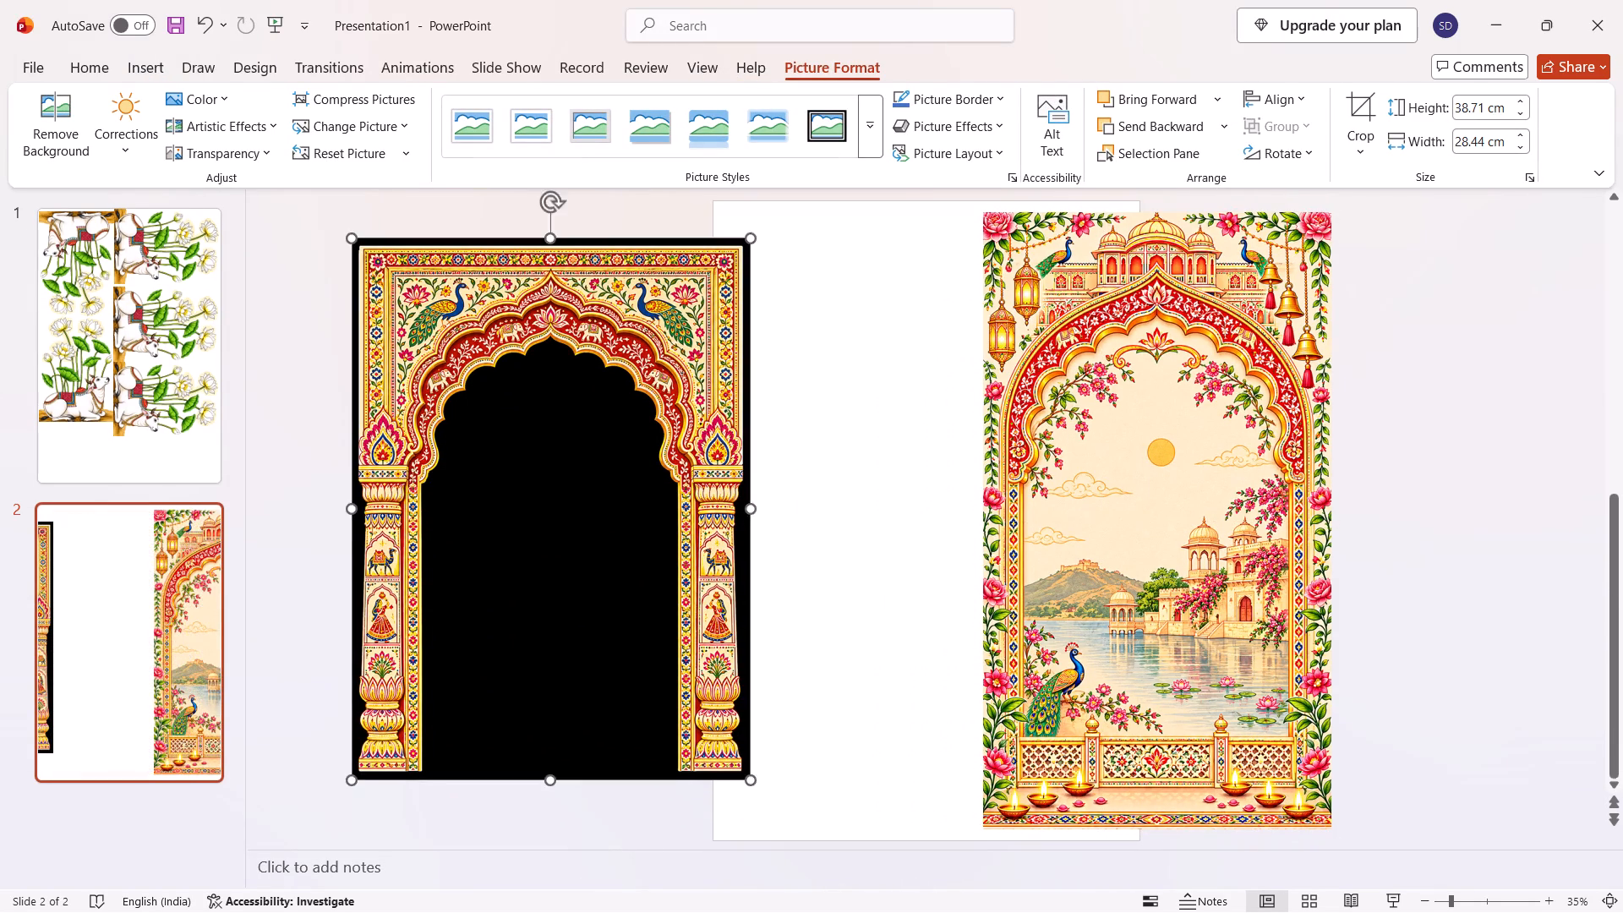
{"action": "left_click_drag", "start_coordinate": [672, 473], "coordinate": [706, 479]}
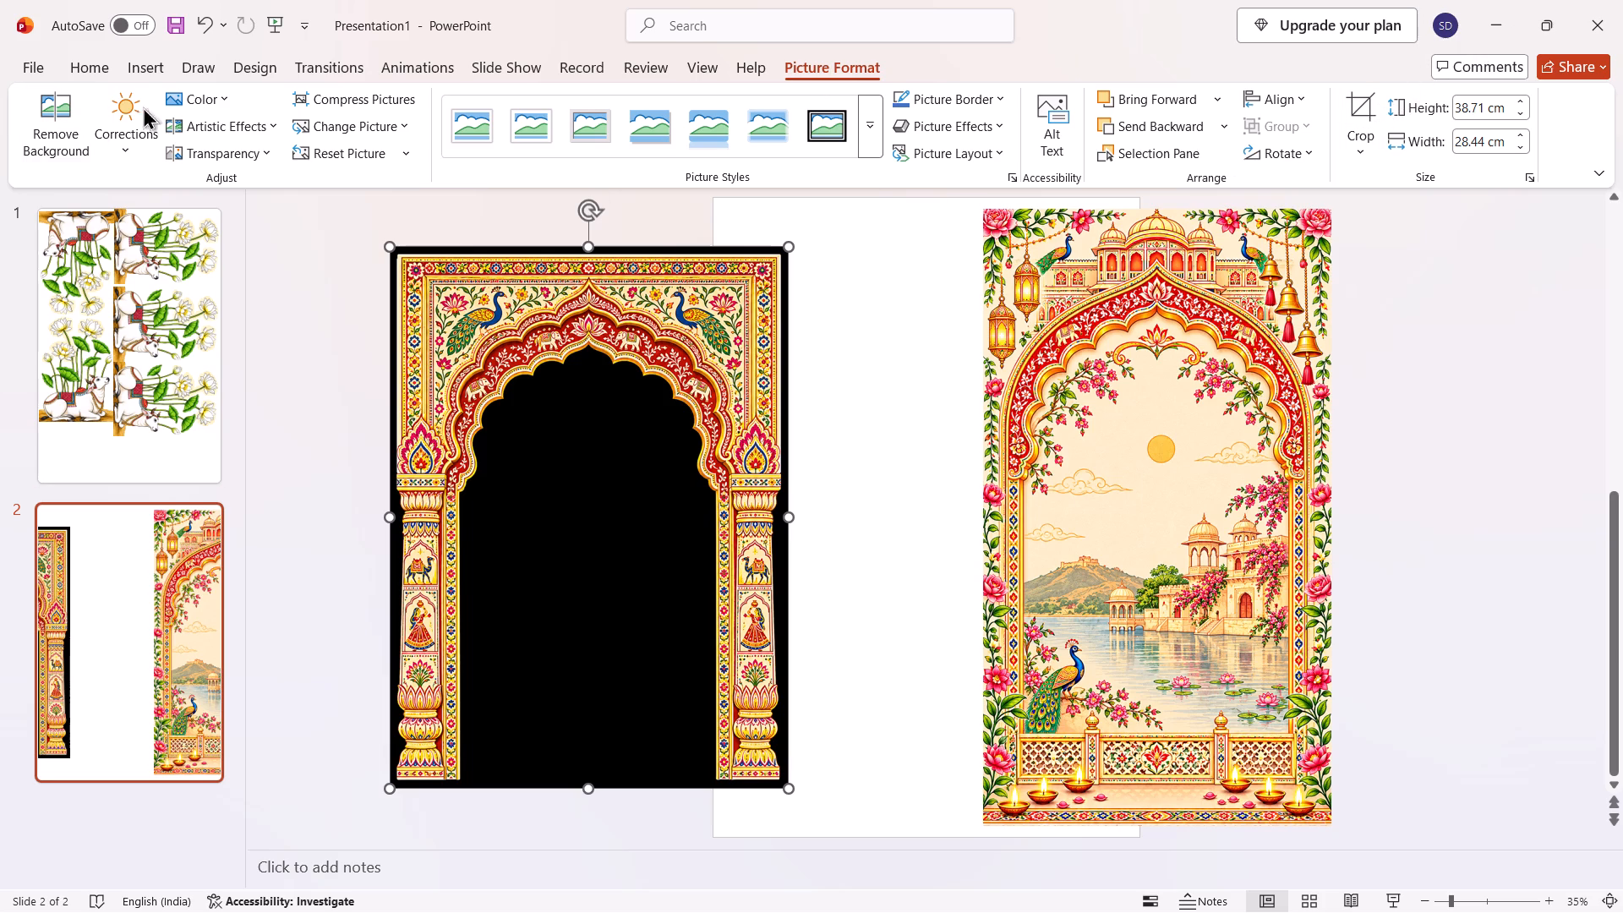
Set the black colour of the Mandana arch frame picture as transparent.
{"action": "left_click", "coordinate": [210, 96]}
{"action": "left_click", "coordinate": [254, 716]}
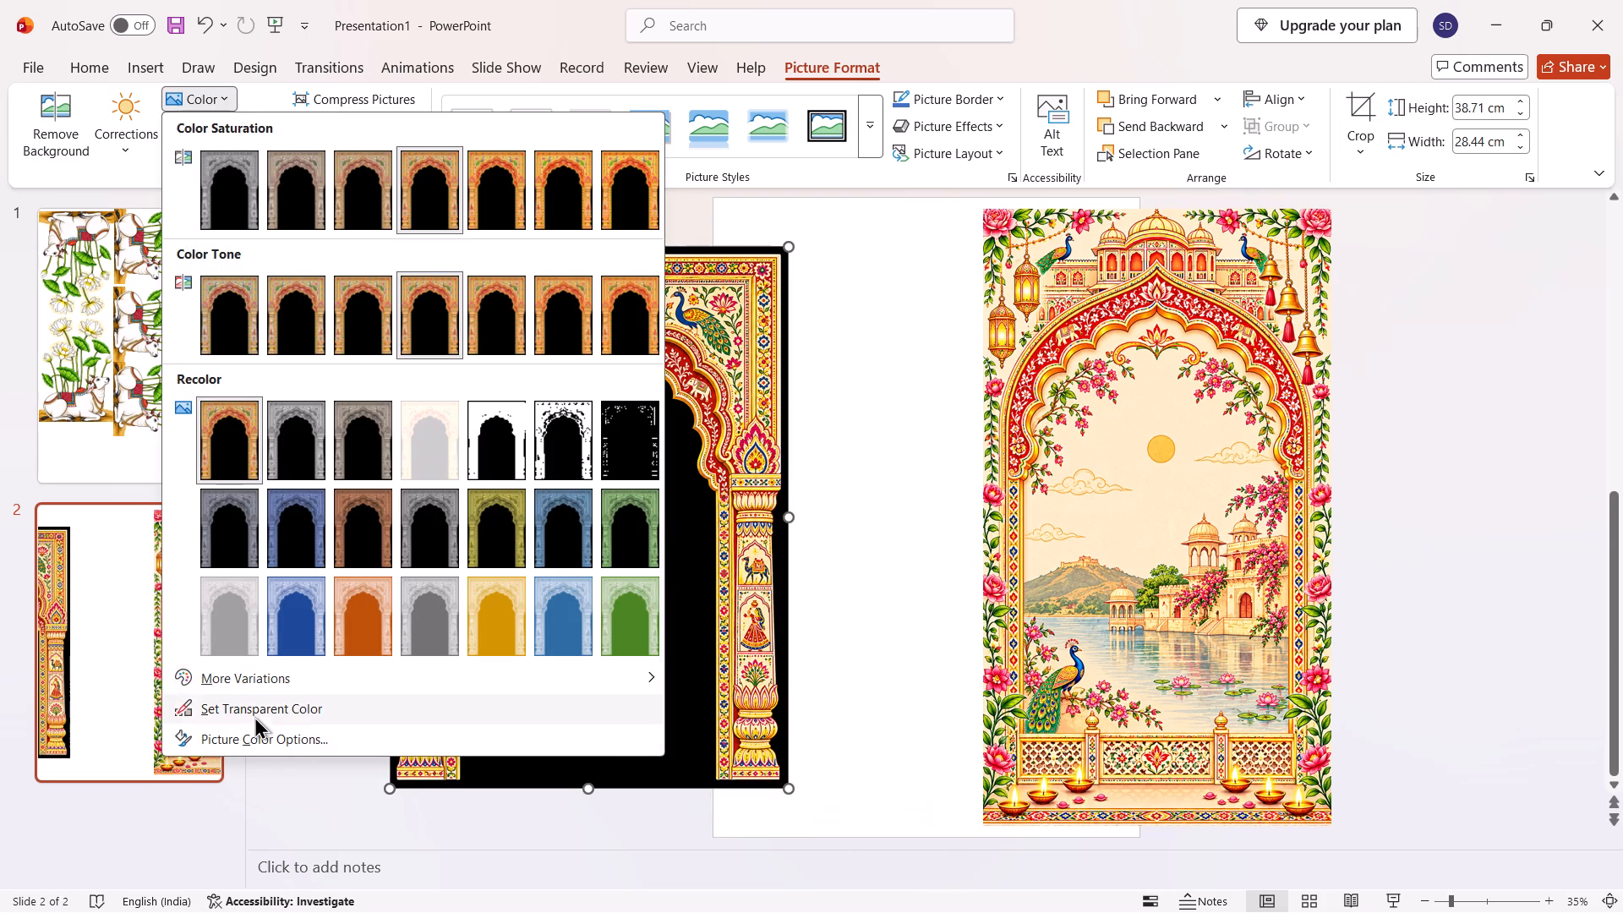
{"action": "left_click", "coordinate": [522, 659]}
Try the Mandana arch frame over the lakeside arch picture, and return it to just left of that picture.
{"action": "left_click_drag", "start_coordinate": [757, 605], "coordinate": [946, 600]}
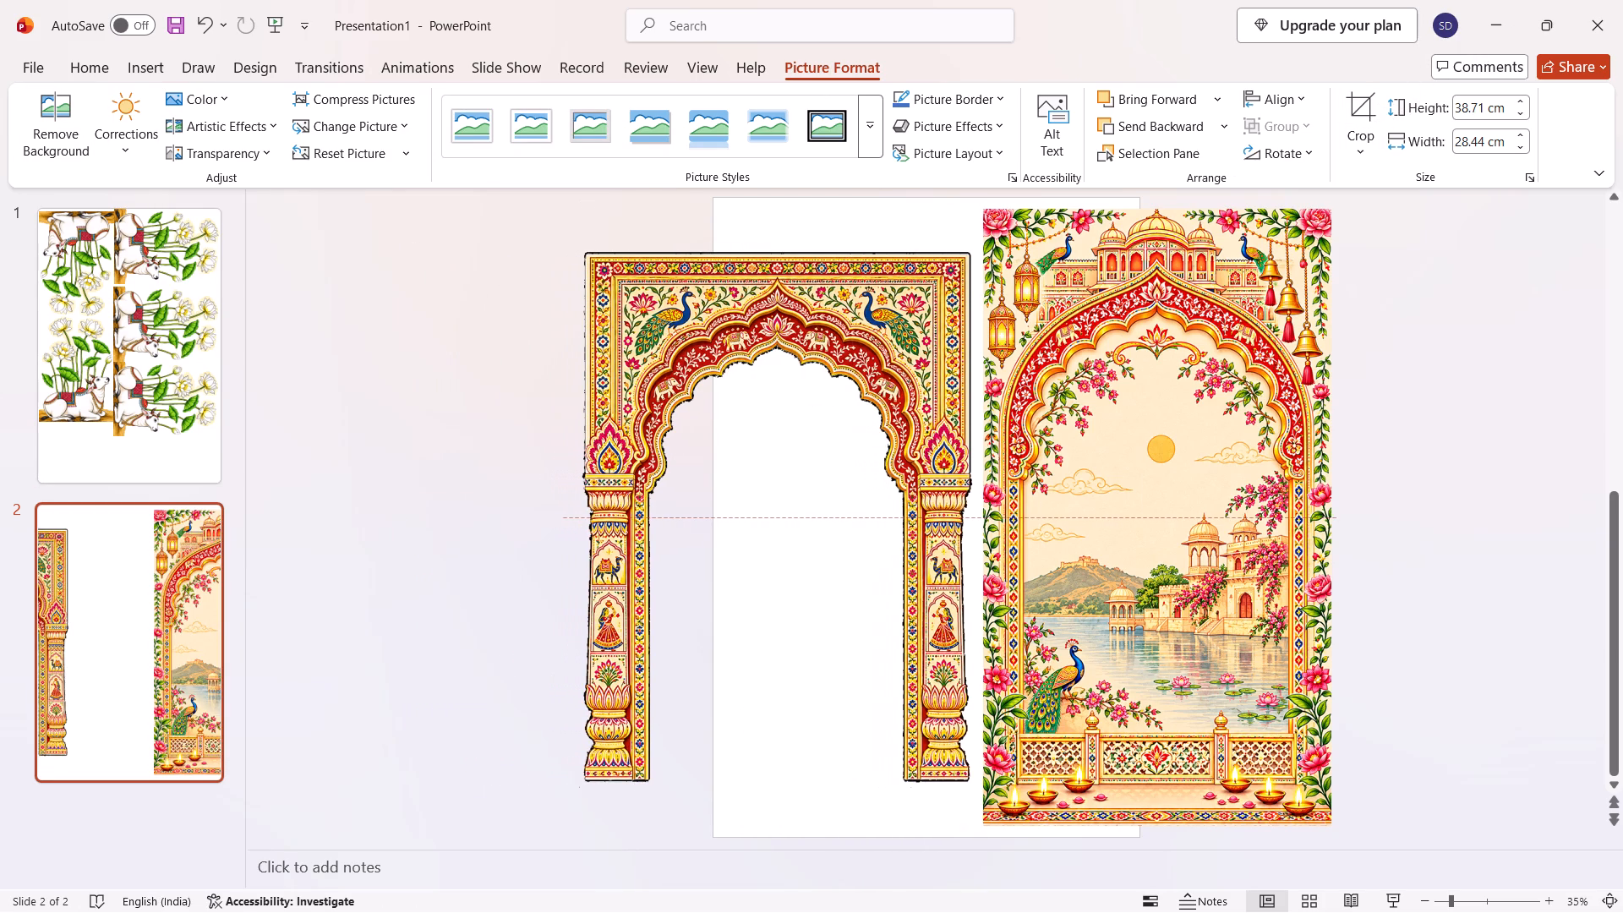
{"action": "left_click_drag", "start_coordinate": [946, 600], "coordinate": [1334, 625]}
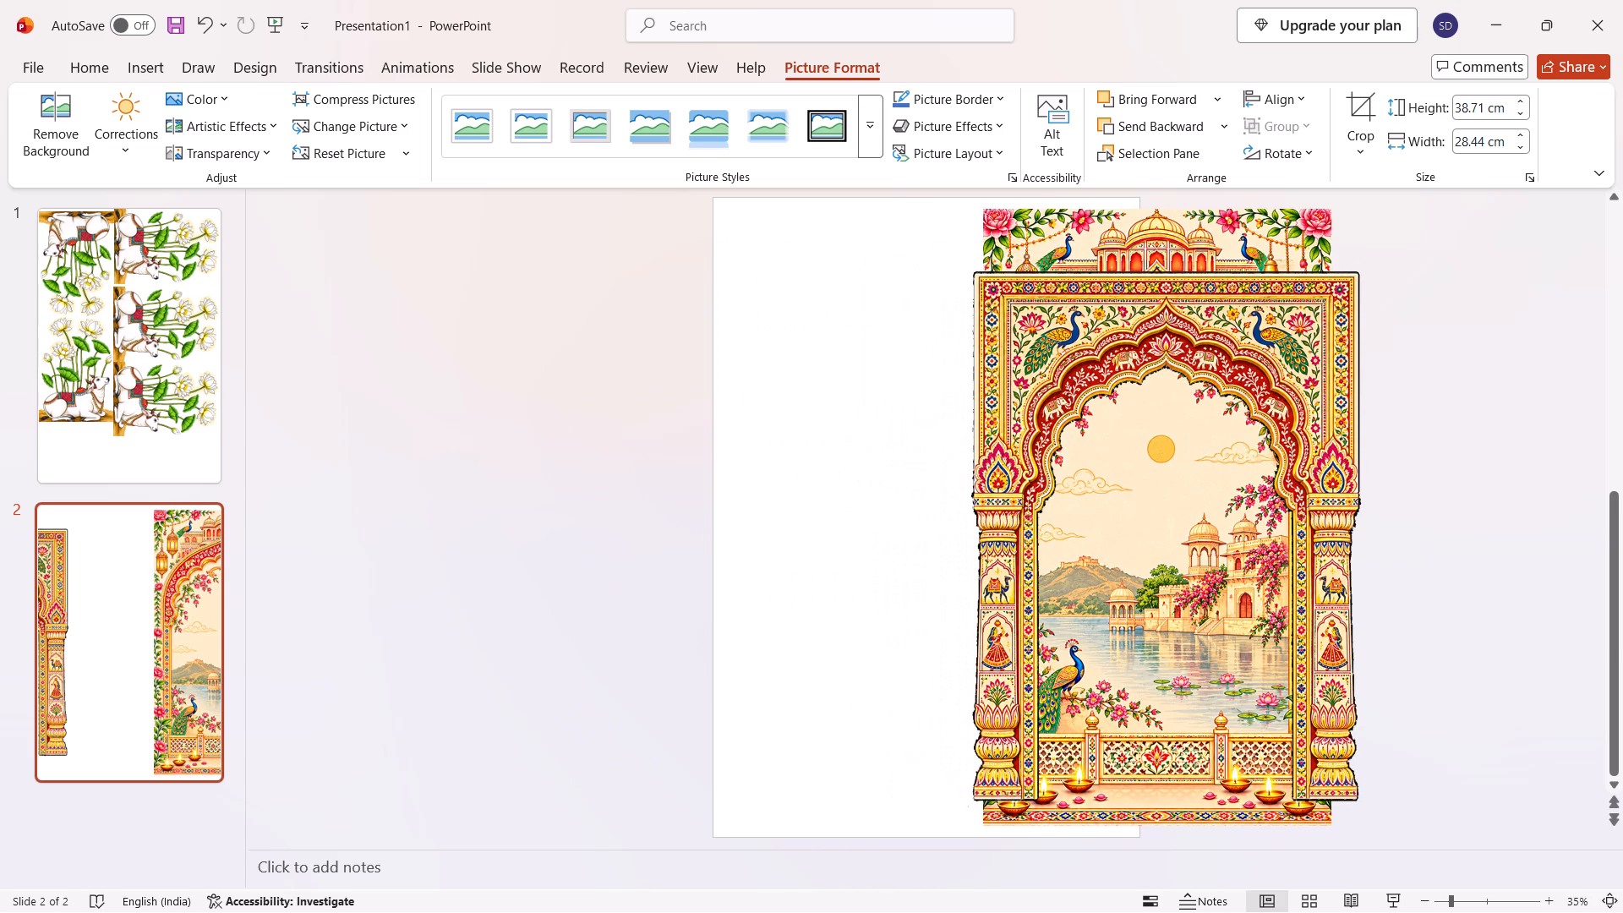
{"action": "left_click_drag", "start_coordinate": [1334, 625], "coordinate": [929, 596]}
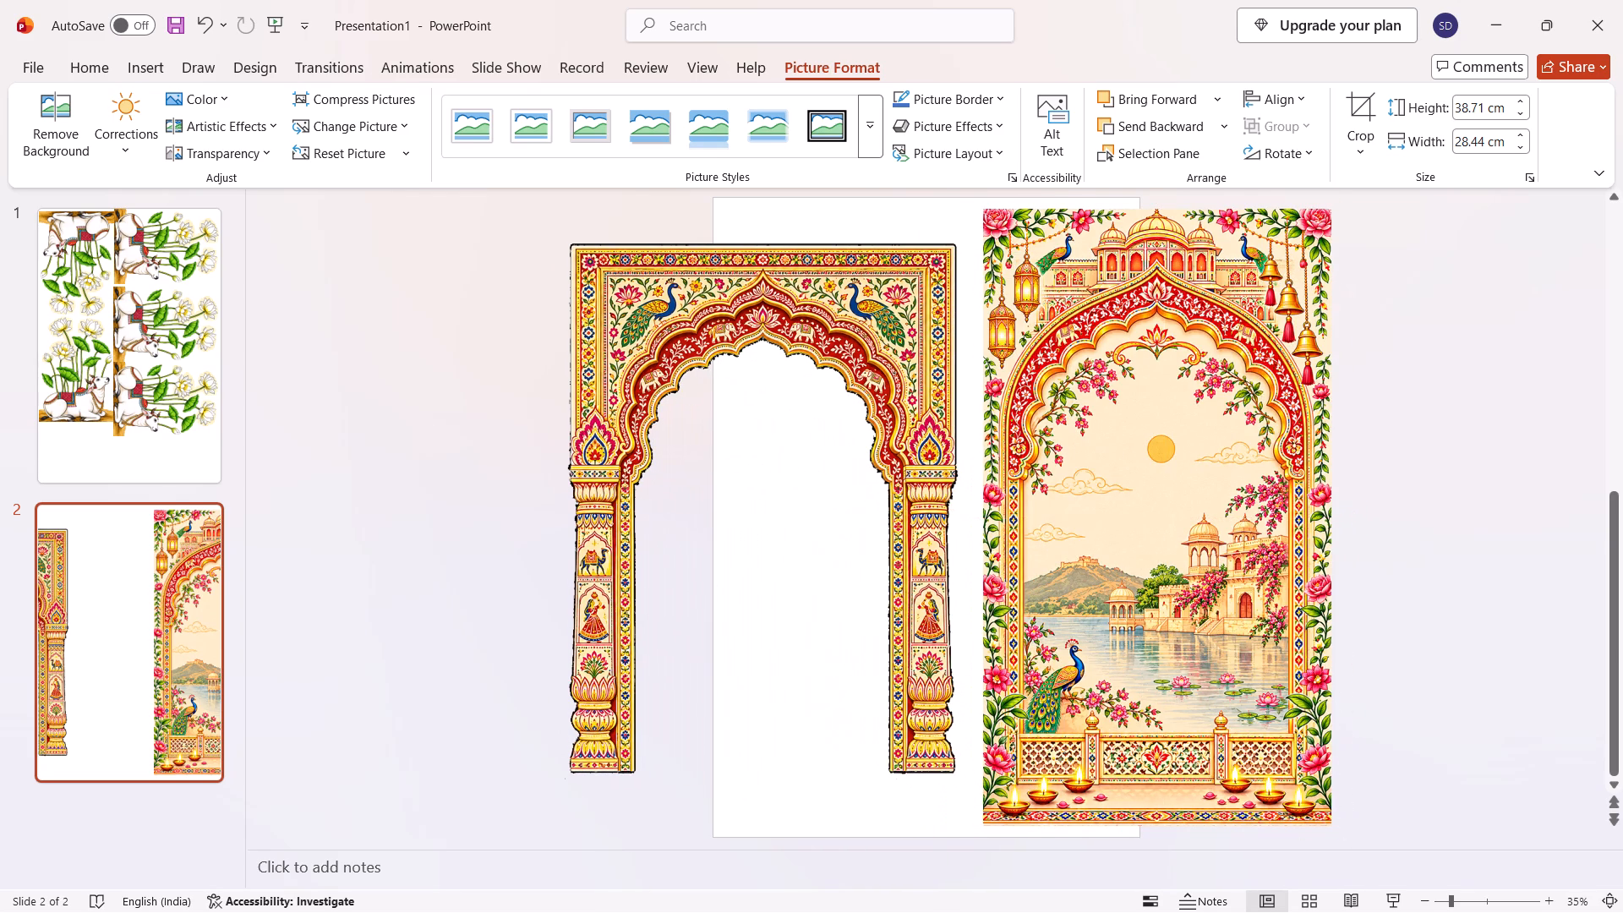
{"action": "left_click_drag", "start_coordinate": [929, 596], "coordinate": [928, 593]}
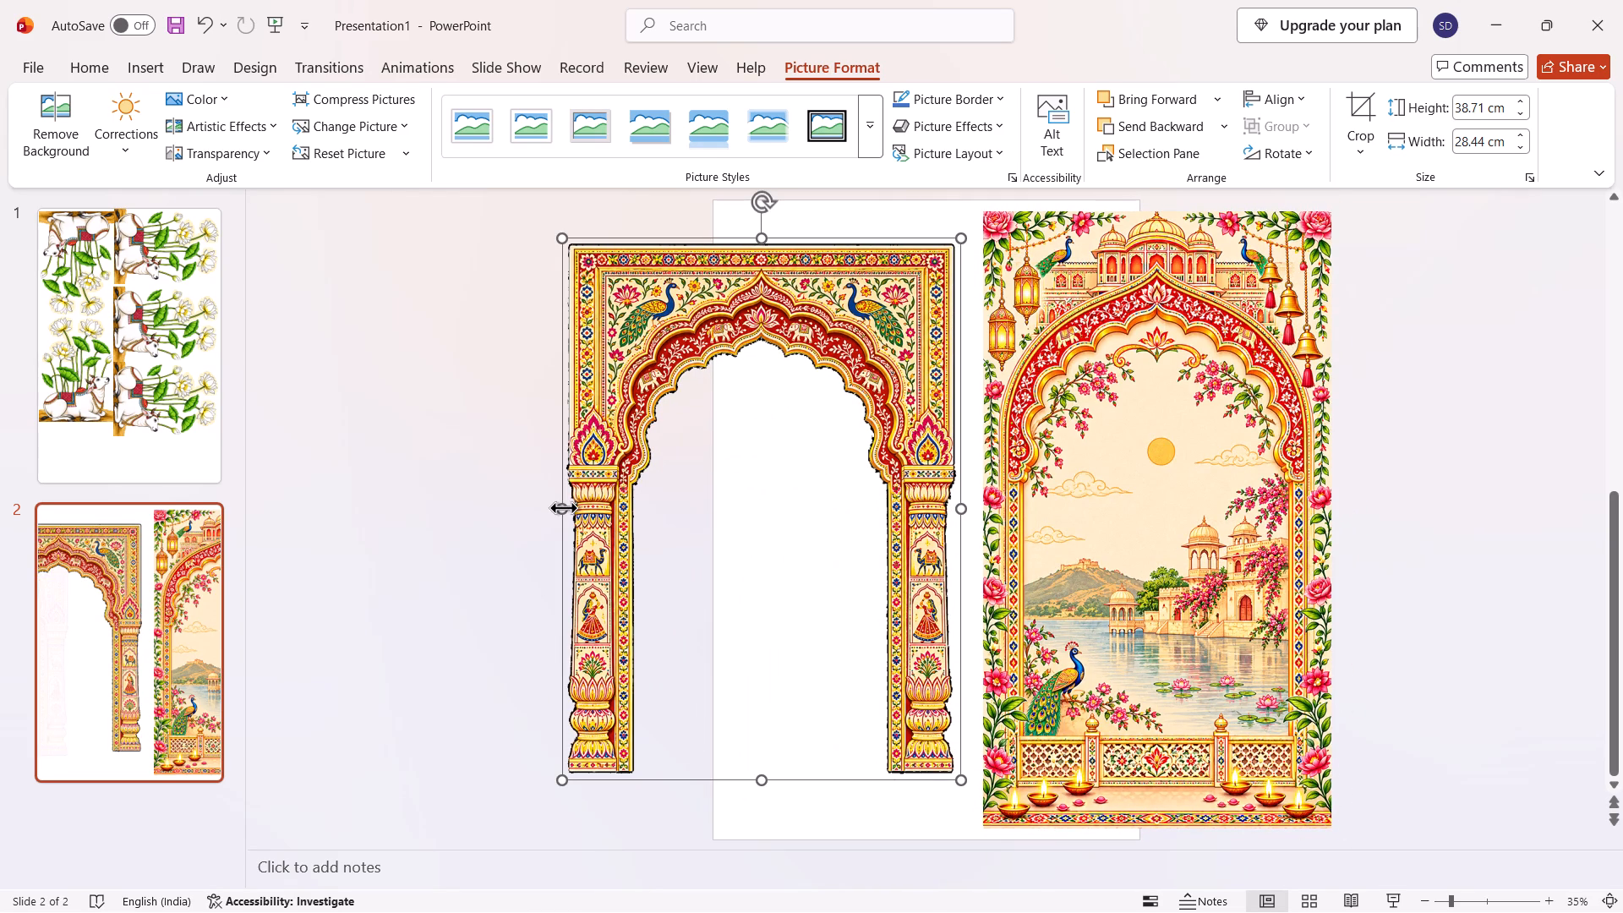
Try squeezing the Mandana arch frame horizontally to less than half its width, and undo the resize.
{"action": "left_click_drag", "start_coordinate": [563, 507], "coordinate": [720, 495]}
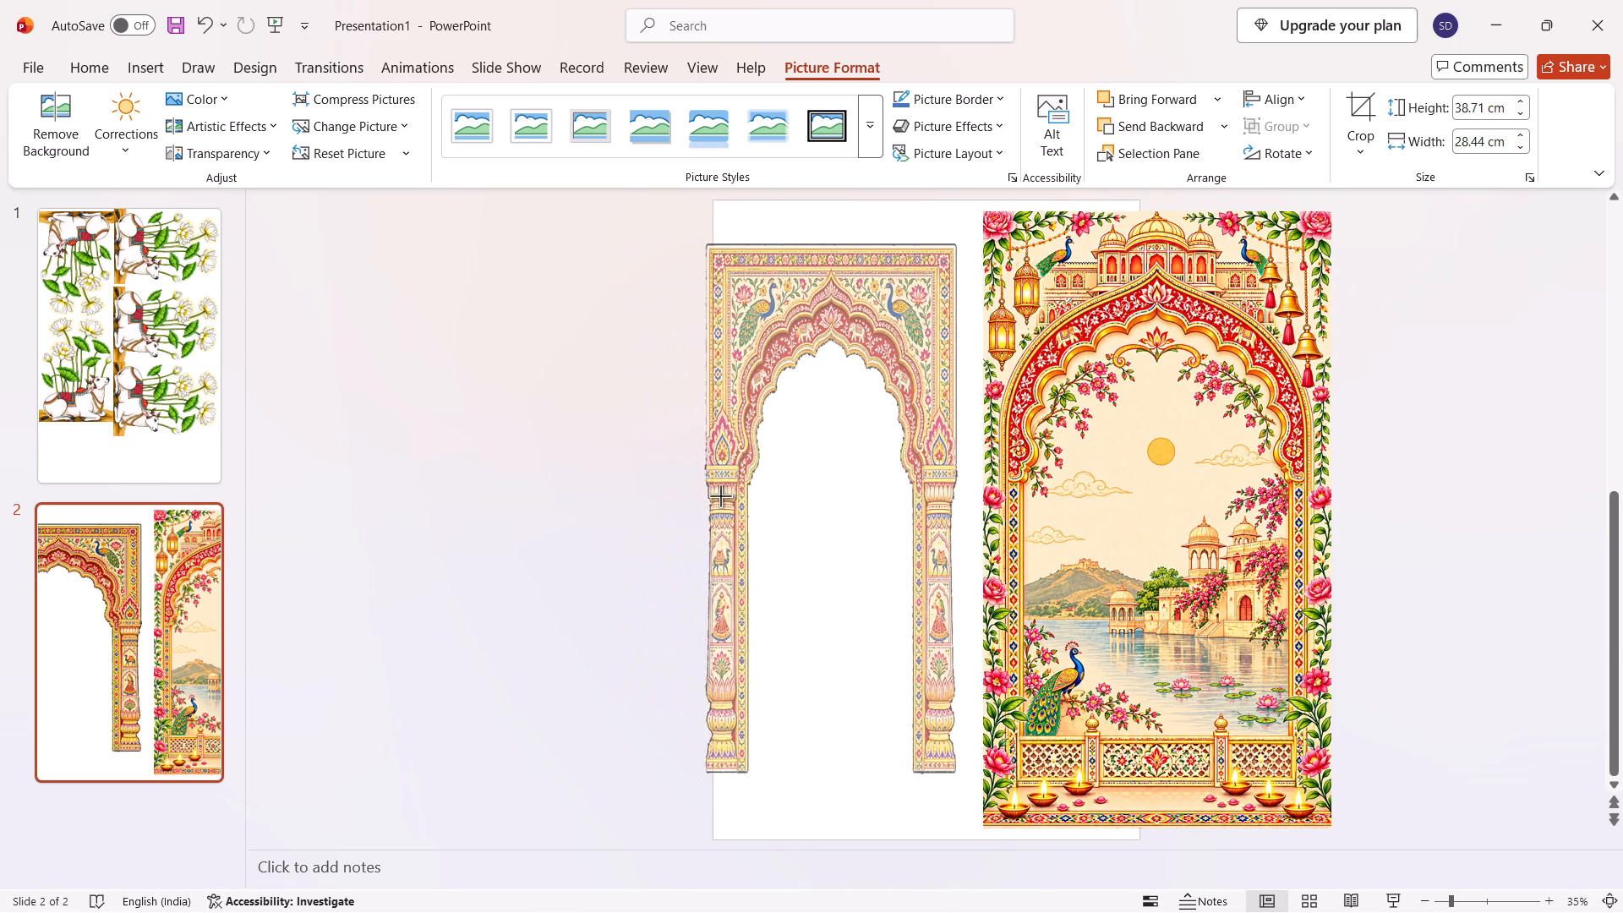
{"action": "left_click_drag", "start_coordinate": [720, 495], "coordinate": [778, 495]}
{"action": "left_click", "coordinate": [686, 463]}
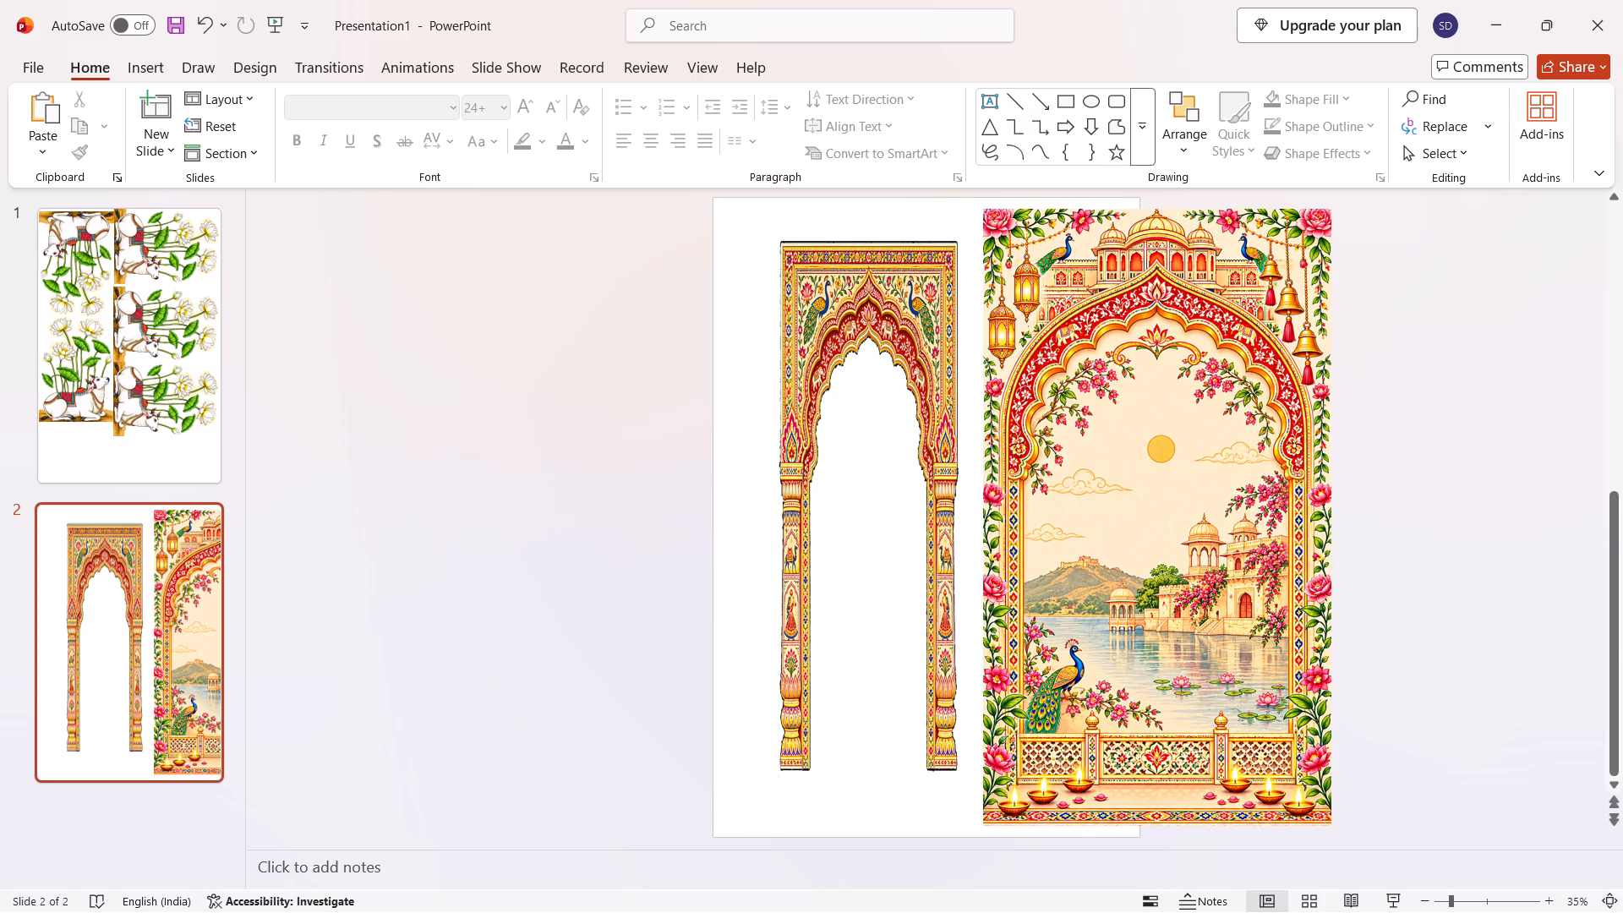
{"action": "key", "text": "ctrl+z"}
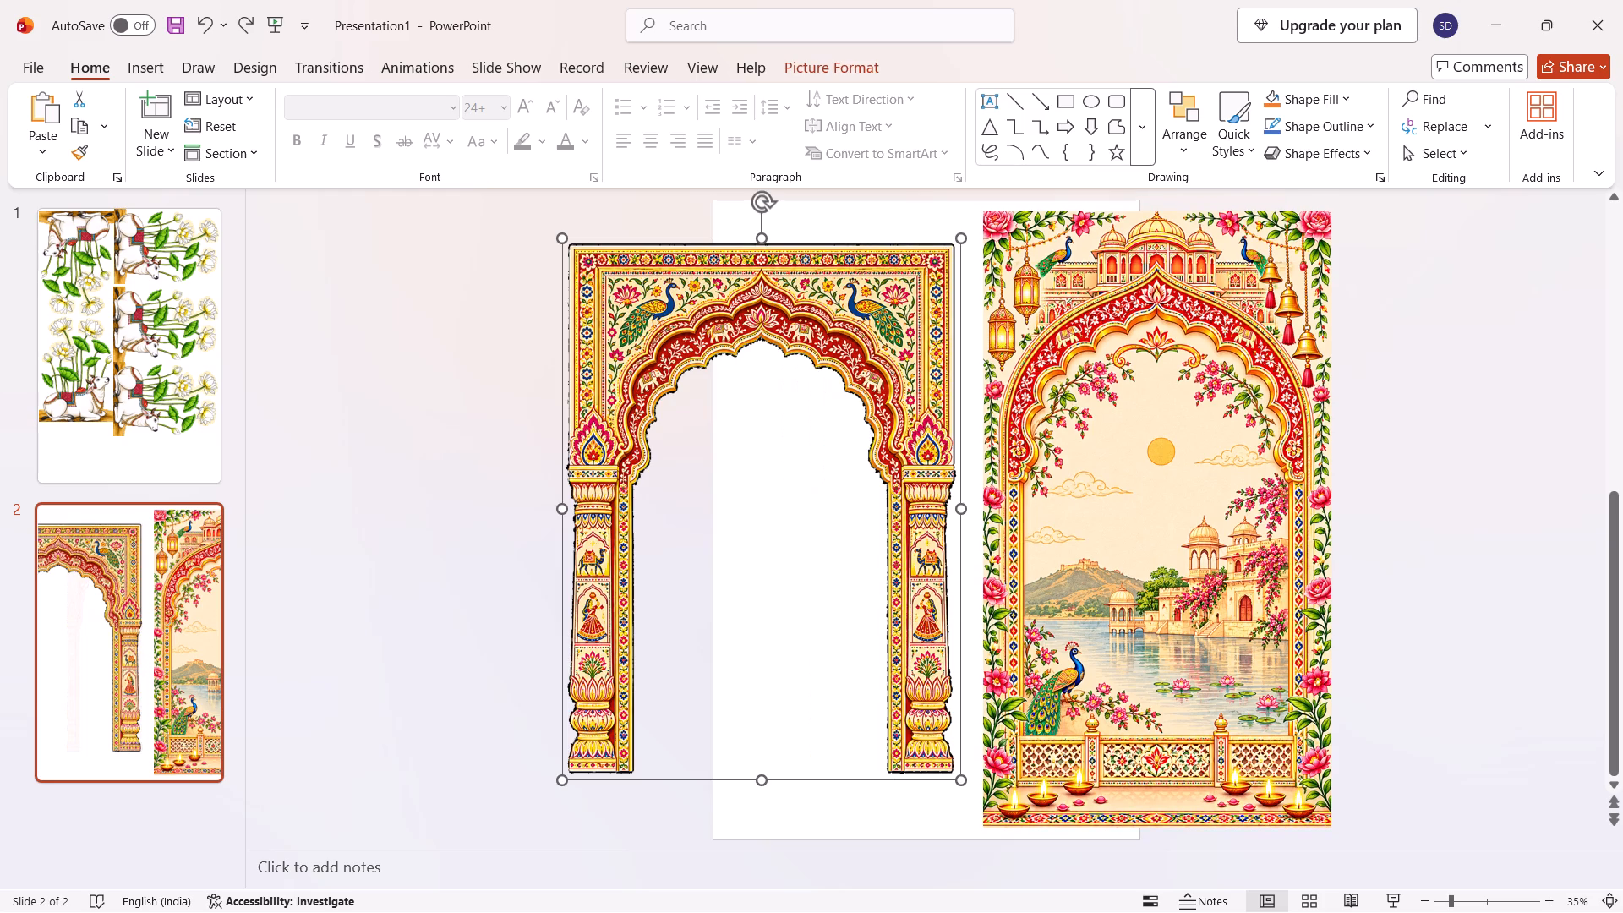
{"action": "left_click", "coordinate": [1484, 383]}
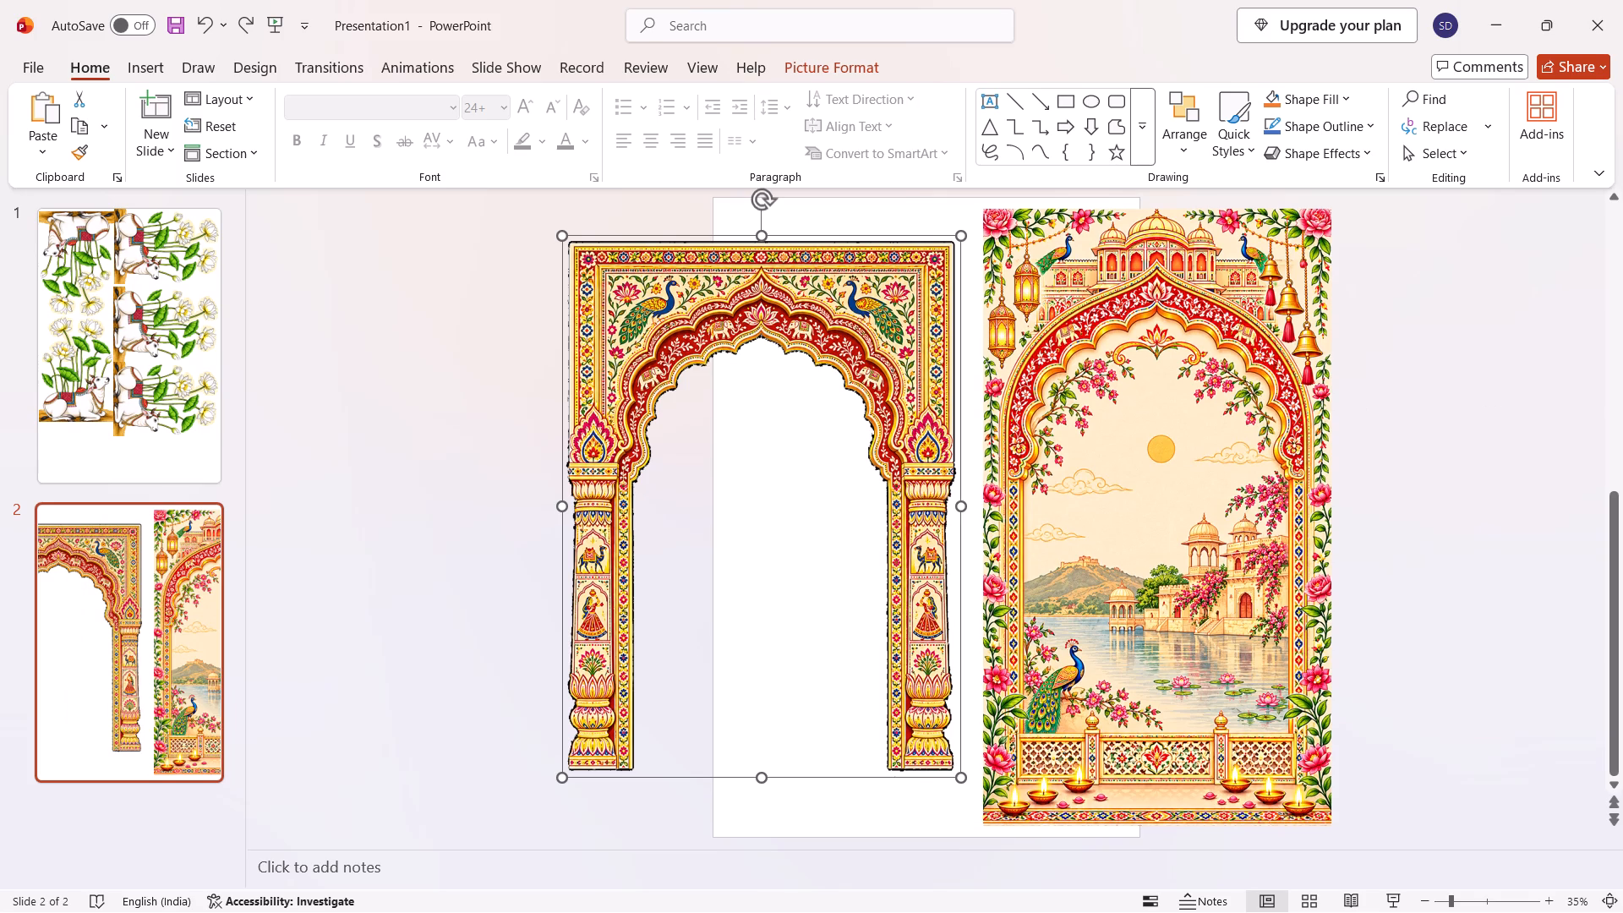
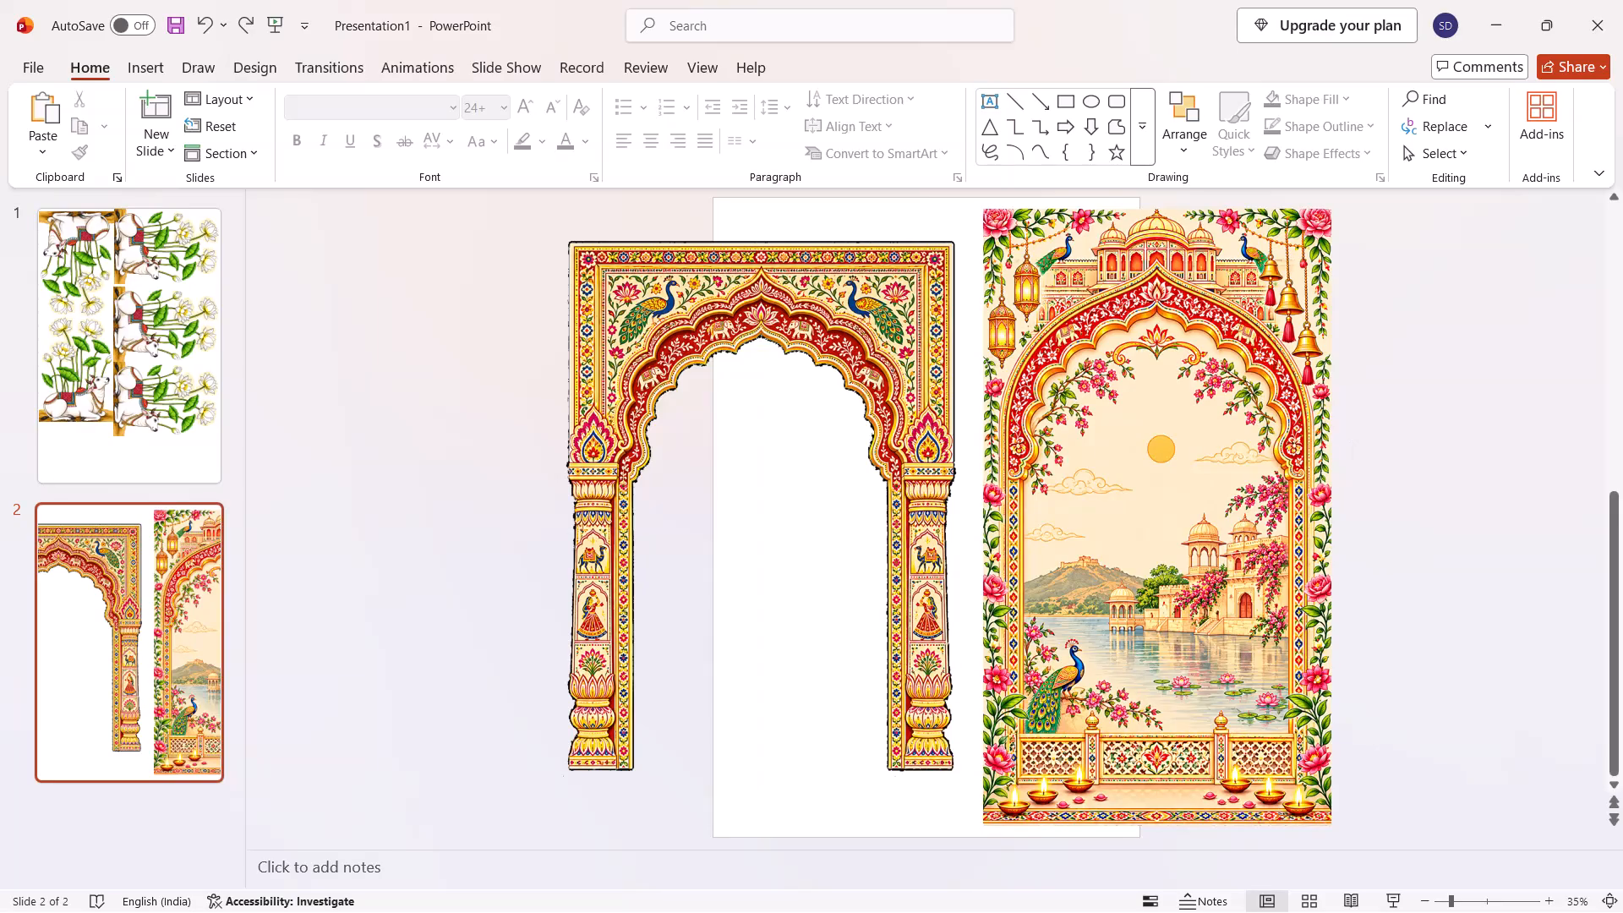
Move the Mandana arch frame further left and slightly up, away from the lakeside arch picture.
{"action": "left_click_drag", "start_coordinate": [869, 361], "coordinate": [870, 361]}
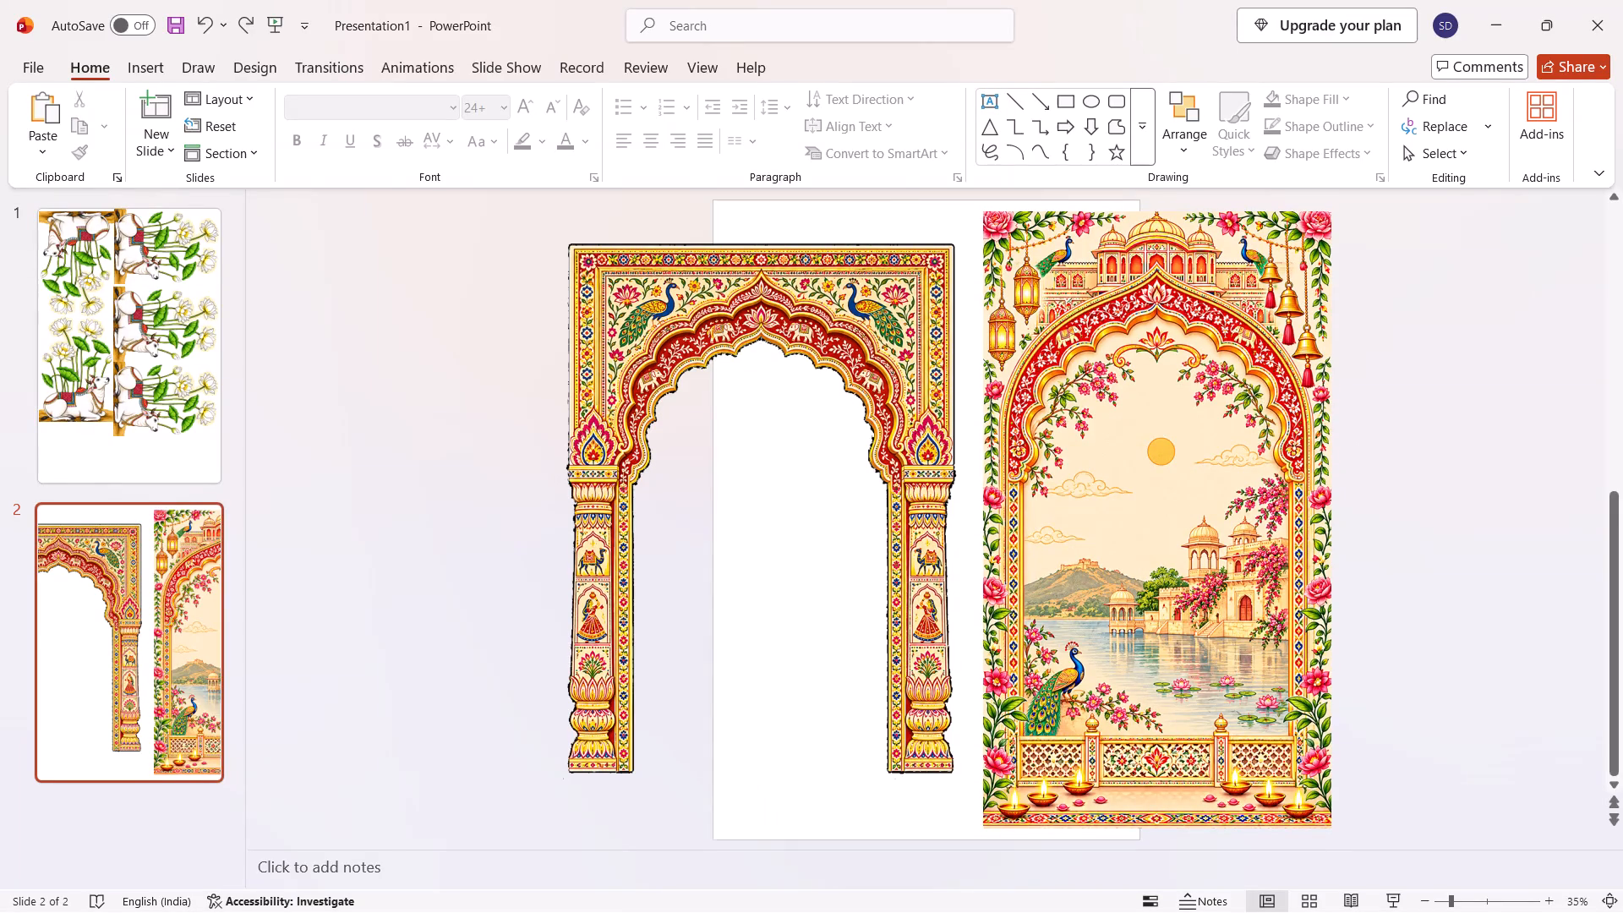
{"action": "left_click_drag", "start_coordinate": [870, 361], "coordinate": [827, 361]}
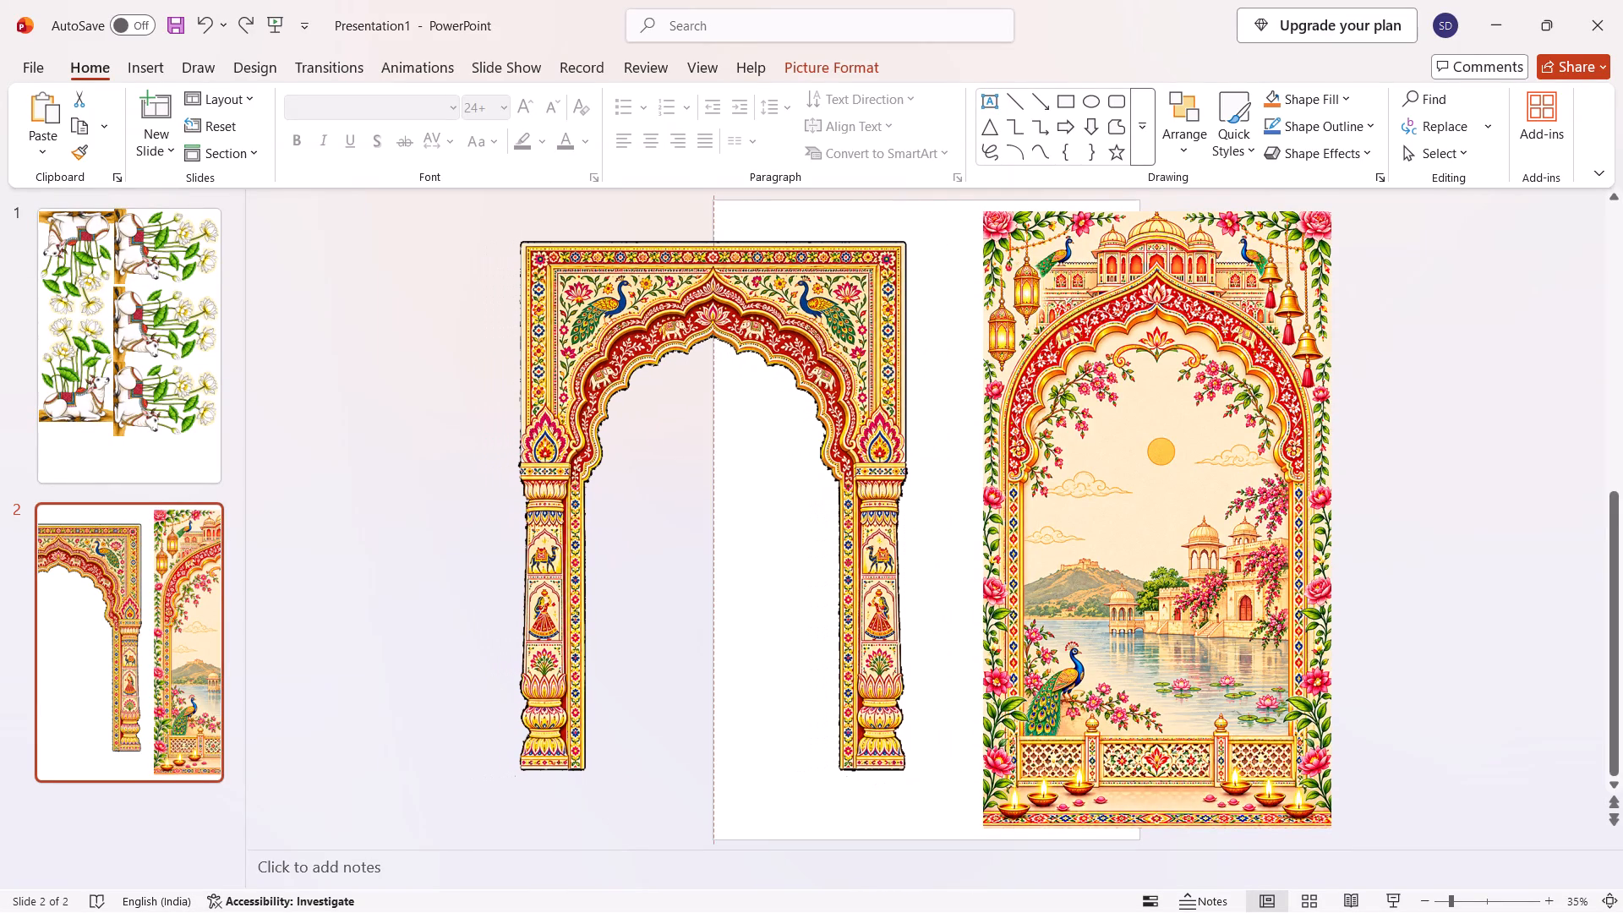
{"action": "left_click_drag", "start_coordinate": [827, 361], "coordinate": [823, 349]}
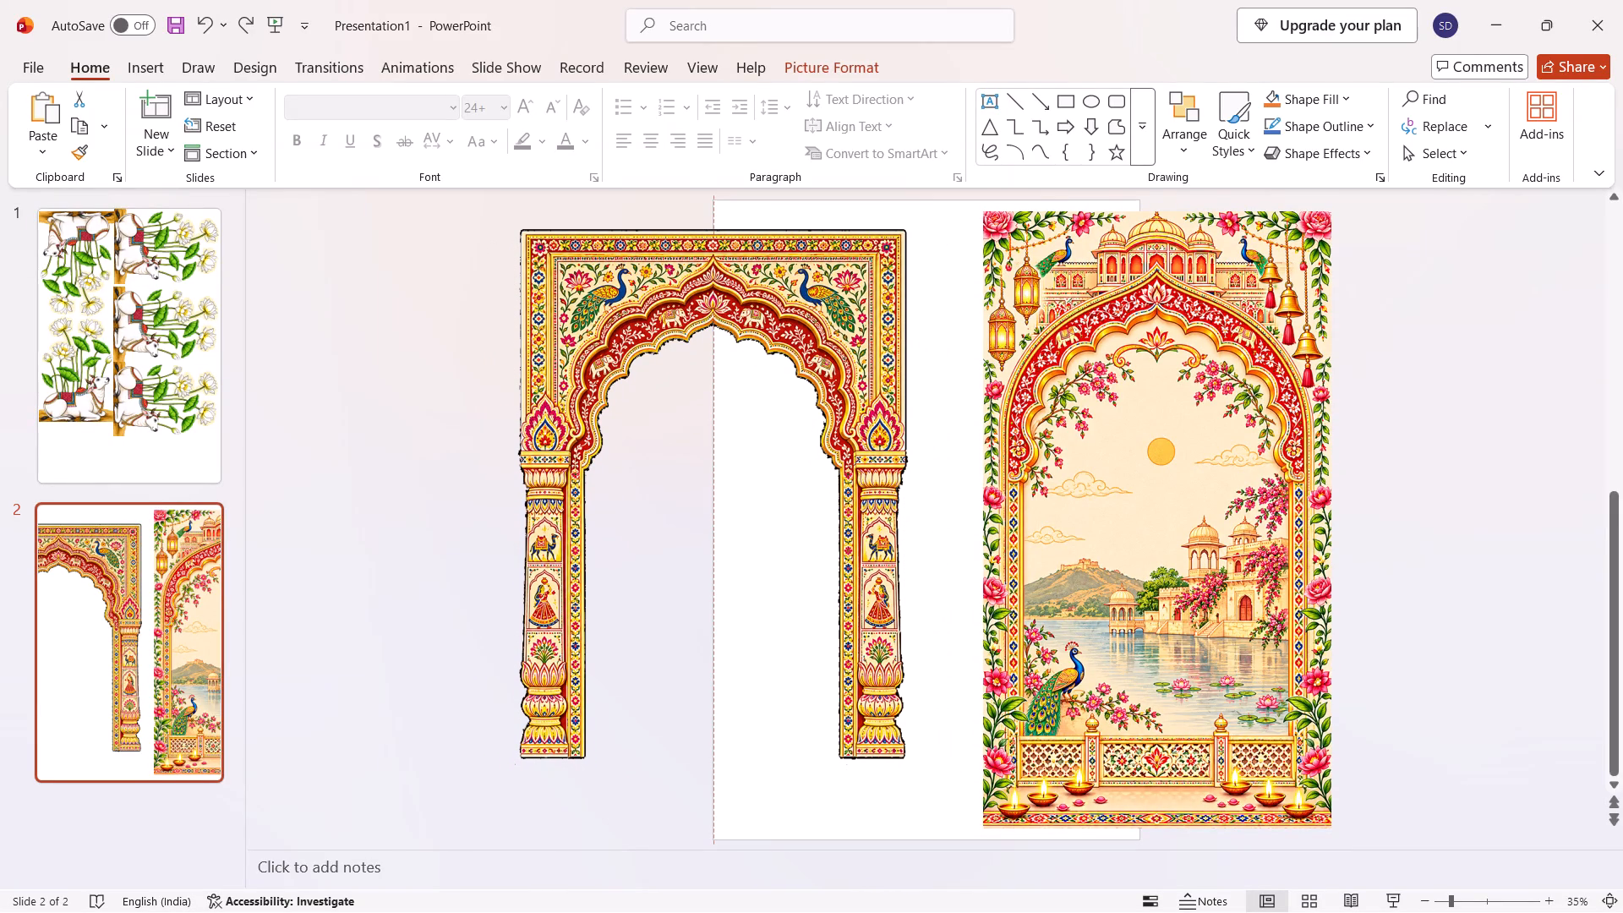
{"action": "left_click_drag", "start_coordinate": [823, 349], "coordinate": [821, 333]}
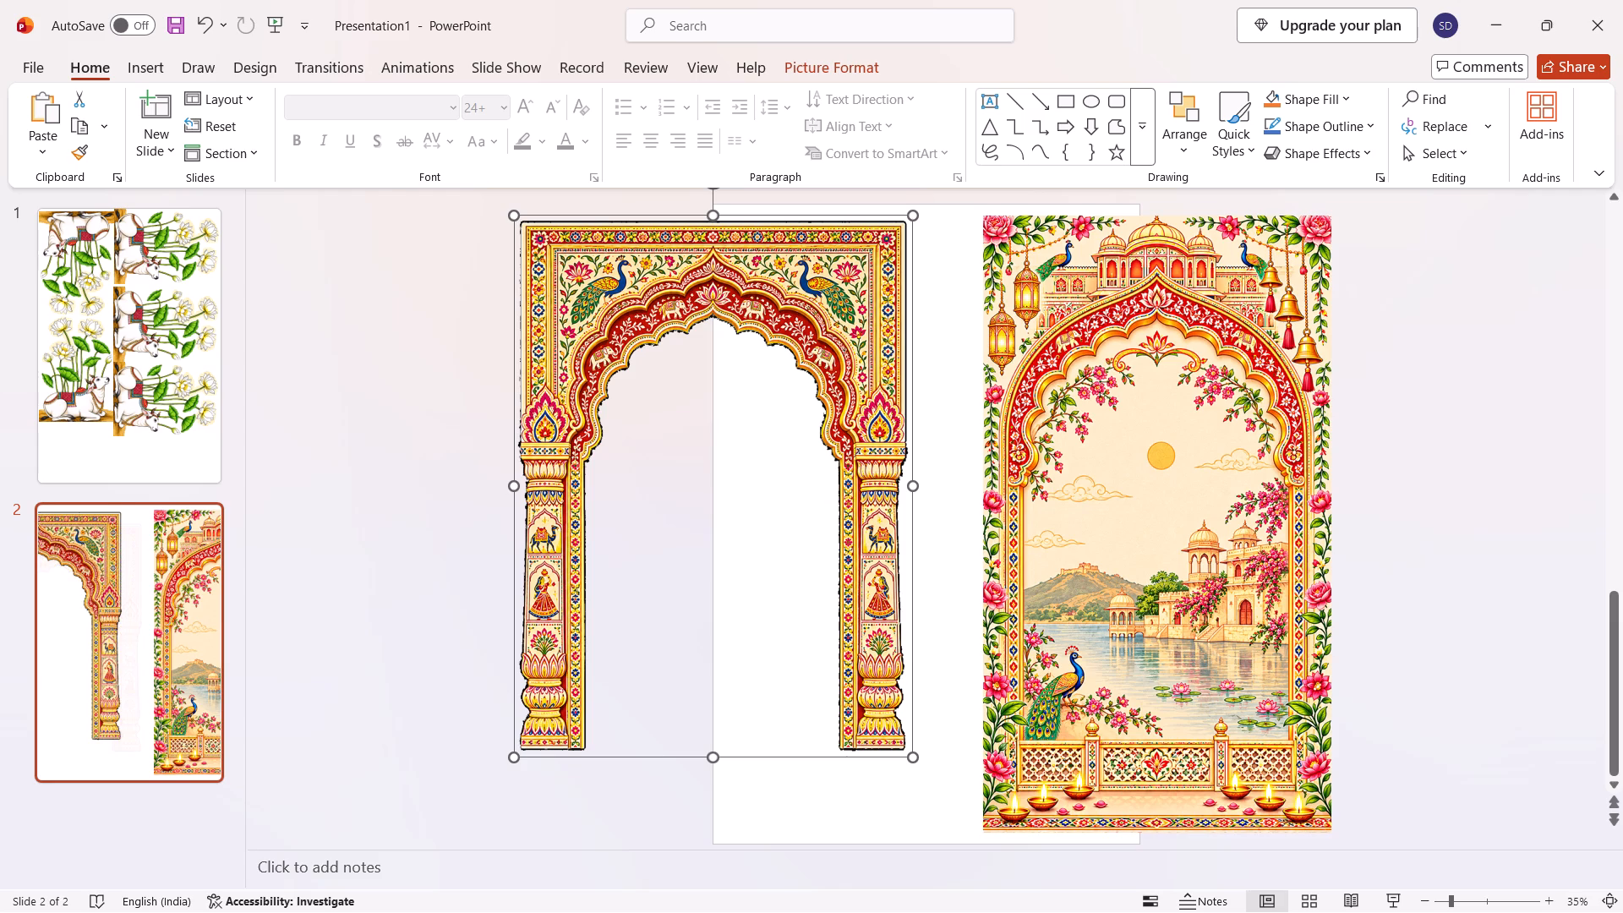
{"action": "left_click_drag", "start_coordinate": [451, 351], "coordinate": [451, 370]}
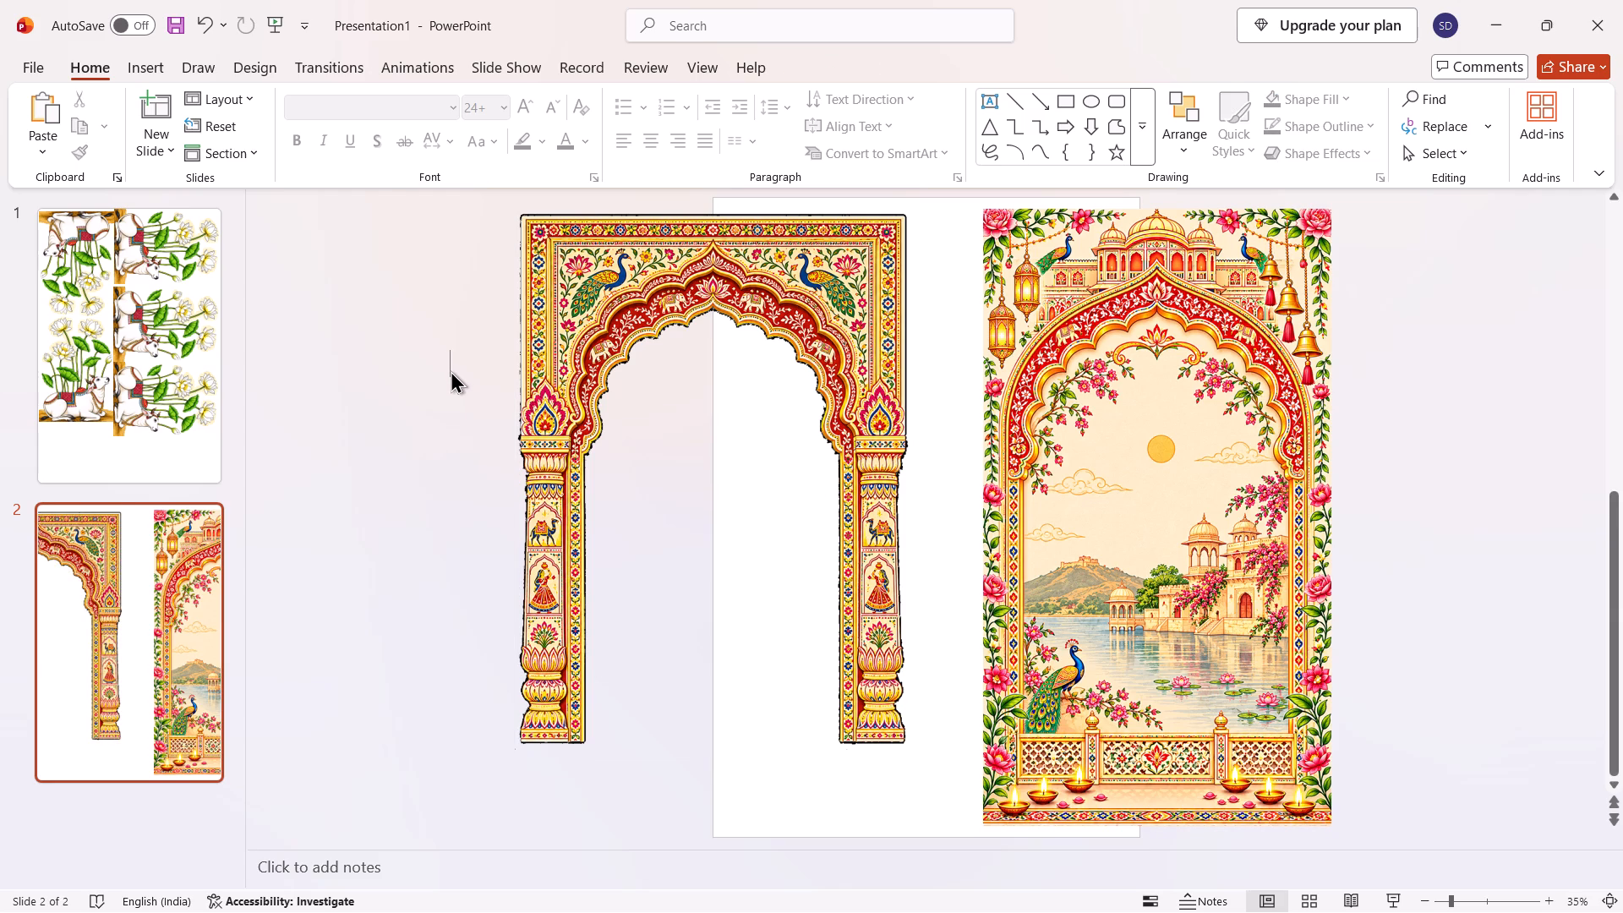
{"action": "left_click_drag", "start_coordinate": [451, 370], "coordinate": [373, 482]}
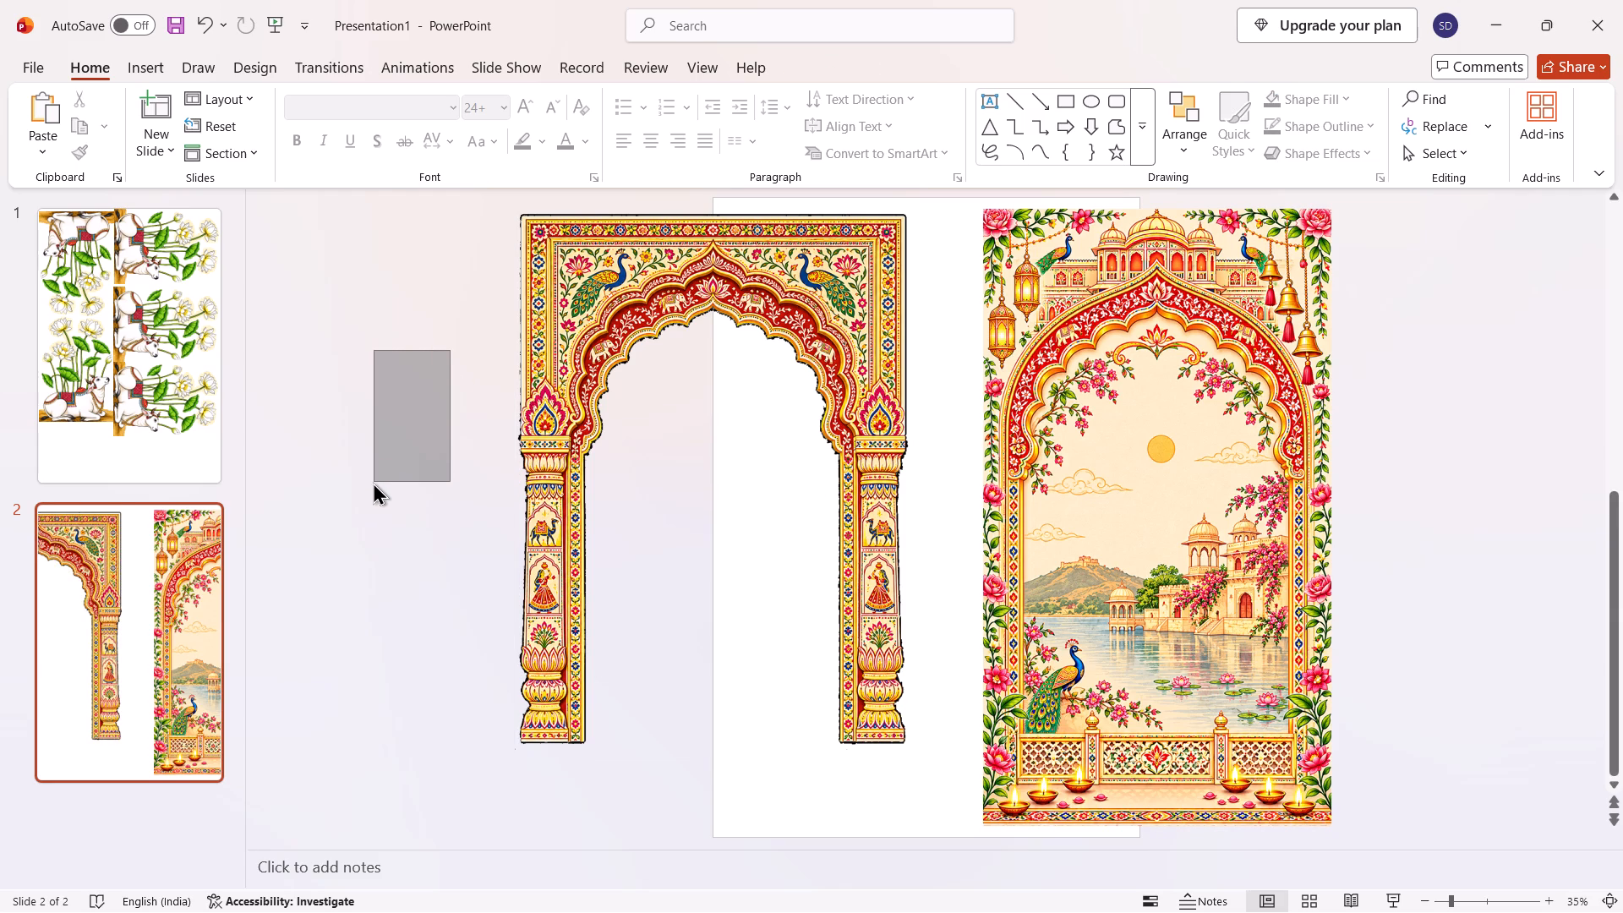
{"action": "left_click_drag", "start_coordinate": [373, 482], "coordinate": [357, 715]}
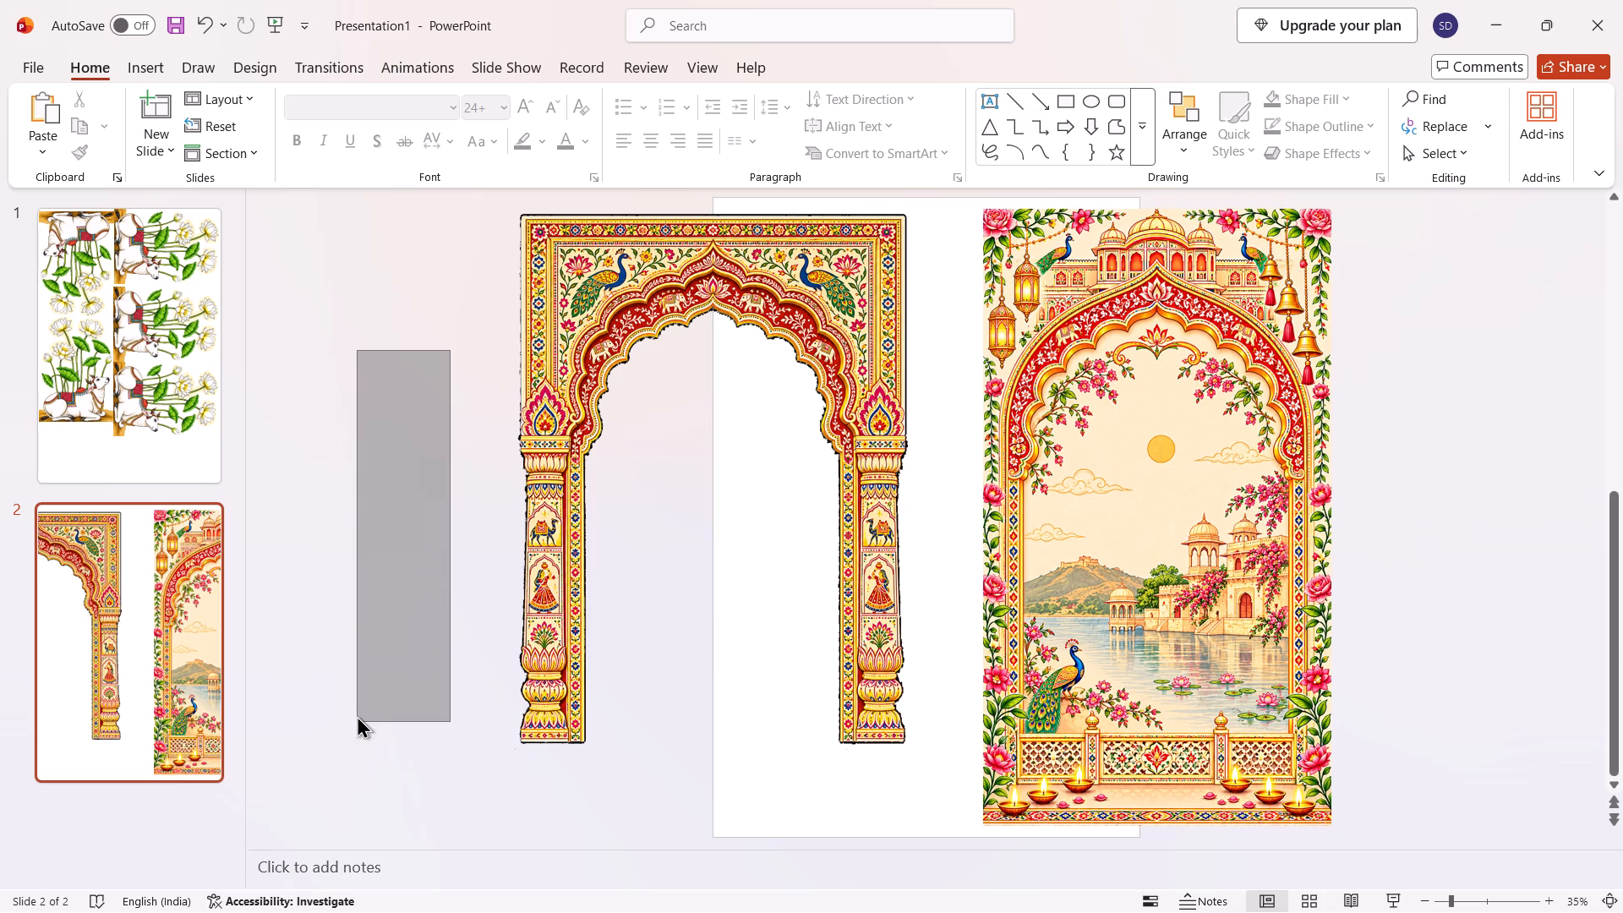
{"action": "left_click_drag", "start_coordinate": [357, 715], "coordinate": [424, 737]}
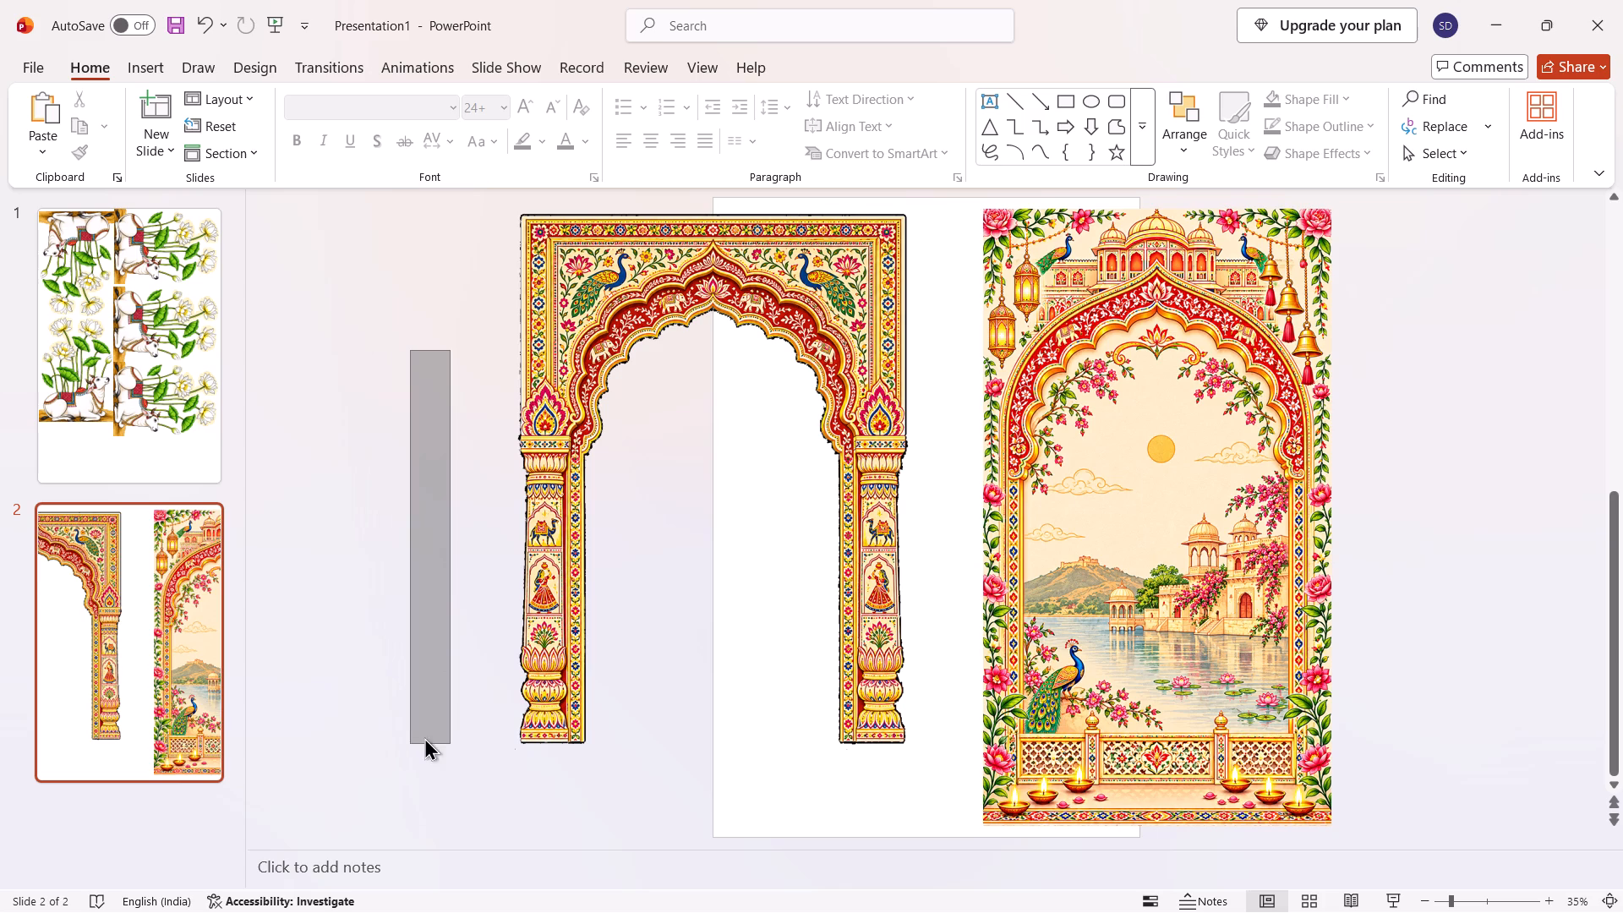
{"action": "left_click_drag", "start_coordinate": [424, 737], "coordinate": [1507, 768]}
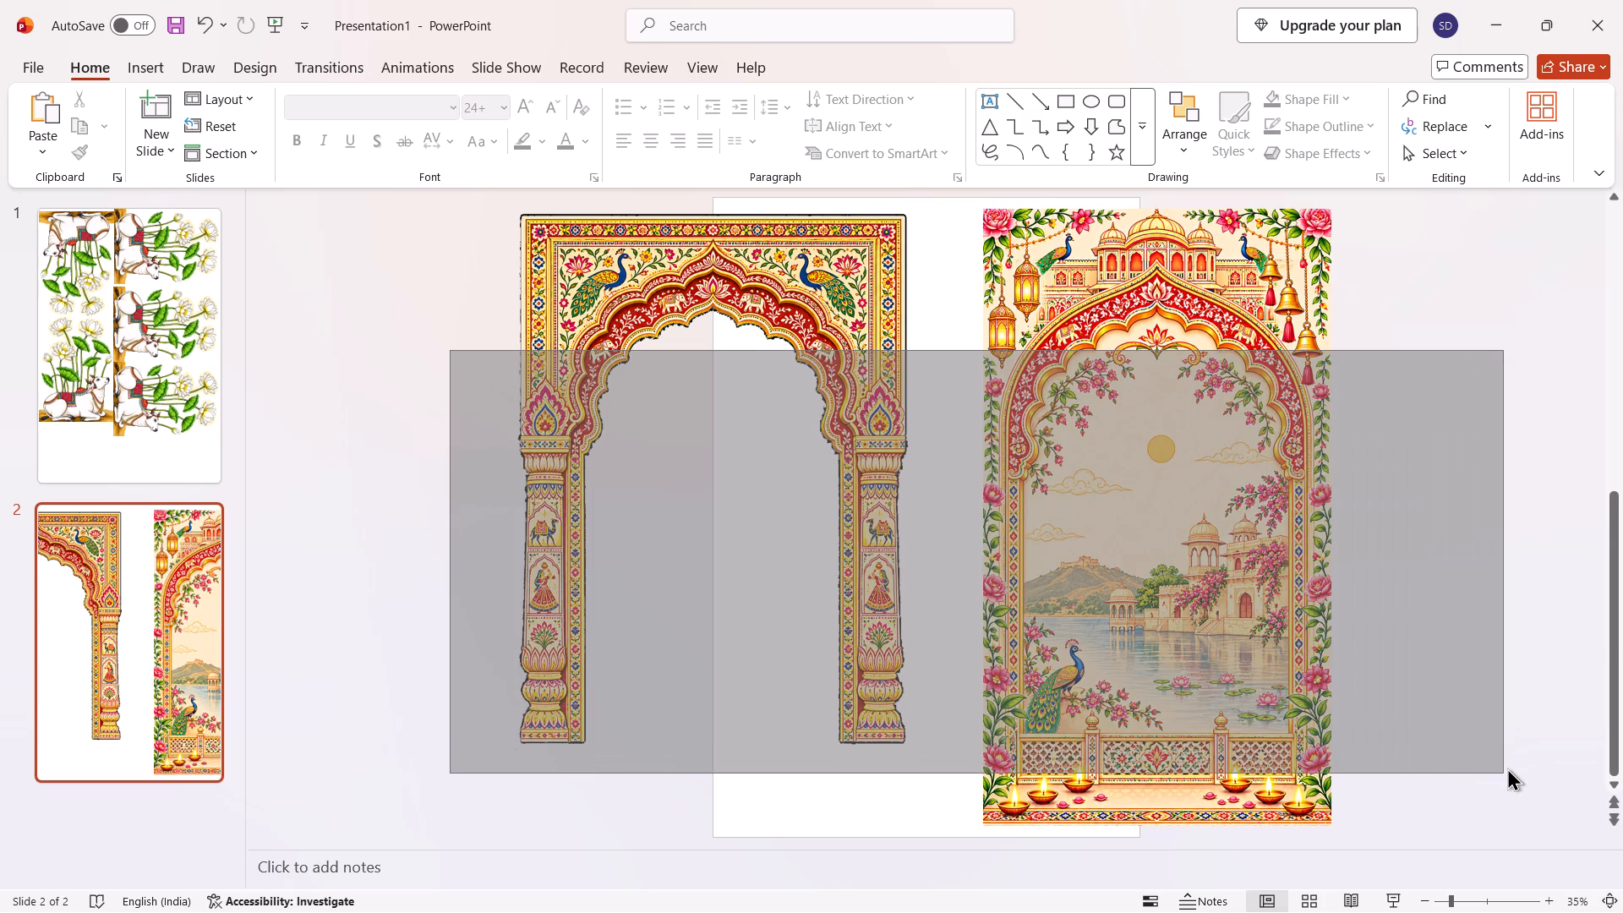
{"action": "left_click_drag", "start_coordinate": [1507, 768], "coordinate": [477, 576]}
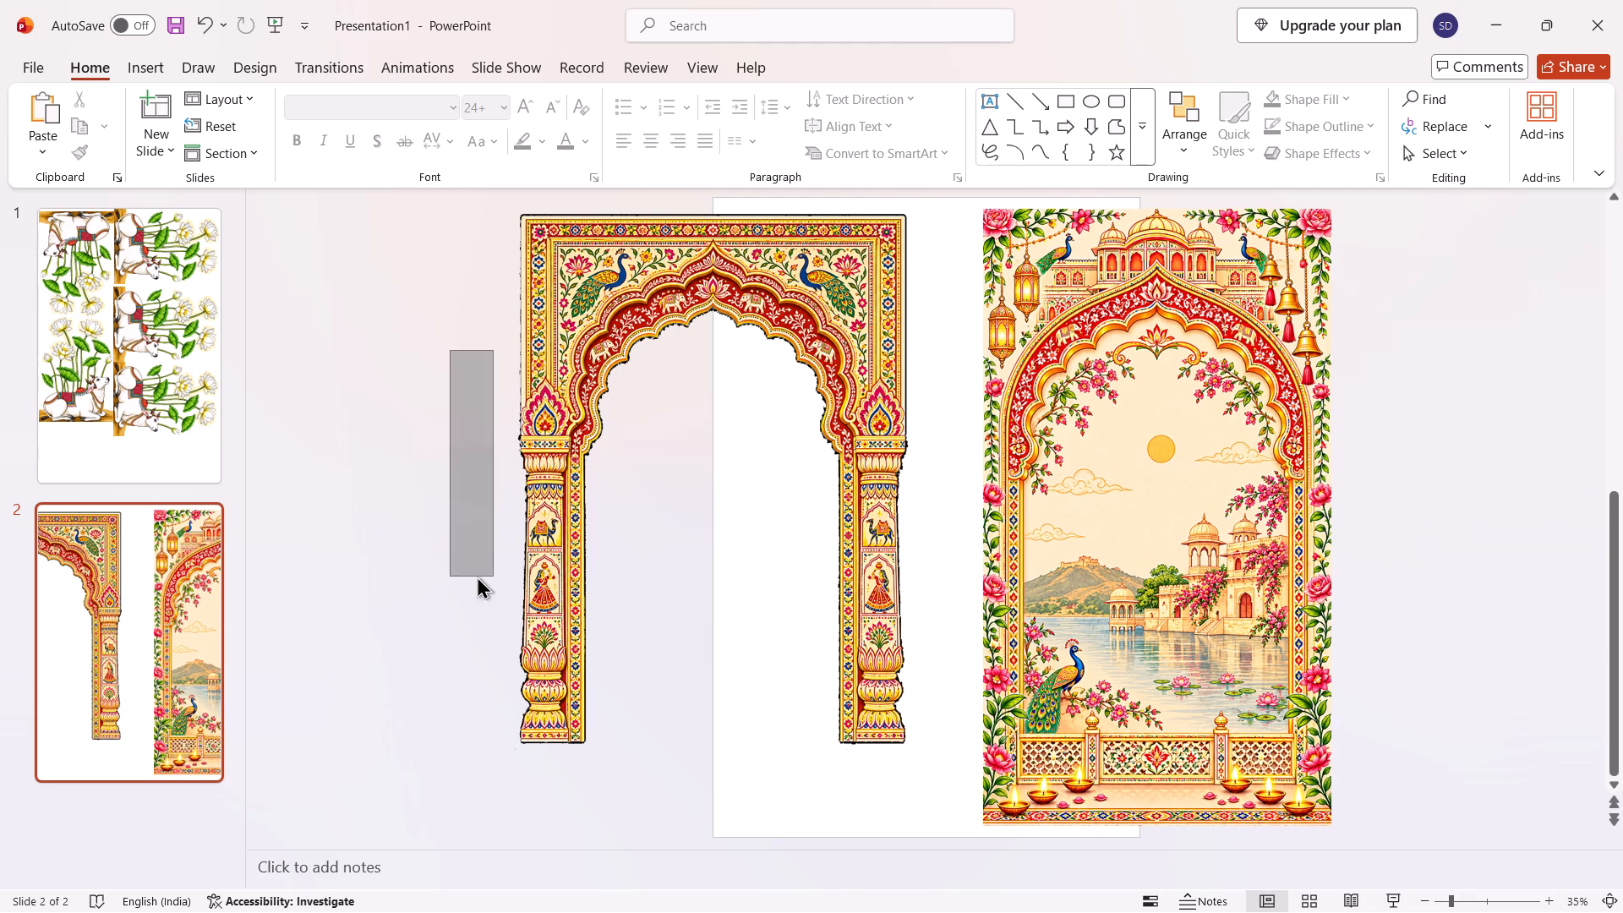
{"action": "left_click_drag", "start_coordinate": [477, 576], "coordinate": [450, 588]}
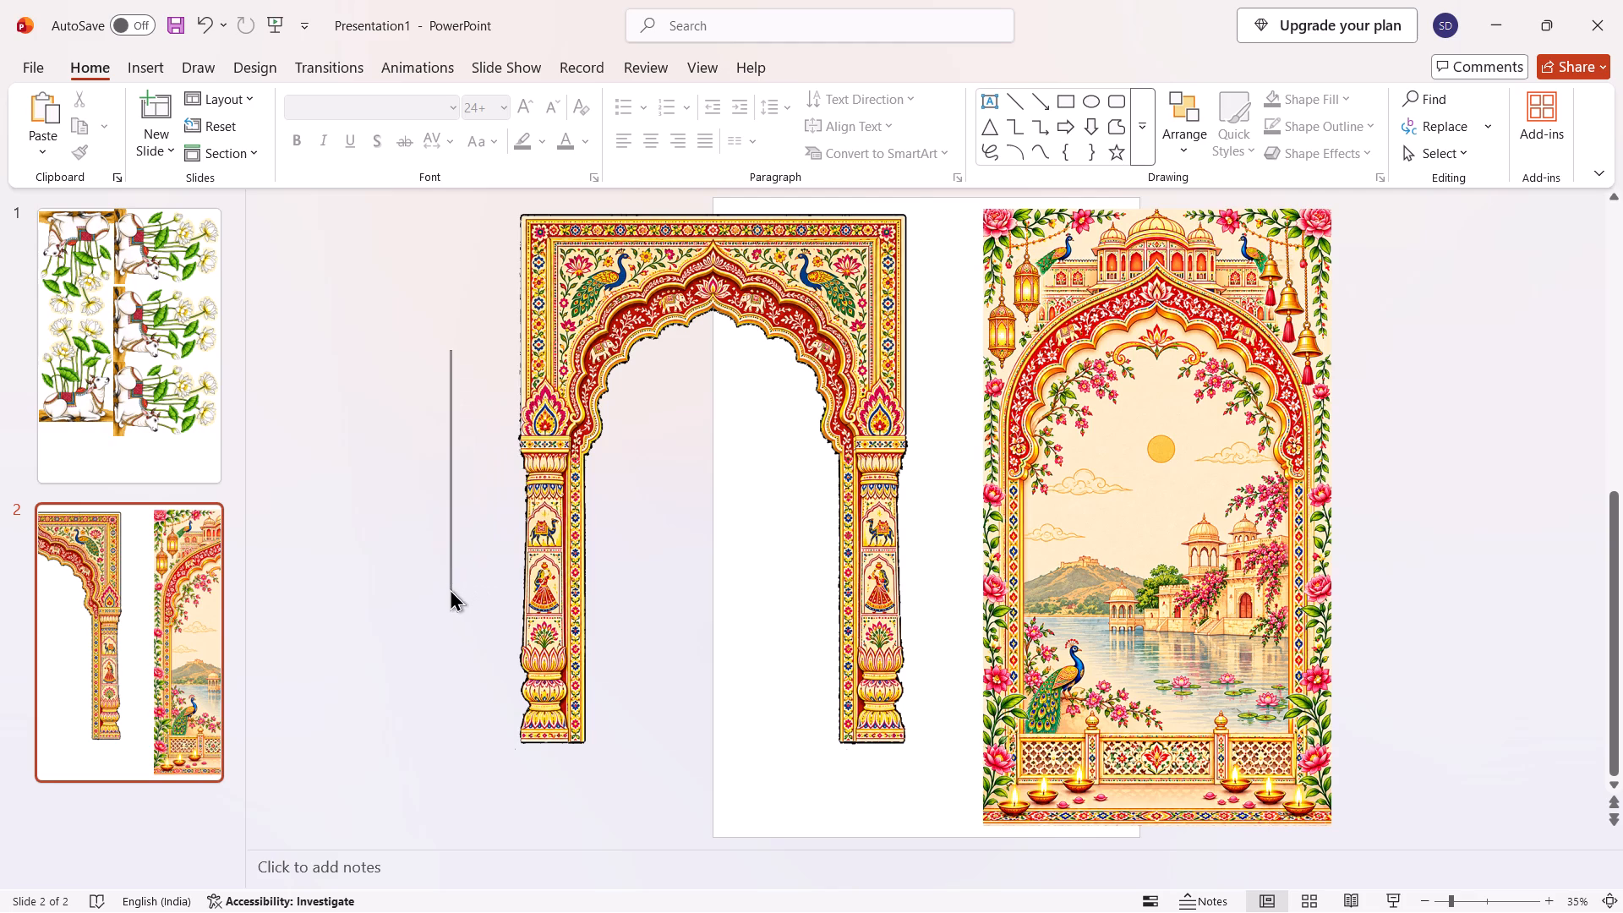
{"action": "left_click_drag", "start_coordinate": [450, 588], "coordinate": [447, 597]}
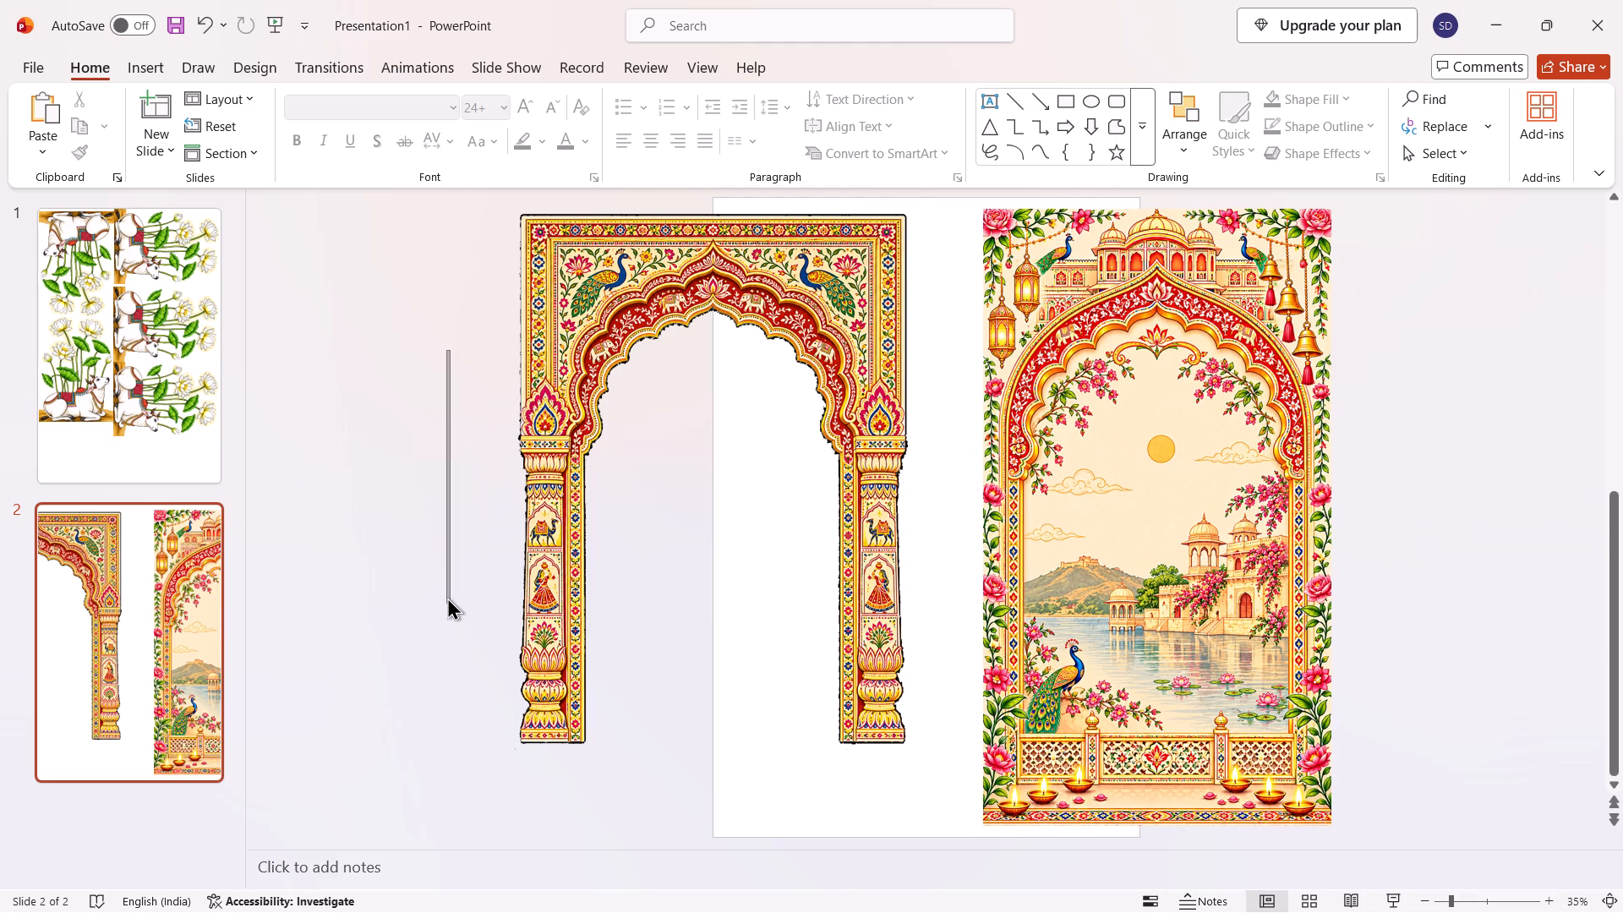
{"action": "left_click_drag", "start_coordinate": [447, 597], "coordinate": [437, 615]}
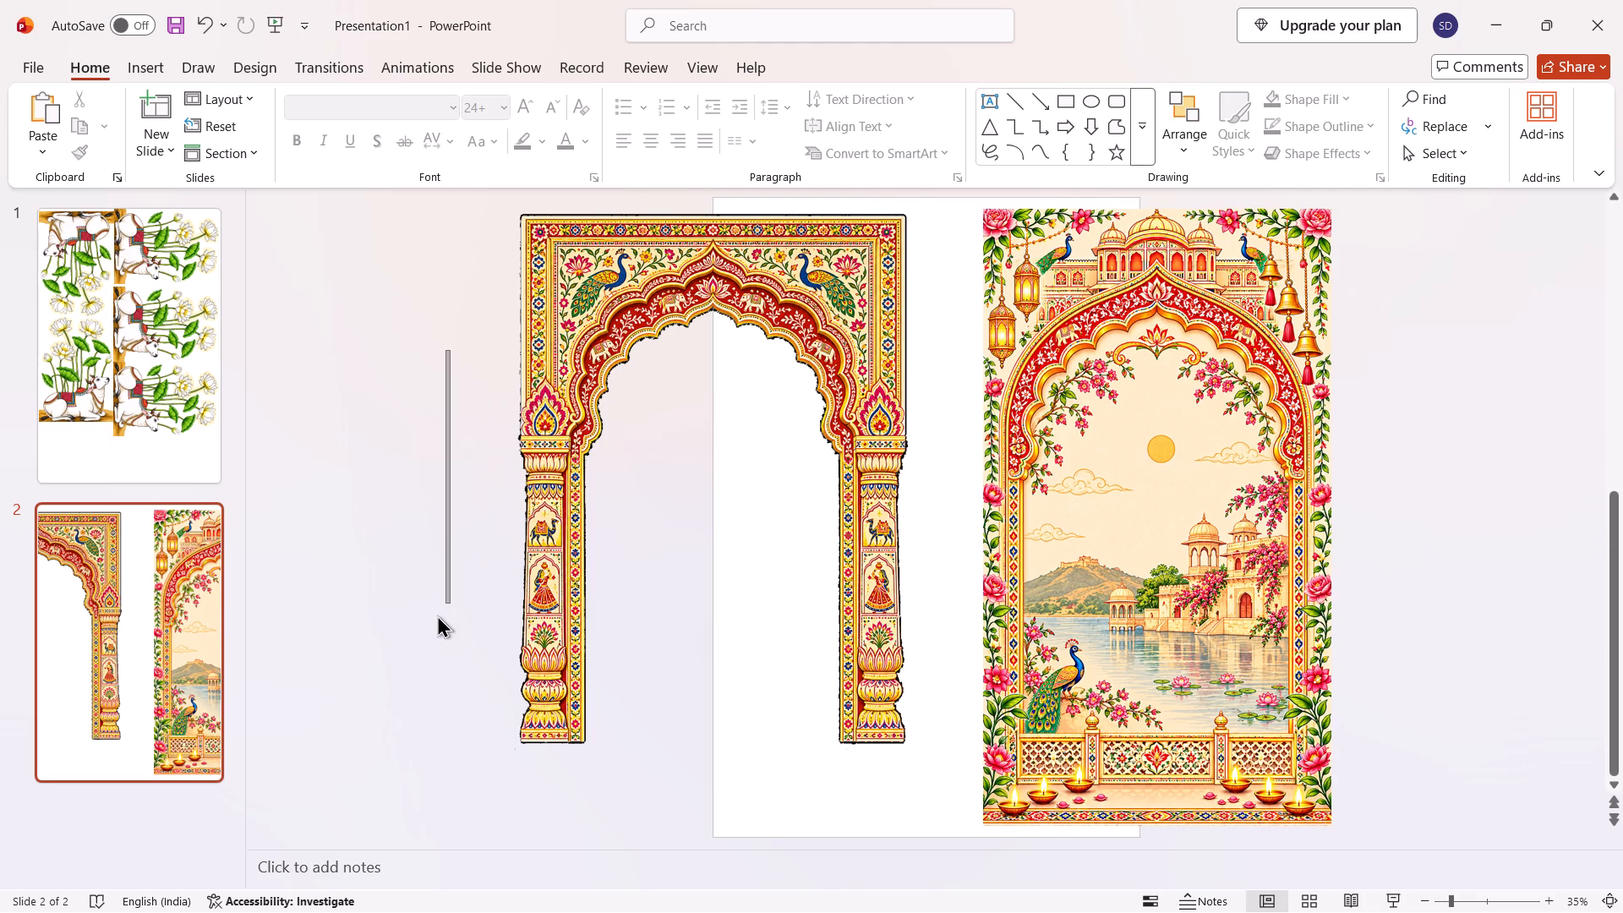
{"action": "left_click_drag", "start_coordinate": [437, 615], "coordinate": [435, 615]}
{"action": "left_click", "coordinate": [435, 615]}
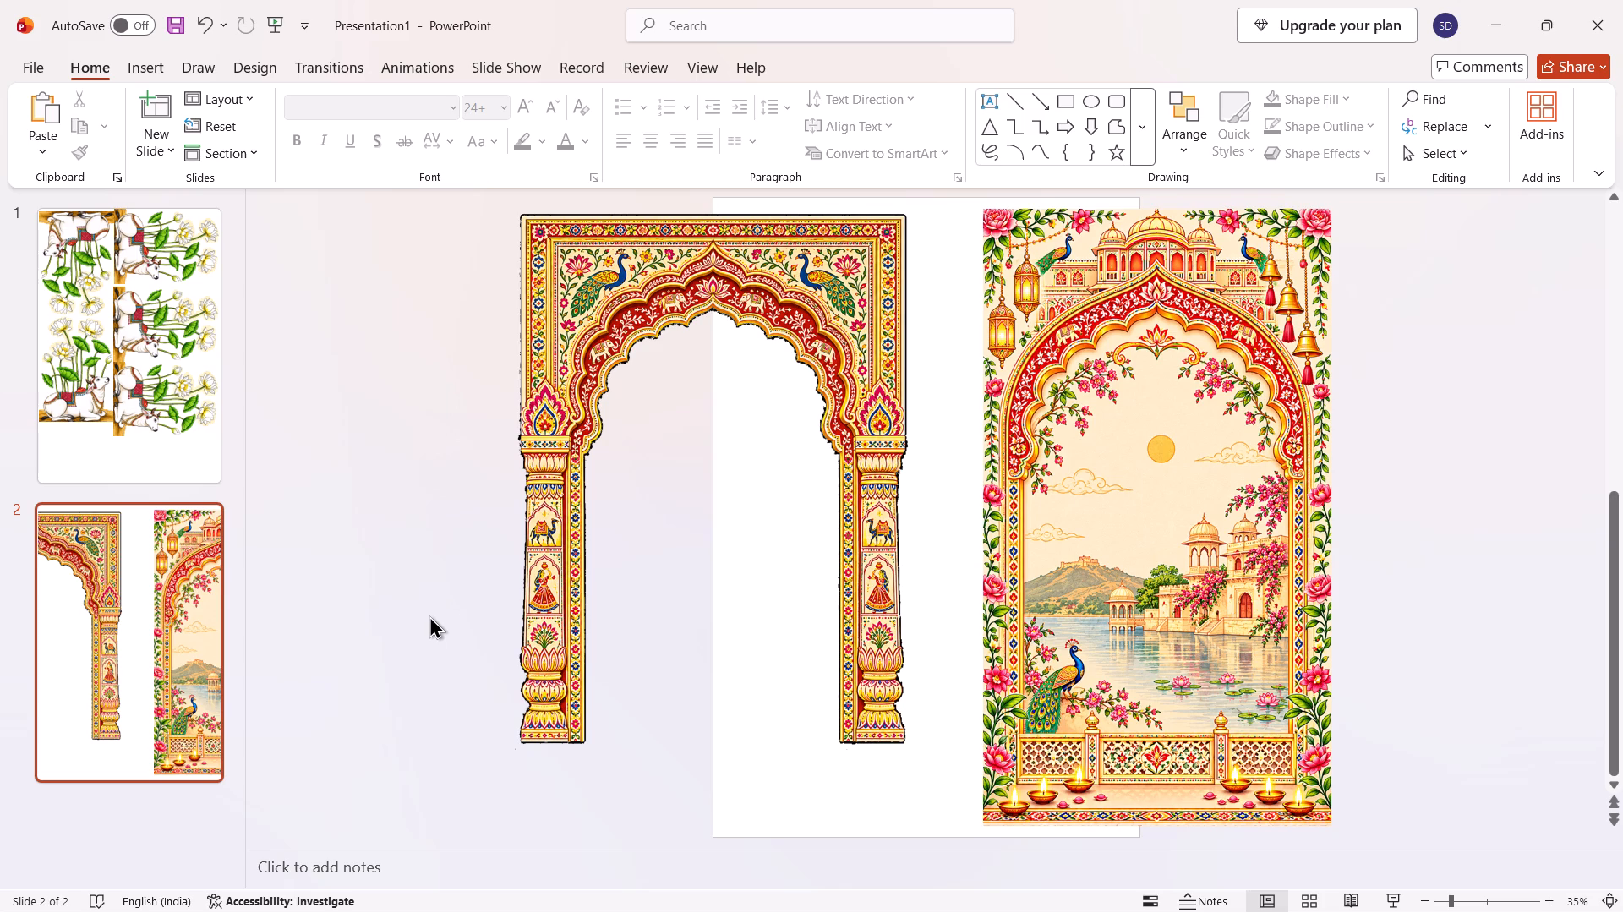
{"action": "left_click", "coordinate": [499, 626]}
Delete both the Mandana arch frame and the lakeside arch picture from slide 2.
{"action": "left_click", "coordinate": [817, 319]}
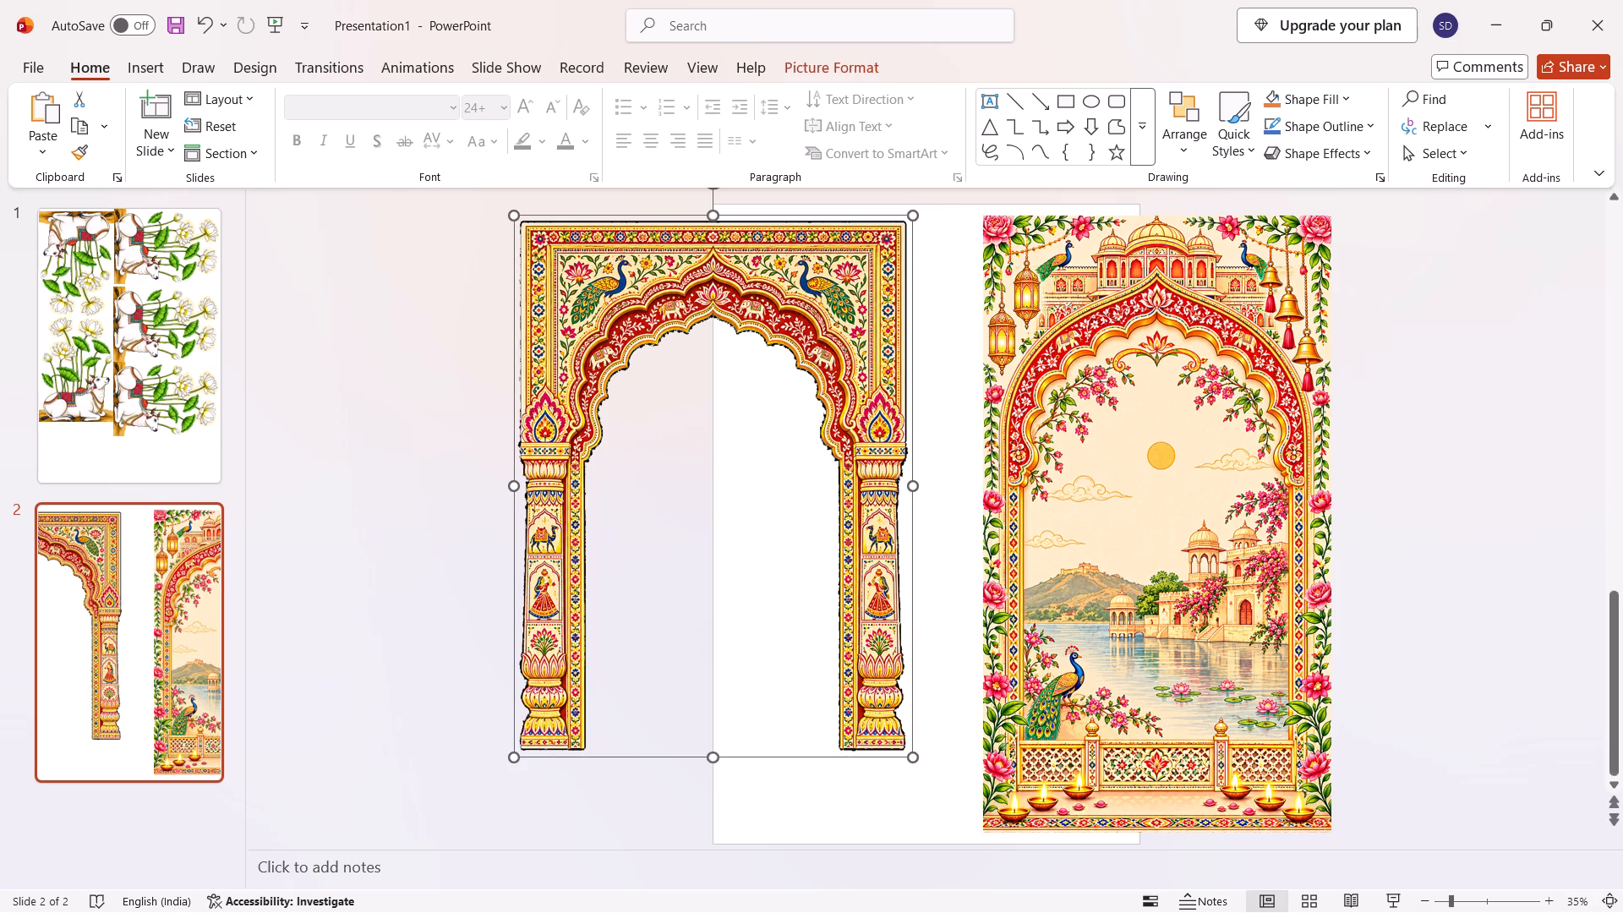
{"action": "key", "text": "Delete"}
{"action": "left_click", "coordinate": [1141, 313]}
{"action": "key", "text": "Delete"}
{"action": "left_click", "coordinate": [374, 351]}
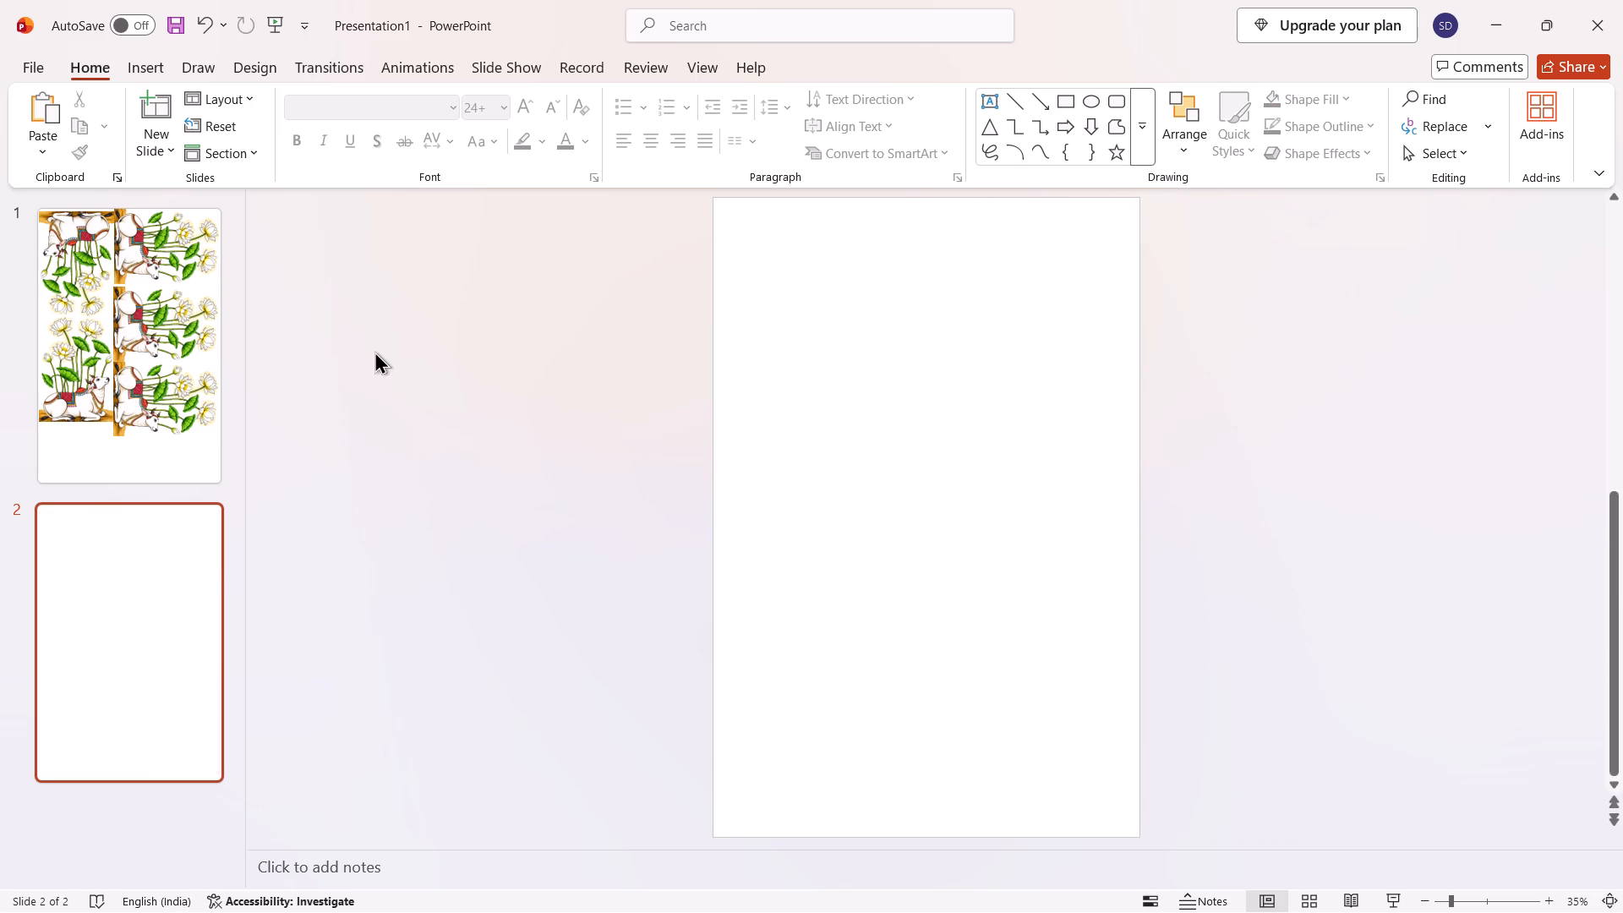
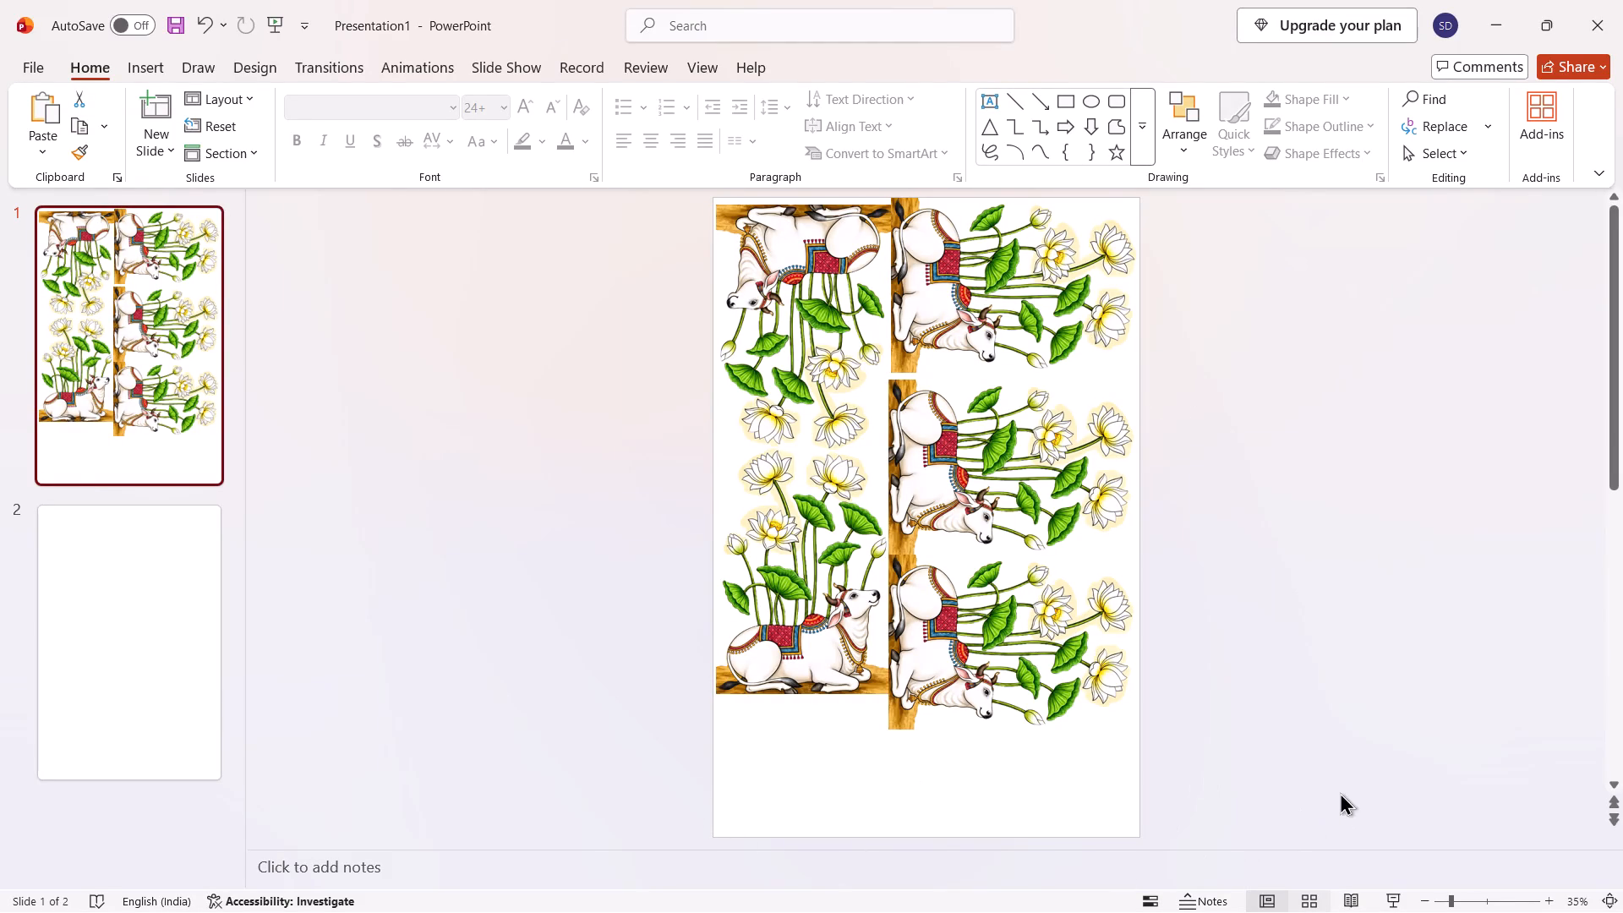
Delete the blank slide 2 from the presentation.
{"action": "left_click", "coordinate": [187, 556]}
{"action": "key", "text": "BackSpace"}
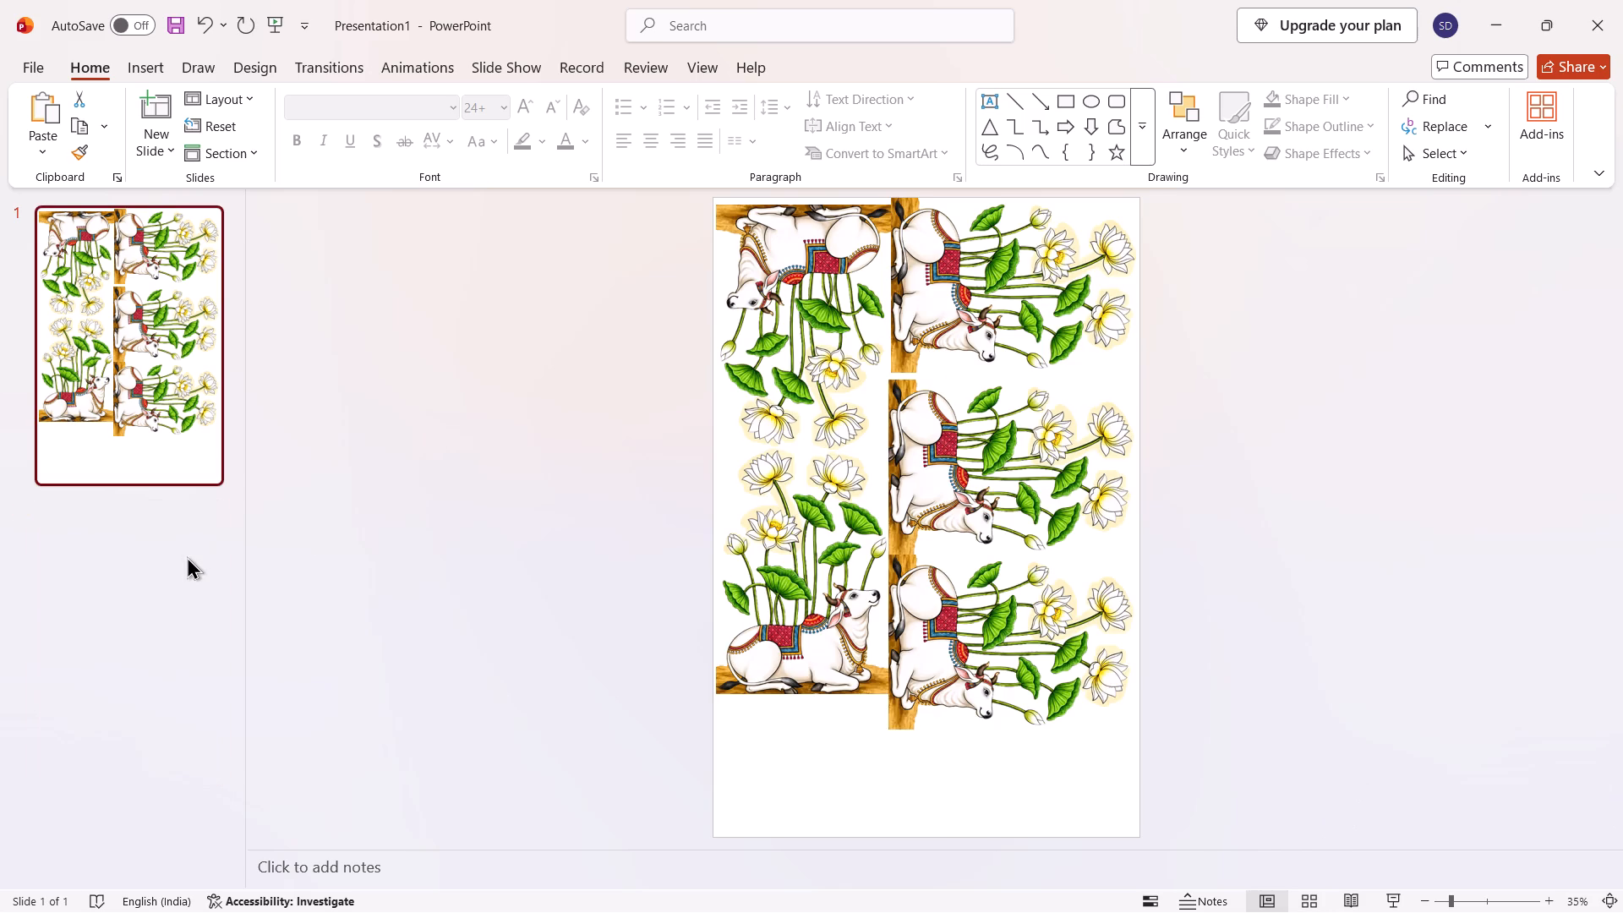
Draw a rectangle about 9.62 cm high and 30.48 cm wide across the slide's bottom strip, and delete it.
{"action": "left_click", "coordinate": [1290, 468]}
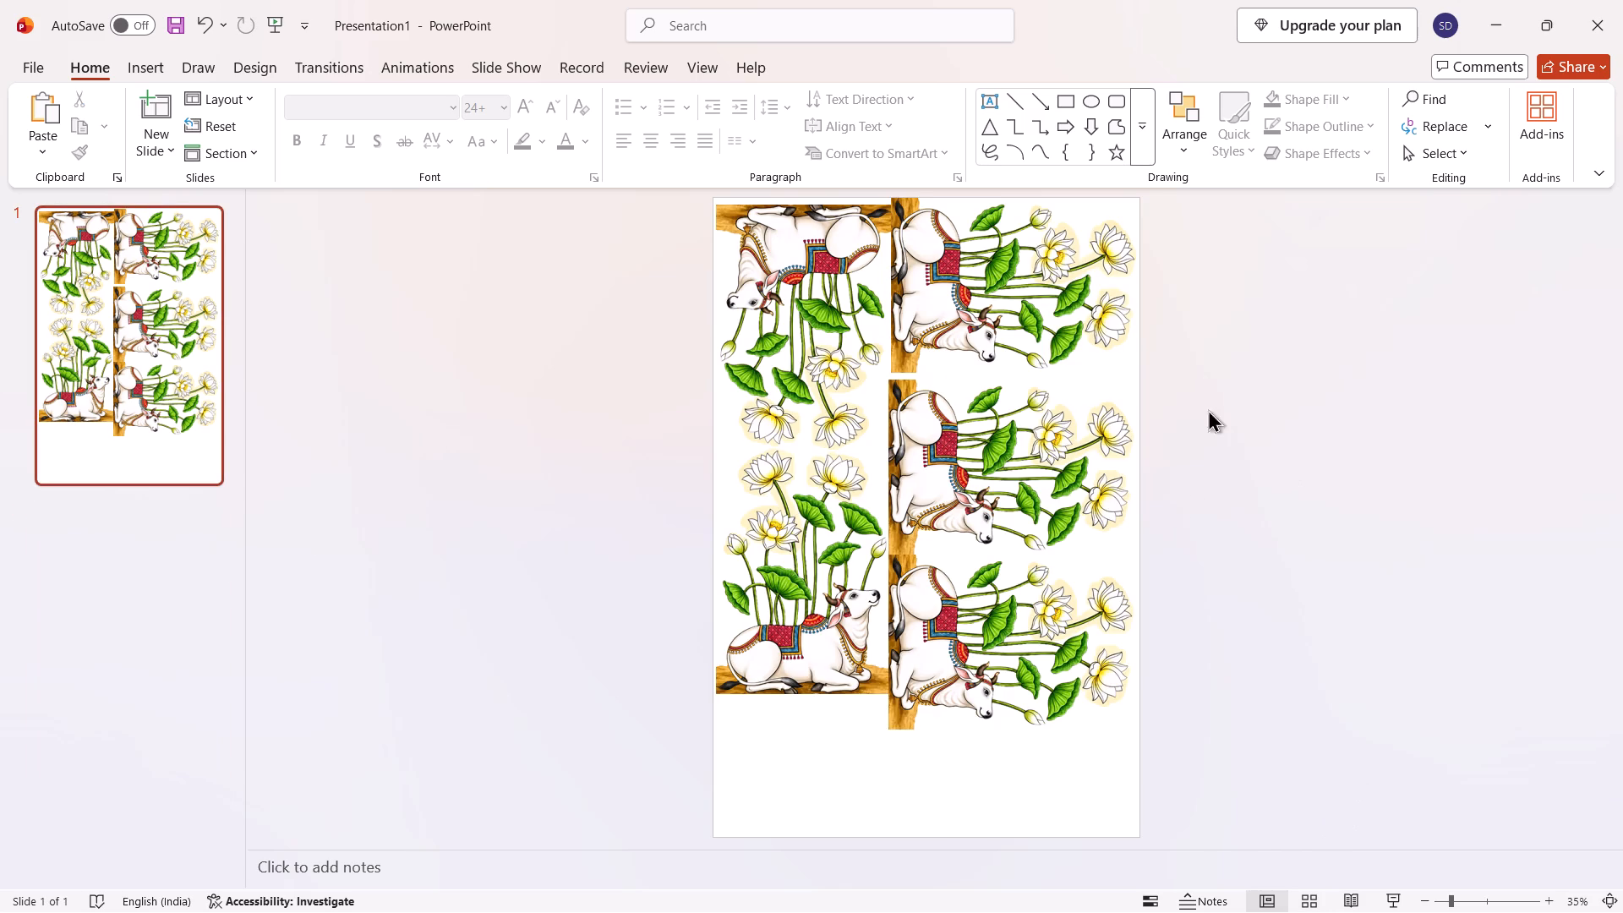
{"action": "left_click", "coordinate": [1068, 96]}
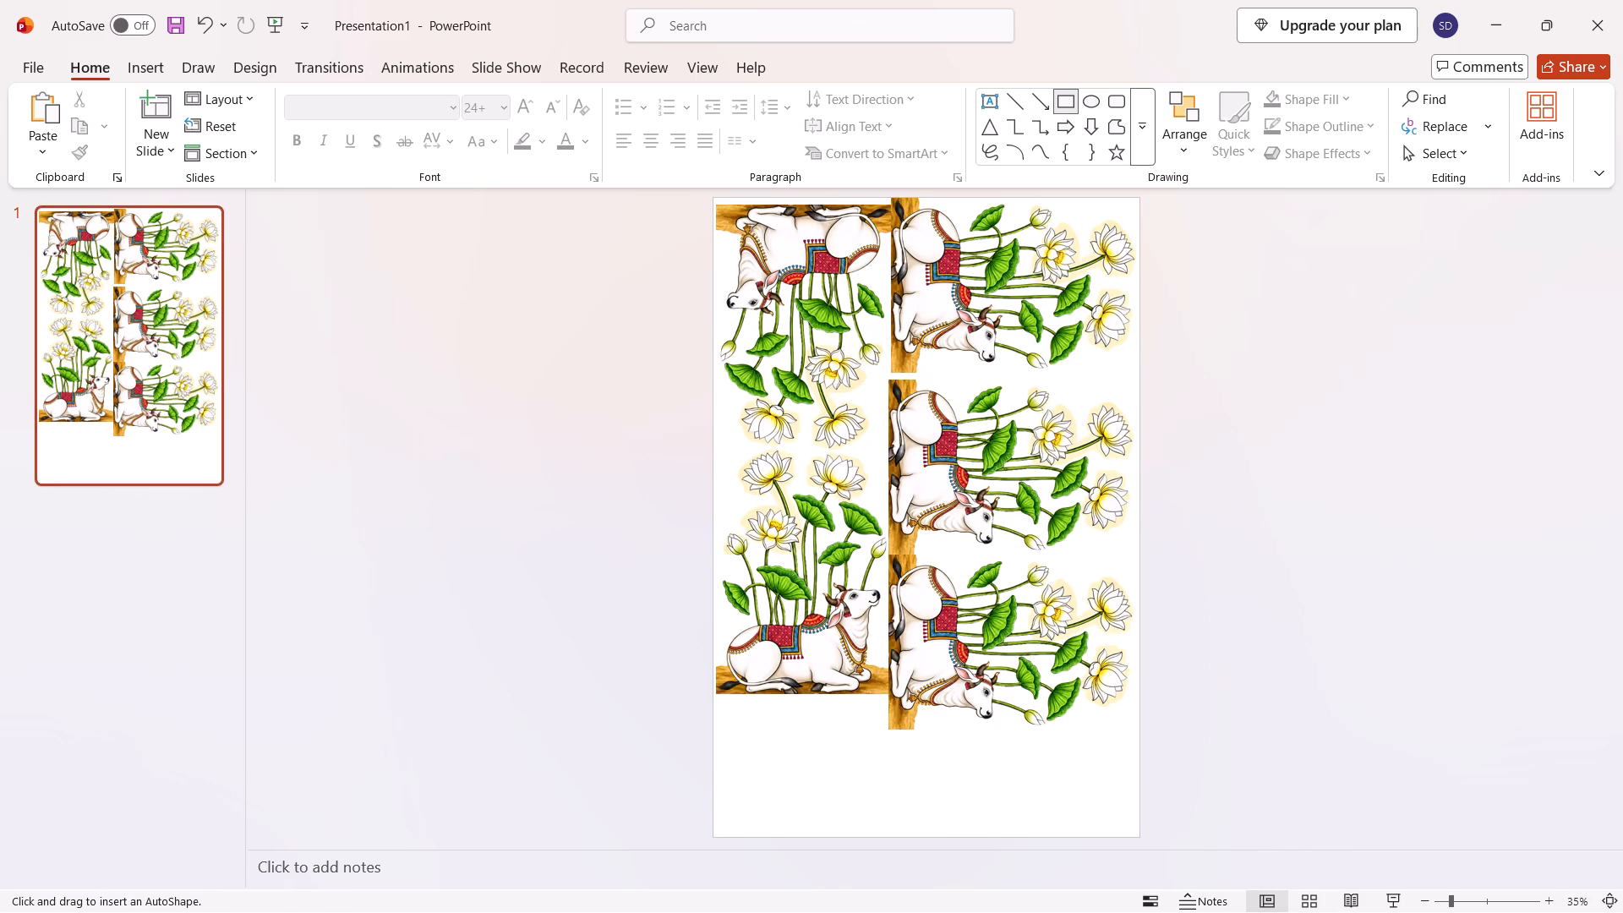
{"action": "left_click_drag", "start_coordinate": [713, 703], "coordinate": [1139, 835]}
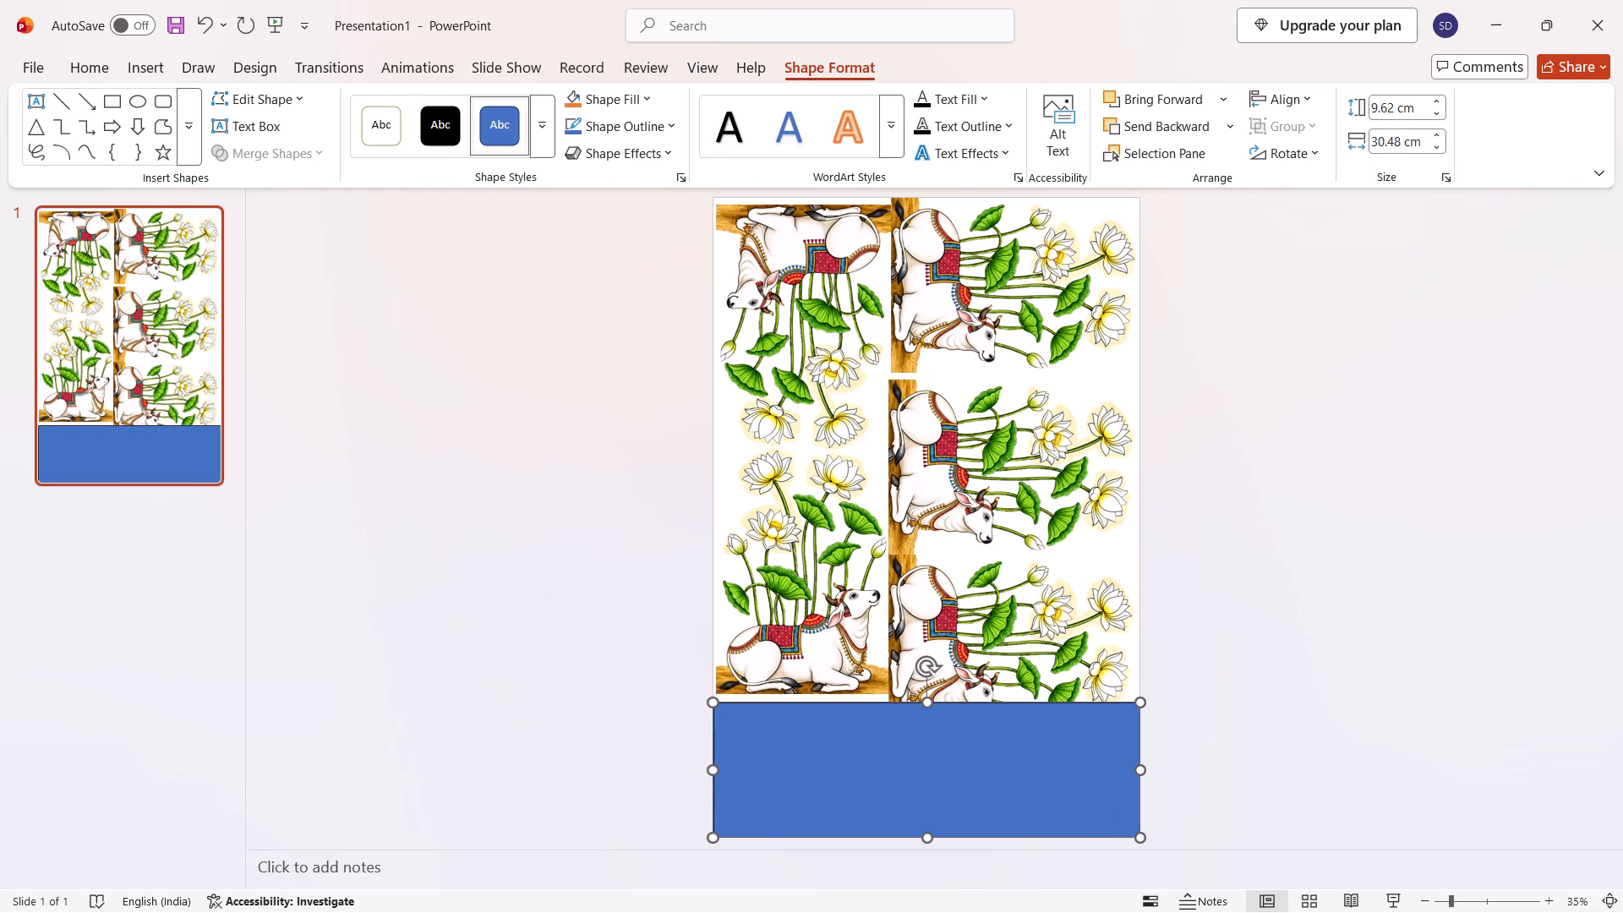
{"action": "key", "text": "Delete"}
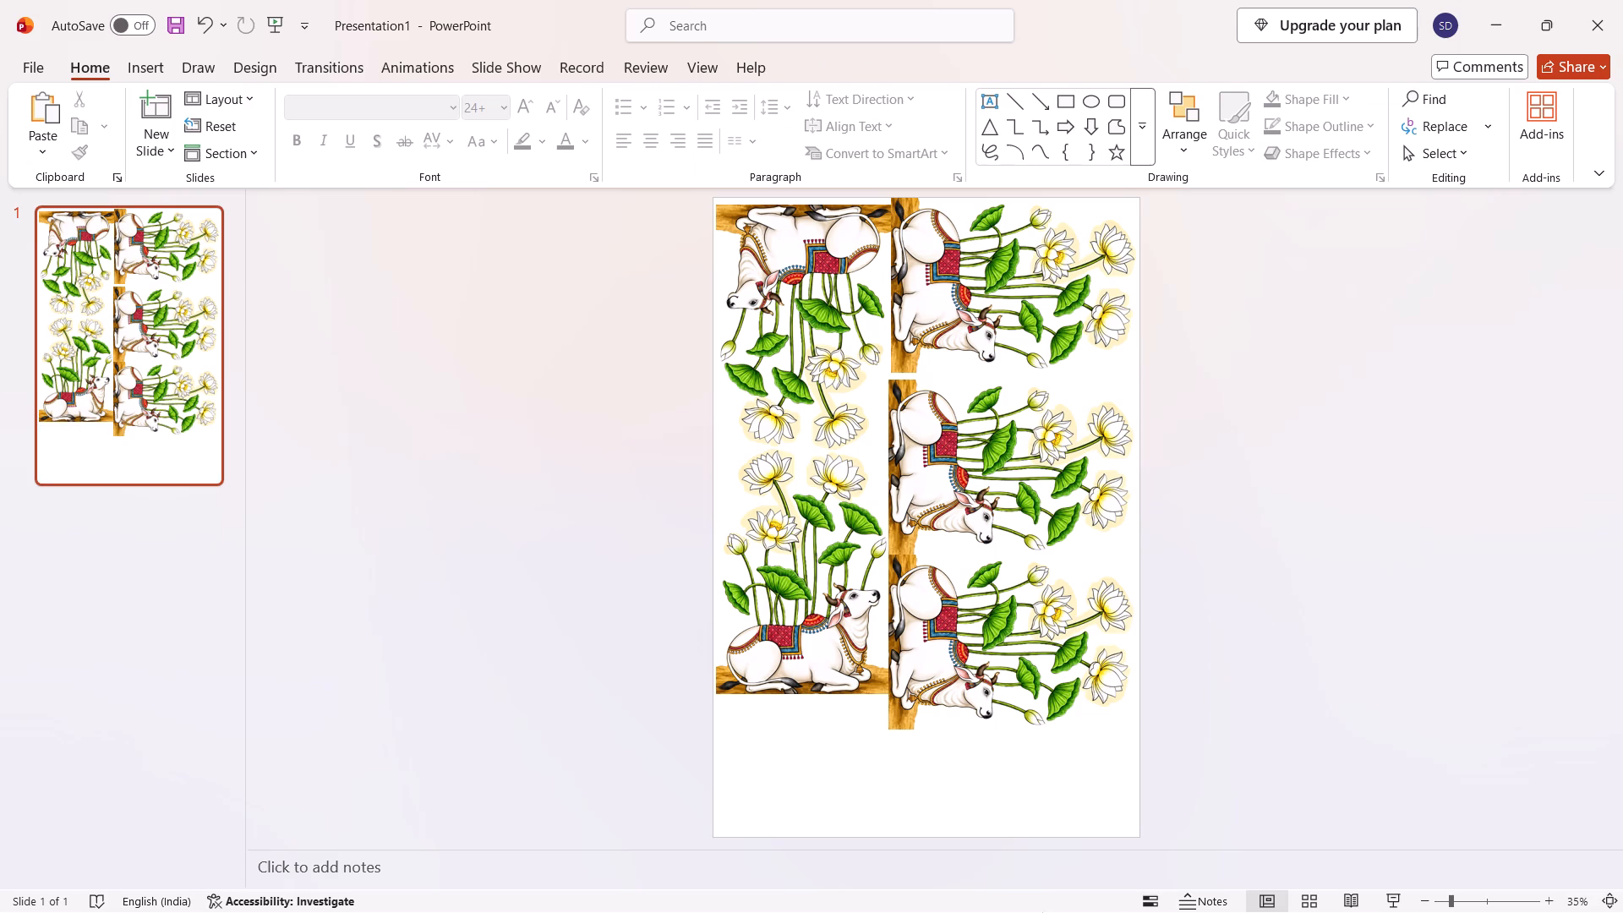
Switch to File Explorer and look through the NewStickers folder for a sticker file to reuse.
{"action": "left_click", "coordinate": [1242, 495]}
{"action": "key", "text": "alt+Tab"}
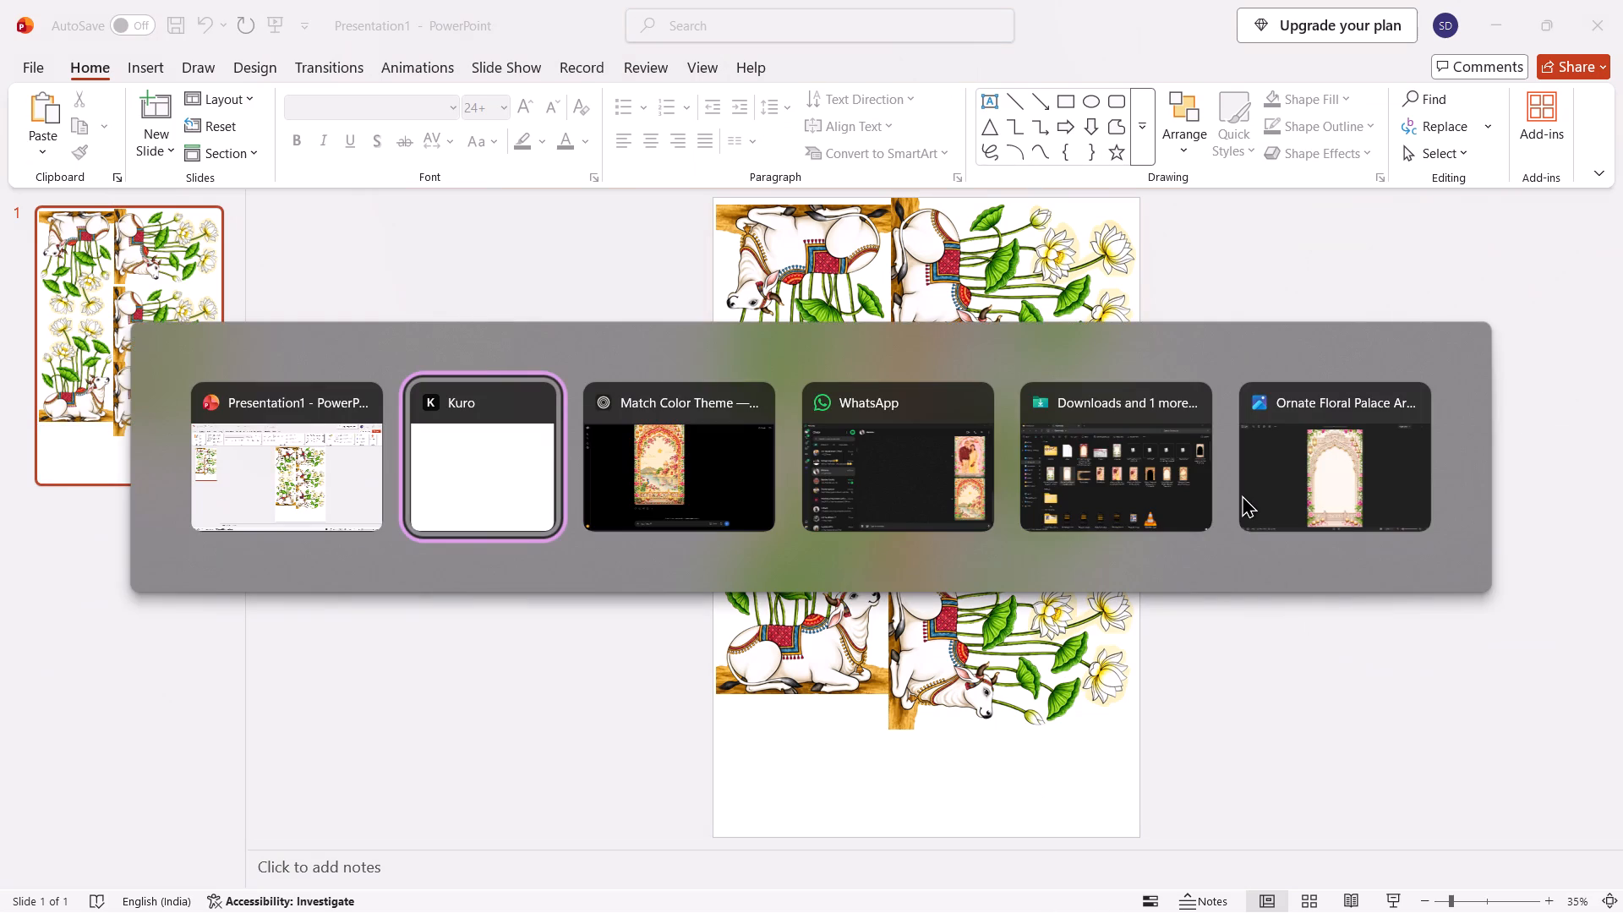
{"action": "key", "text": "alt+Tab"}
{"action": "key", "text": "alt+Tab"}
{"action": "key", "text": "alt+Tab"}
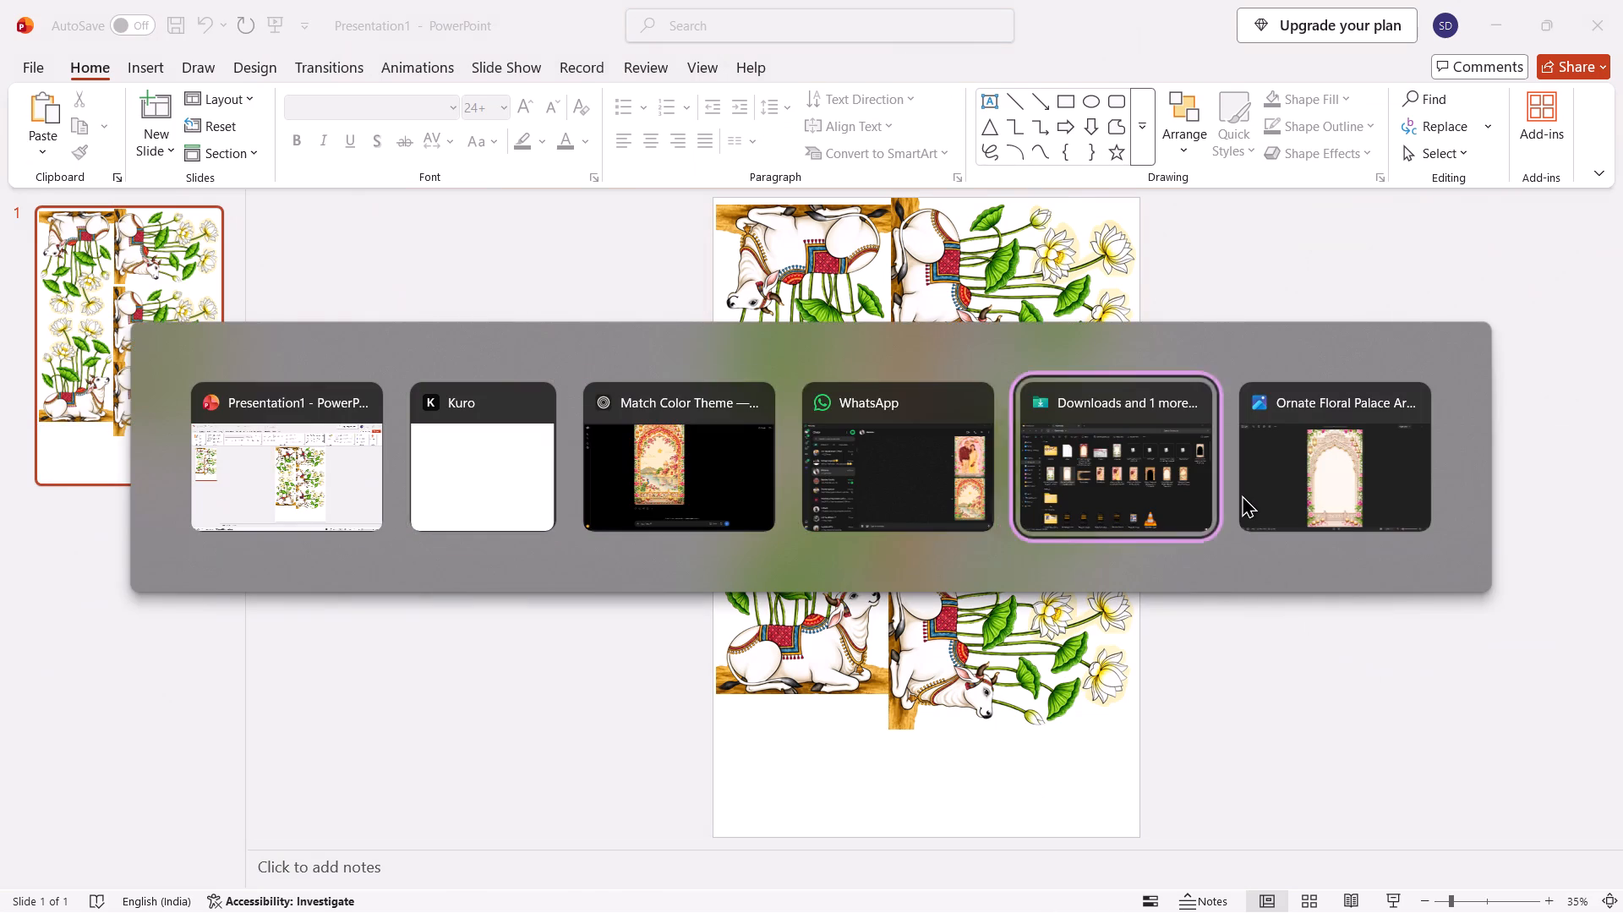
{"action": "left_click", "coordinate": [144, 19]}
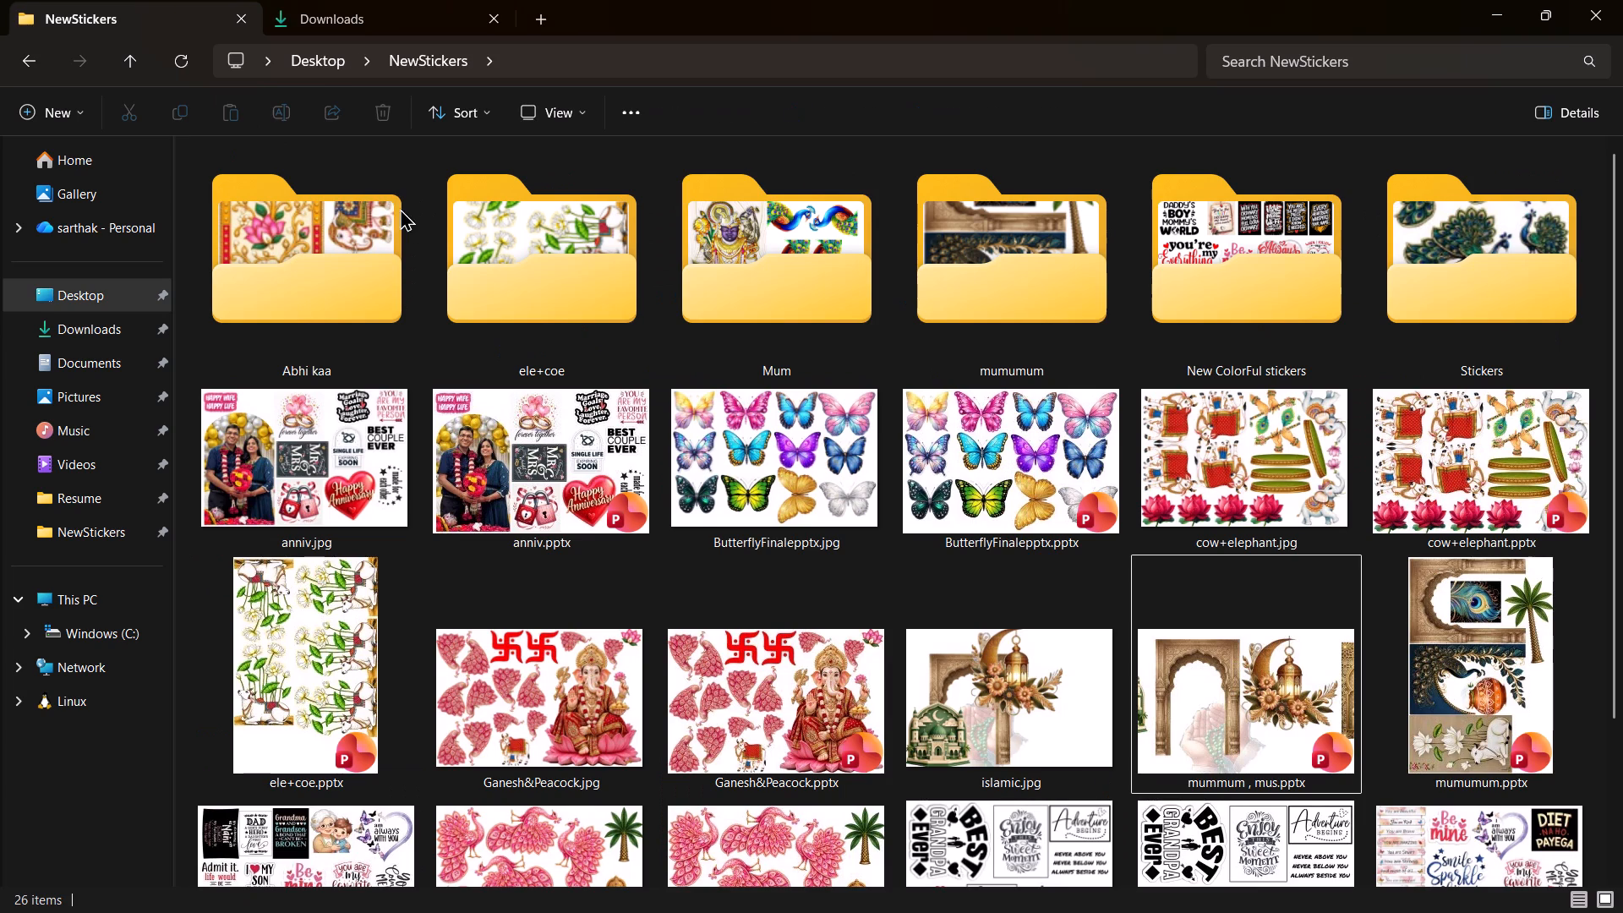
{"action": "scroll", "coordinate": [779, 385], "scroll_direction": "down", "scroll_amount": 5}
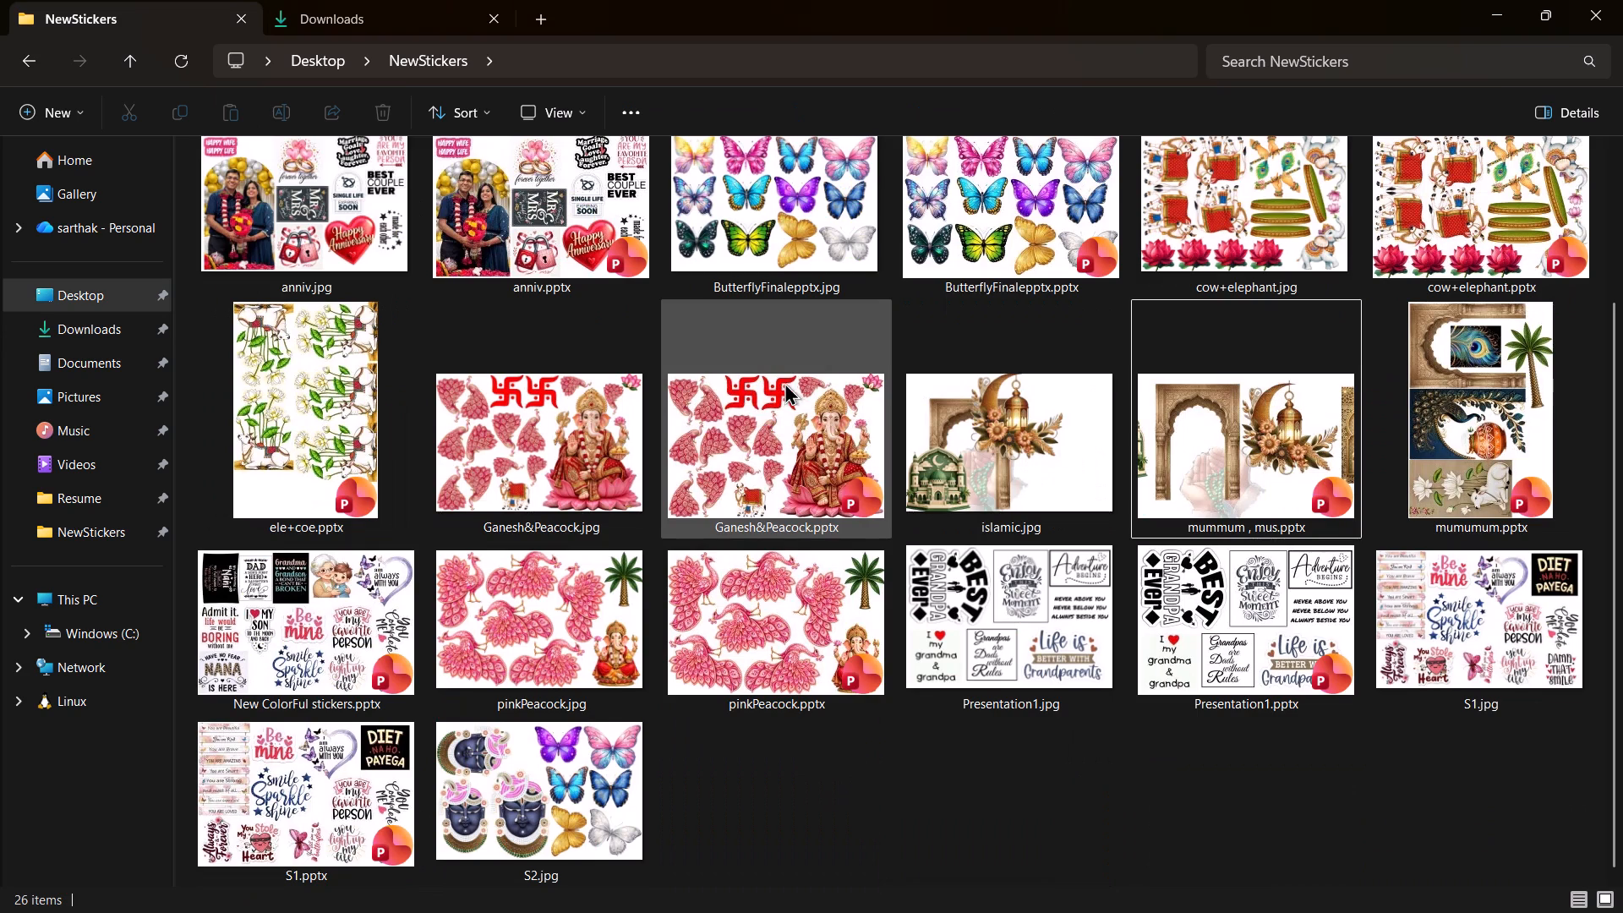
{"action": "scroll", "coordinate": [791, 378], "scroll_direction": "down", "scroll_amount": 5}
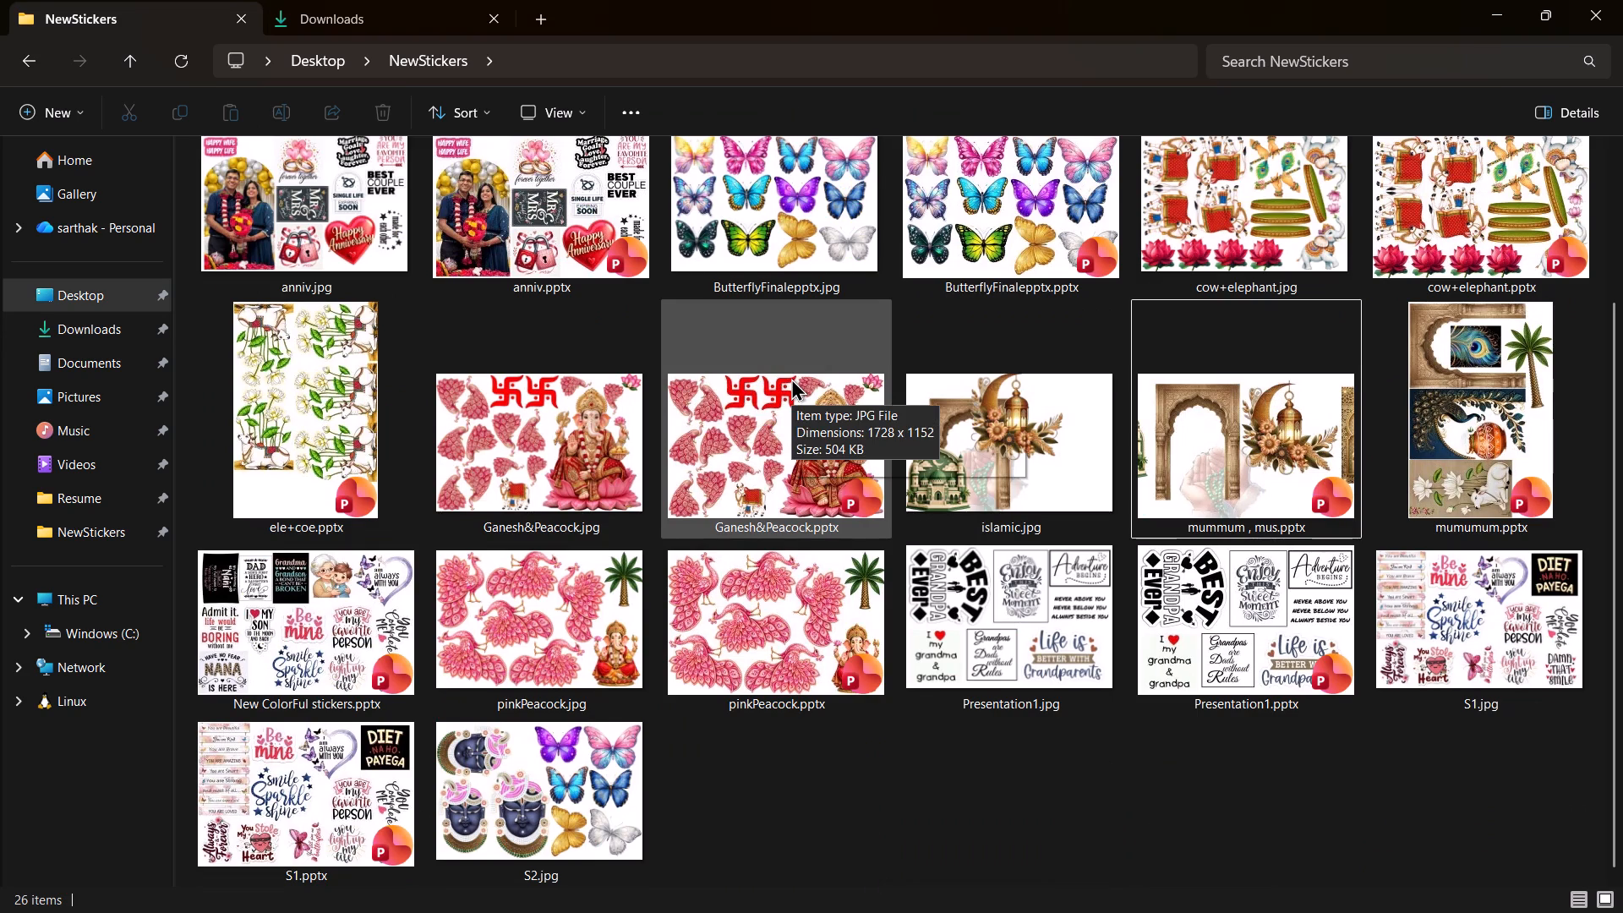
{"action": "scroll", "coordinate": [791, 378], "scroll_direction": "up", "scroll_amount": 1}
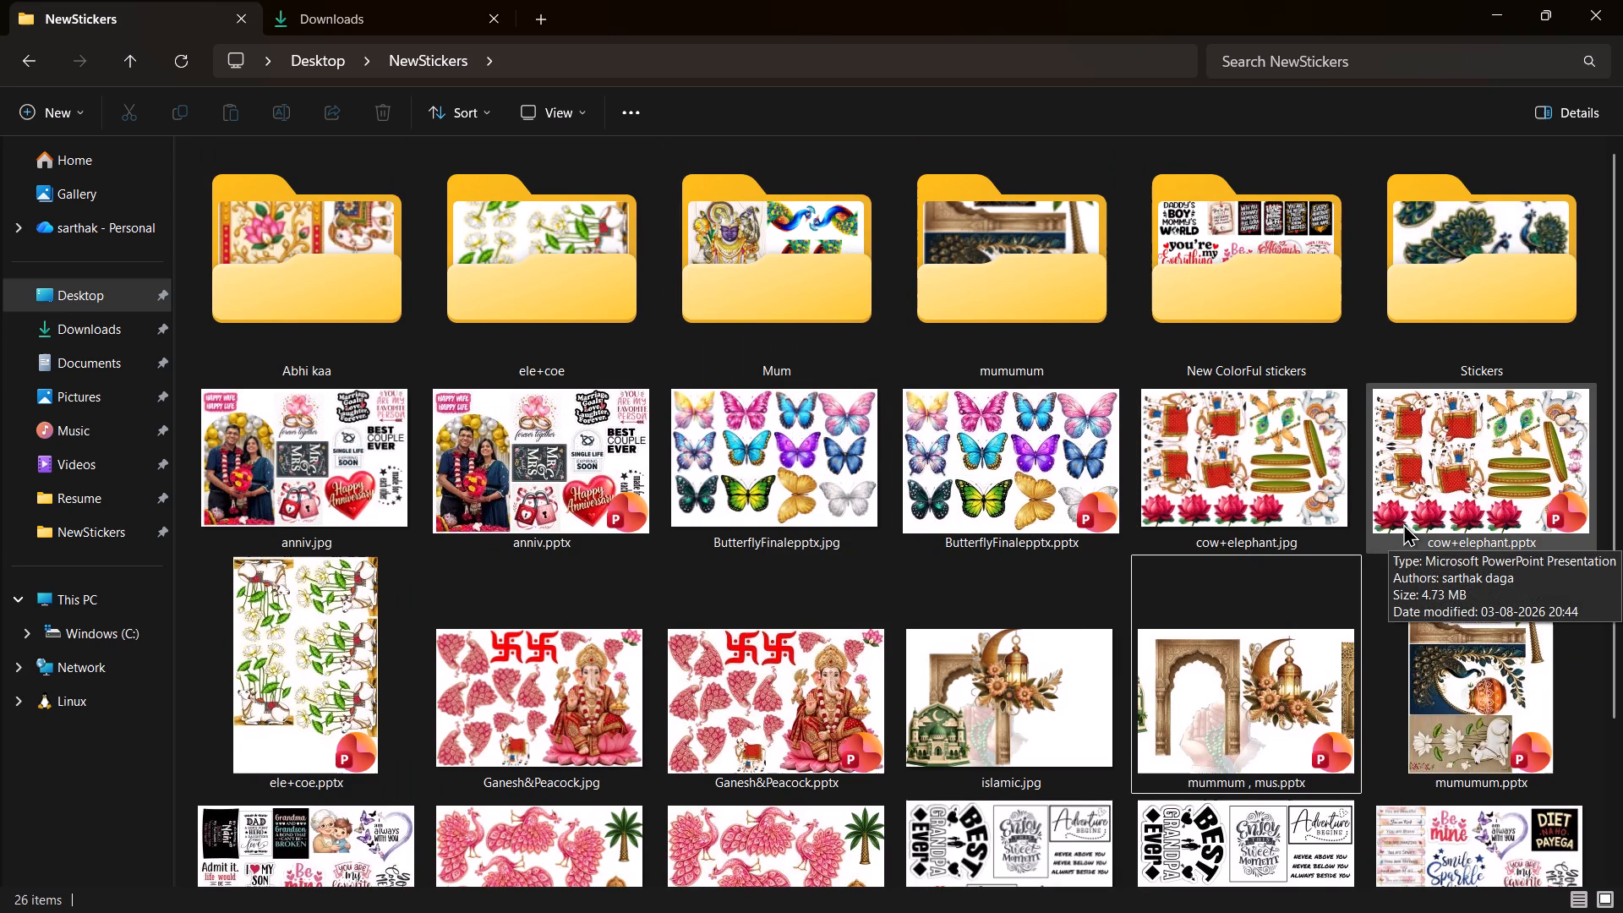
Open the Stickers subfolder and look through its files for suitable artwork.
{"action": "double_click", "coordinate": [1437, 289]}
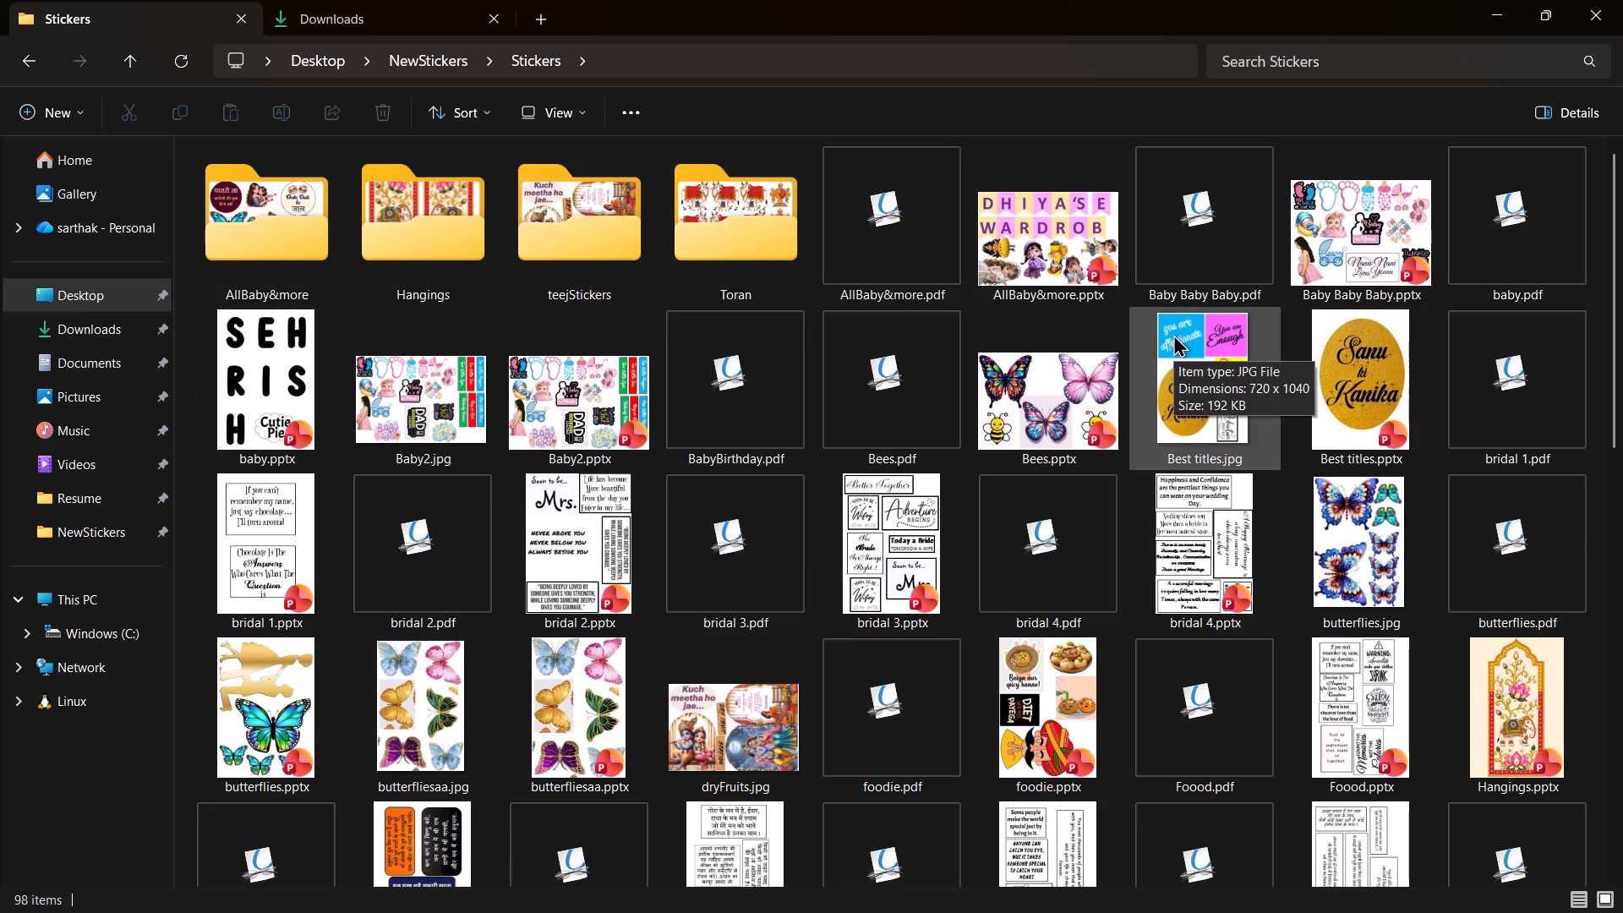
{"action": "scroll", "coordinate": [1173, 334], "scroll_direction": "up", "scroll_amount": 3, "text": "ctrl"}
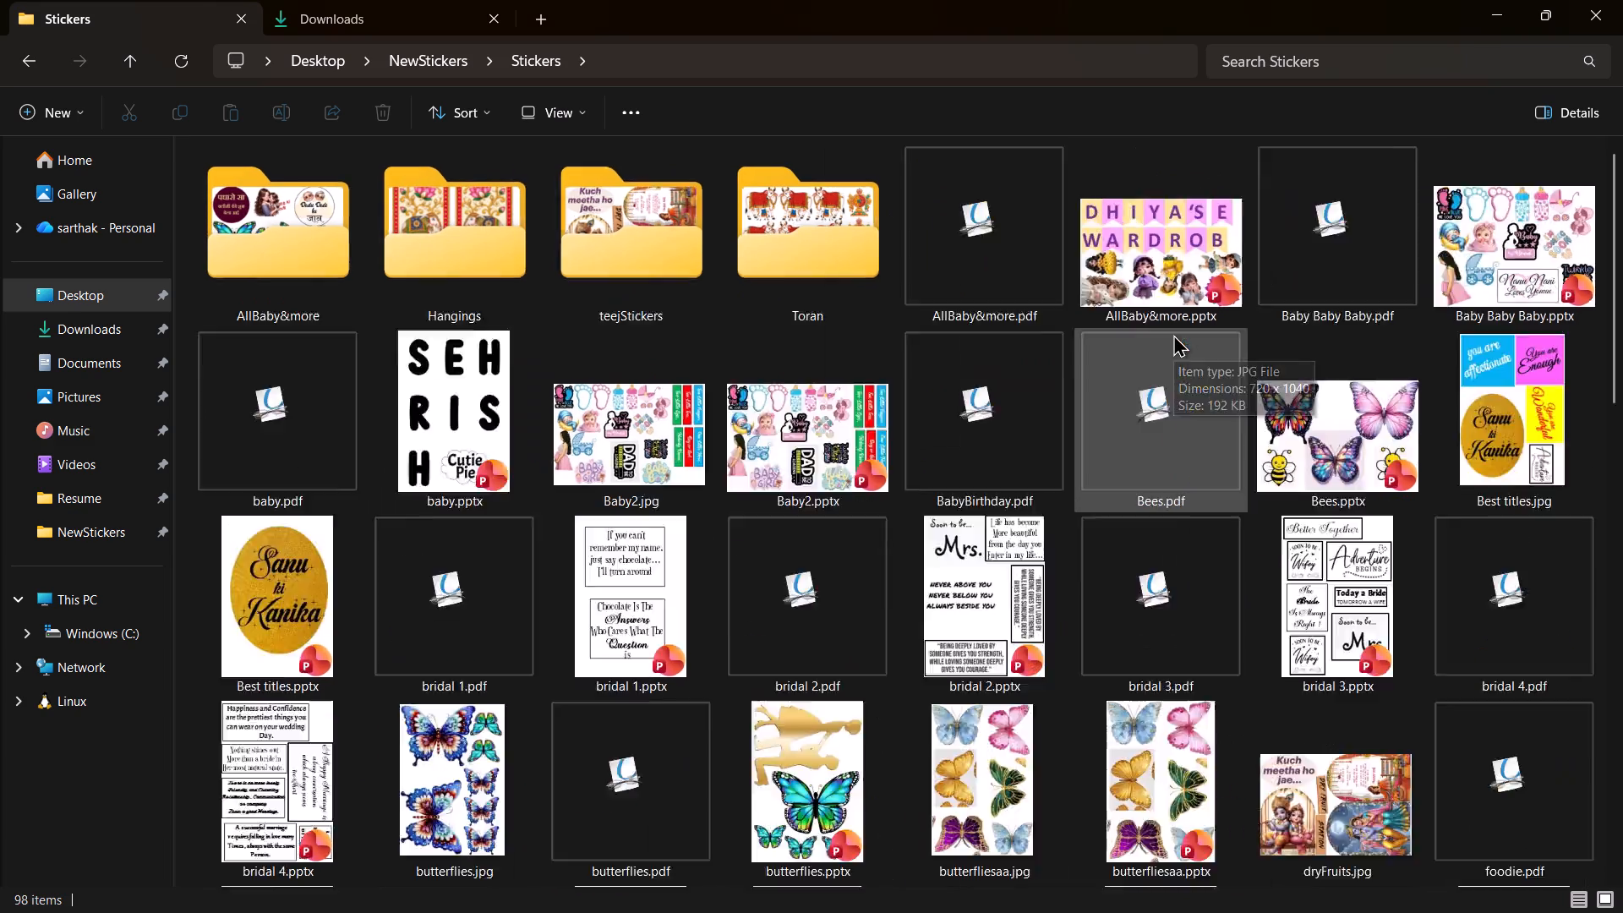
{"action": "scroll", "coordinate": [1173, 334], "scroll_direction": "up", "scroll_amount": 4, "text": "ctrl"}
{"action": "scroll", "coordinate": [1173, 334], "scroll_direction": "down", "scroll_amount": 5}
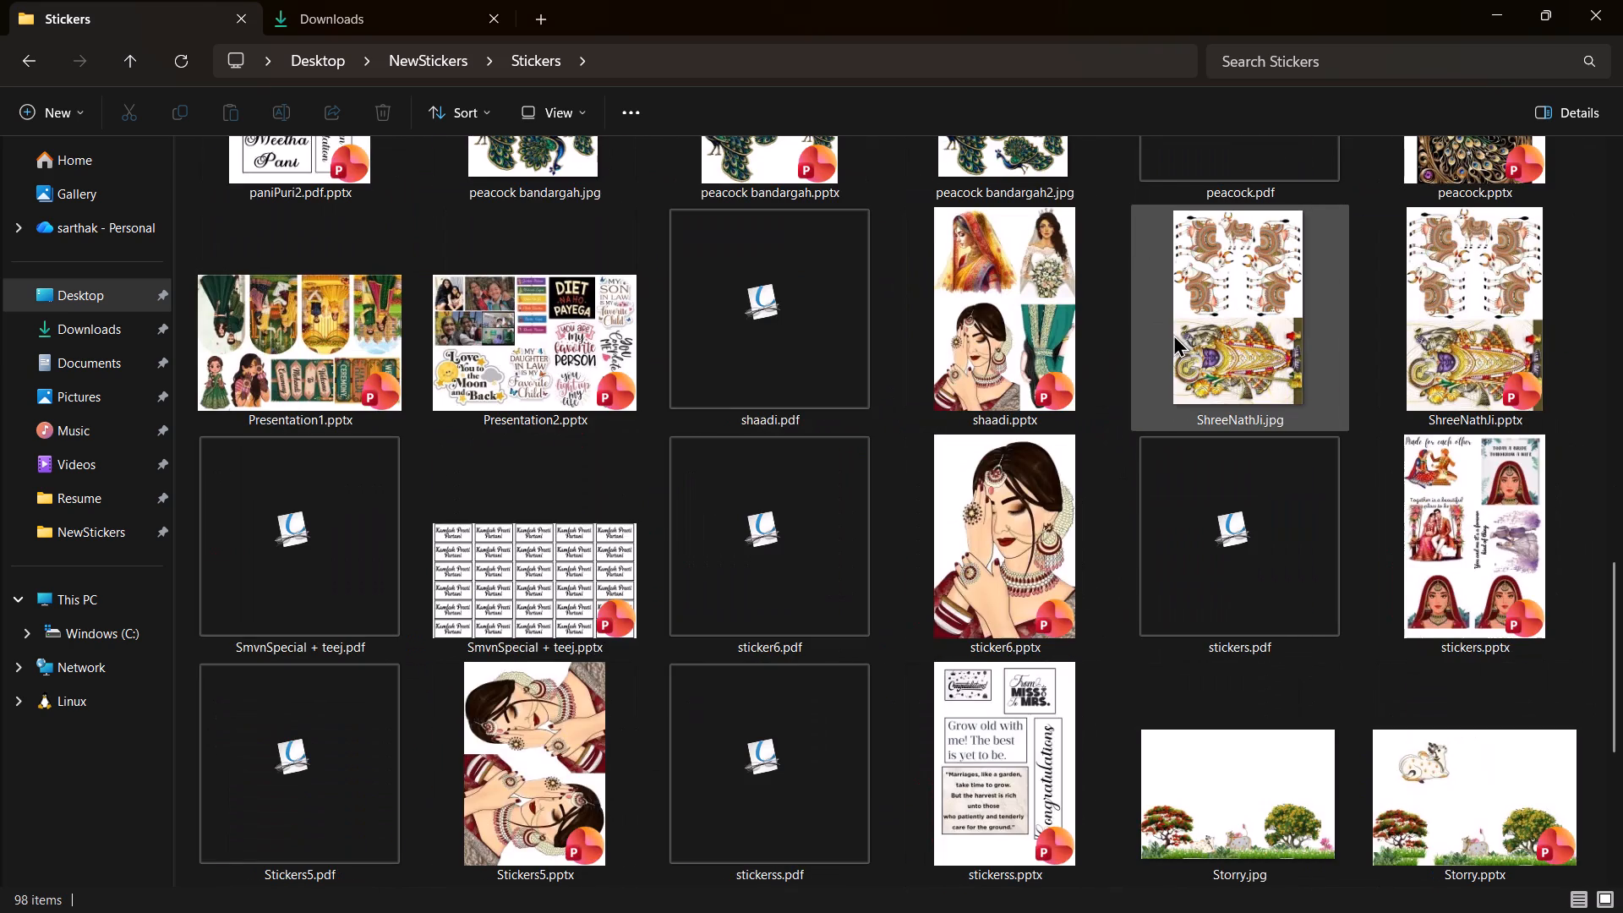
{"action": "scroll", "coordinate": [1173, 334], "scroll_direction": "down", "scroll_amount": 2}
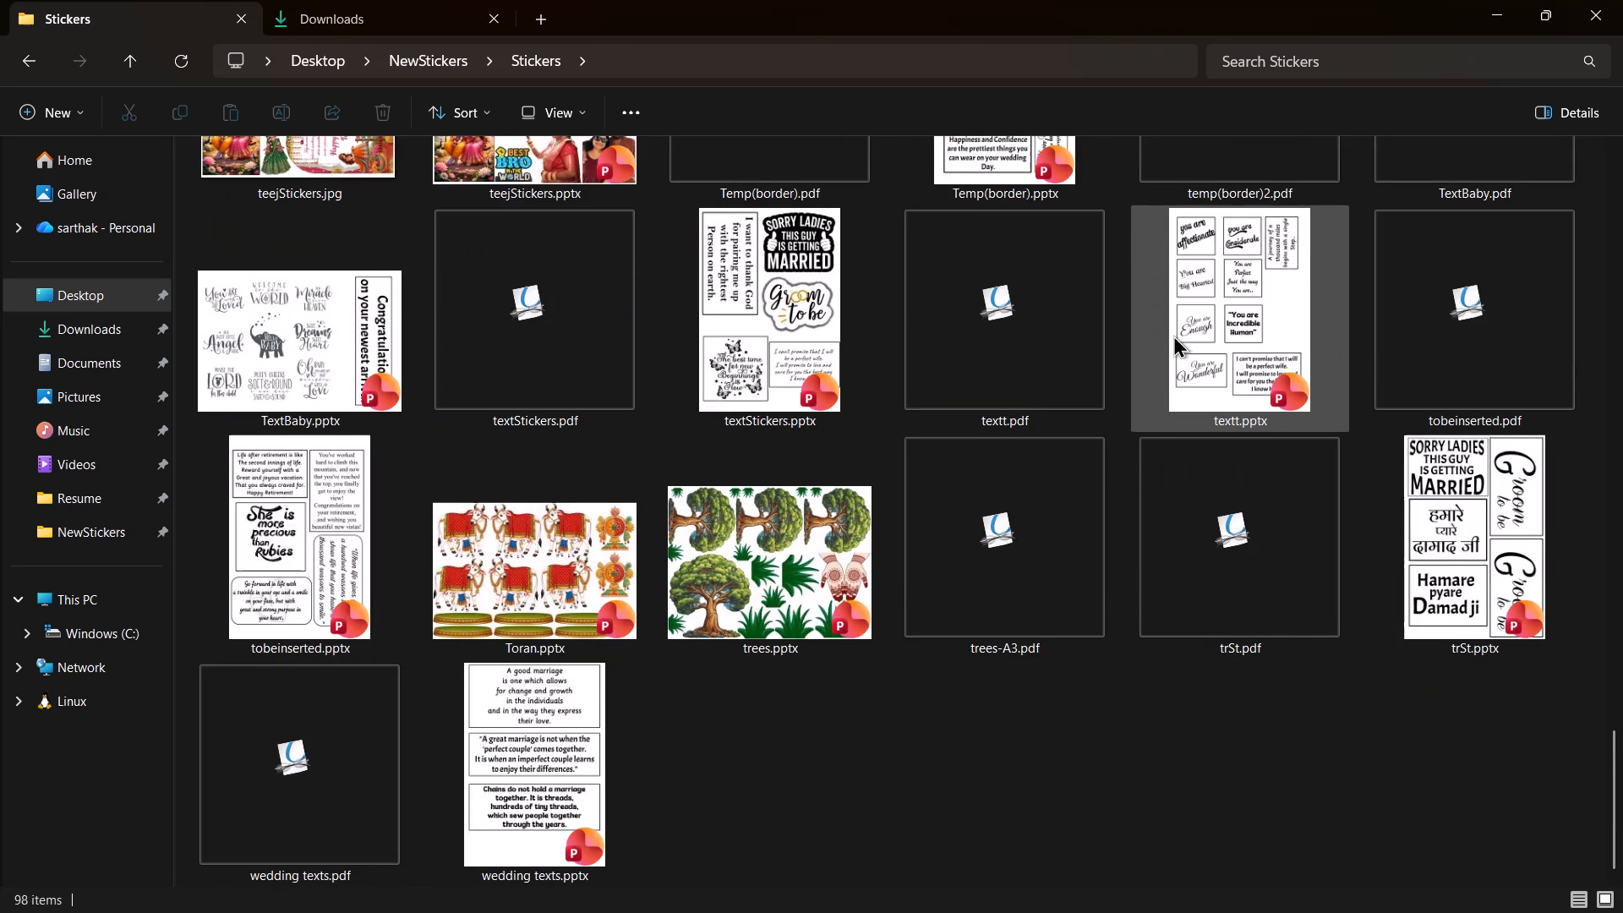
{"action": "scroll", "coordinate": [1173, 335], "scroll_direction": "up", "scroll_amount": 1}
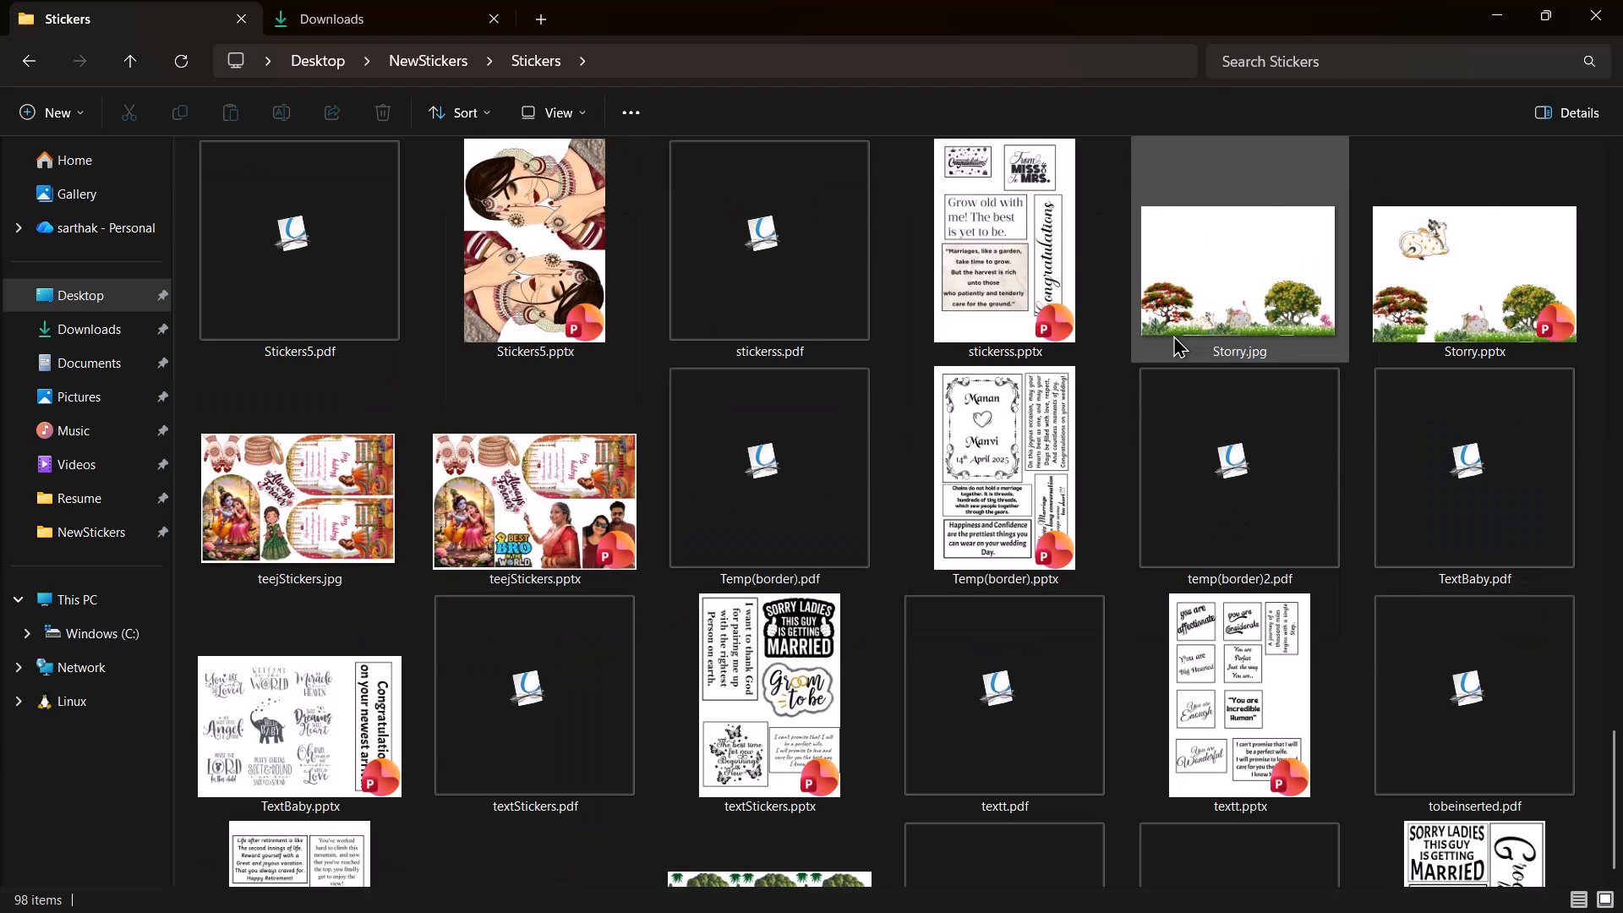
{"action": "scroll", "coordinate": [1173, 335], "scroll_direction": "up", "scroll_amount": 1}
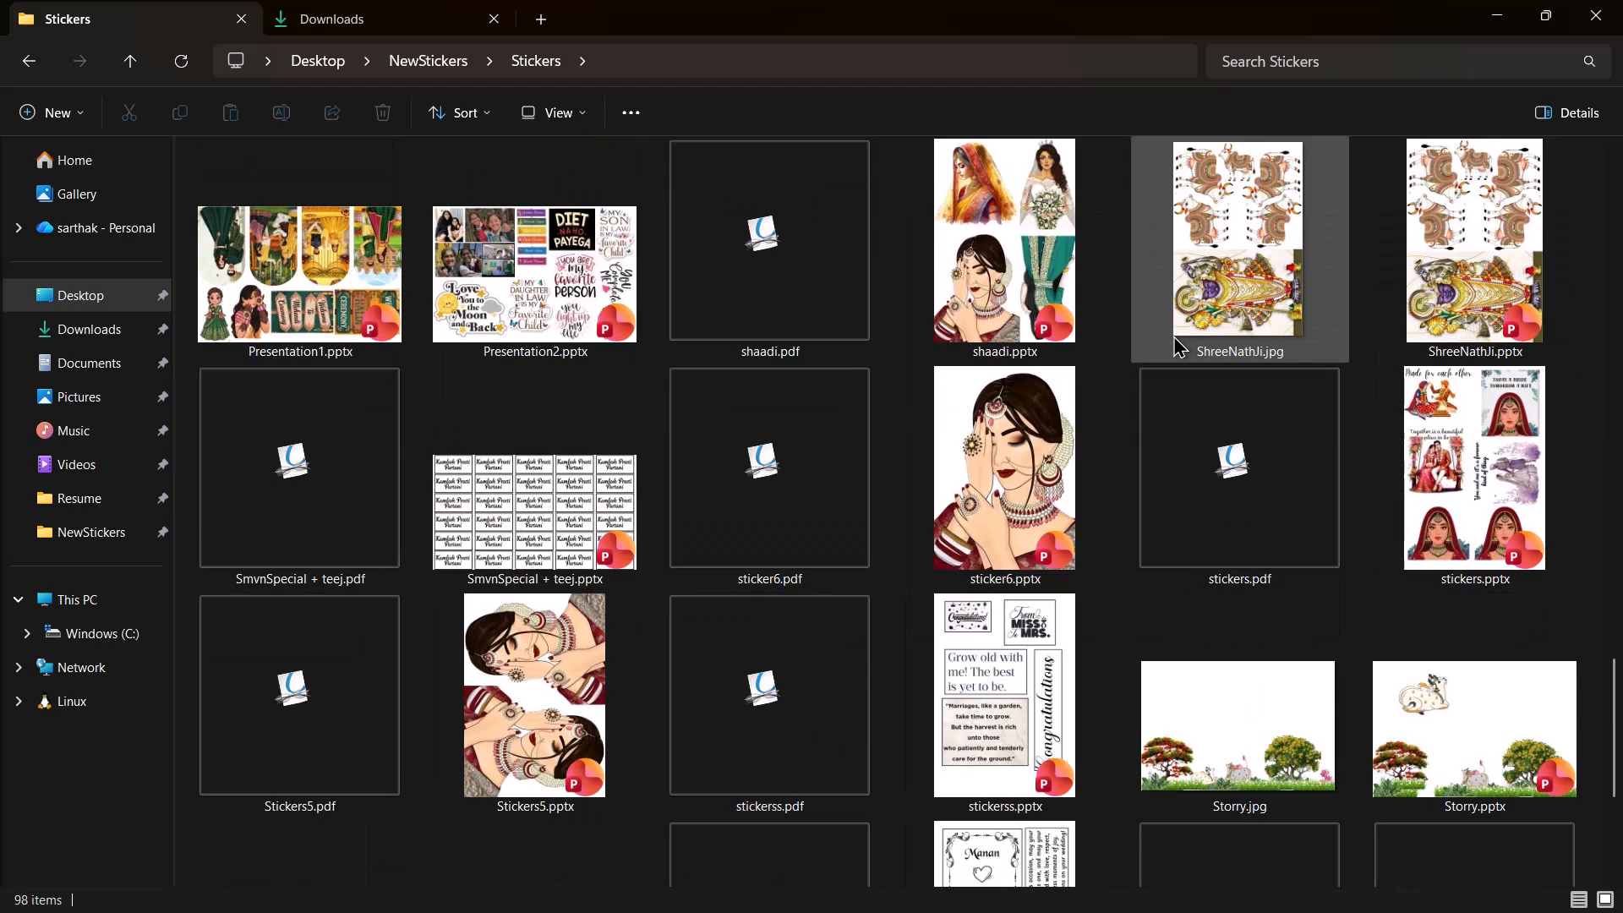
{"action": "scroll", "coordinate": [1173, 335], "scroll_direction": "up", "scroll_amount": 1}
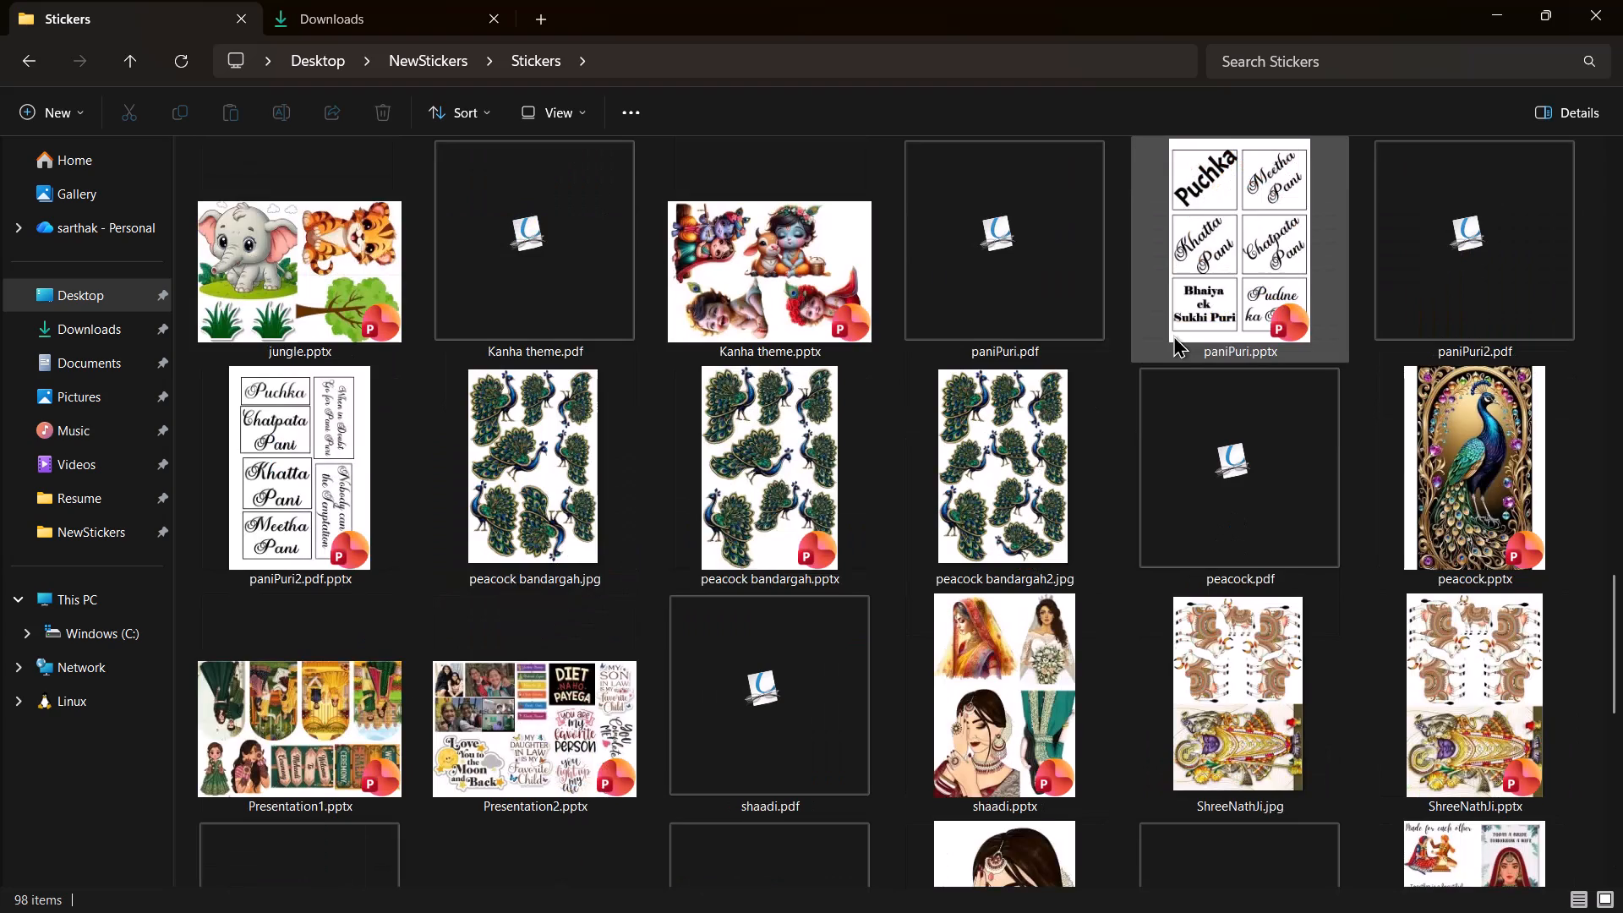
{"action": "scroll", "coordinate": [1173, 335], "scroll_direction": "up", "scroll_amount": 2}
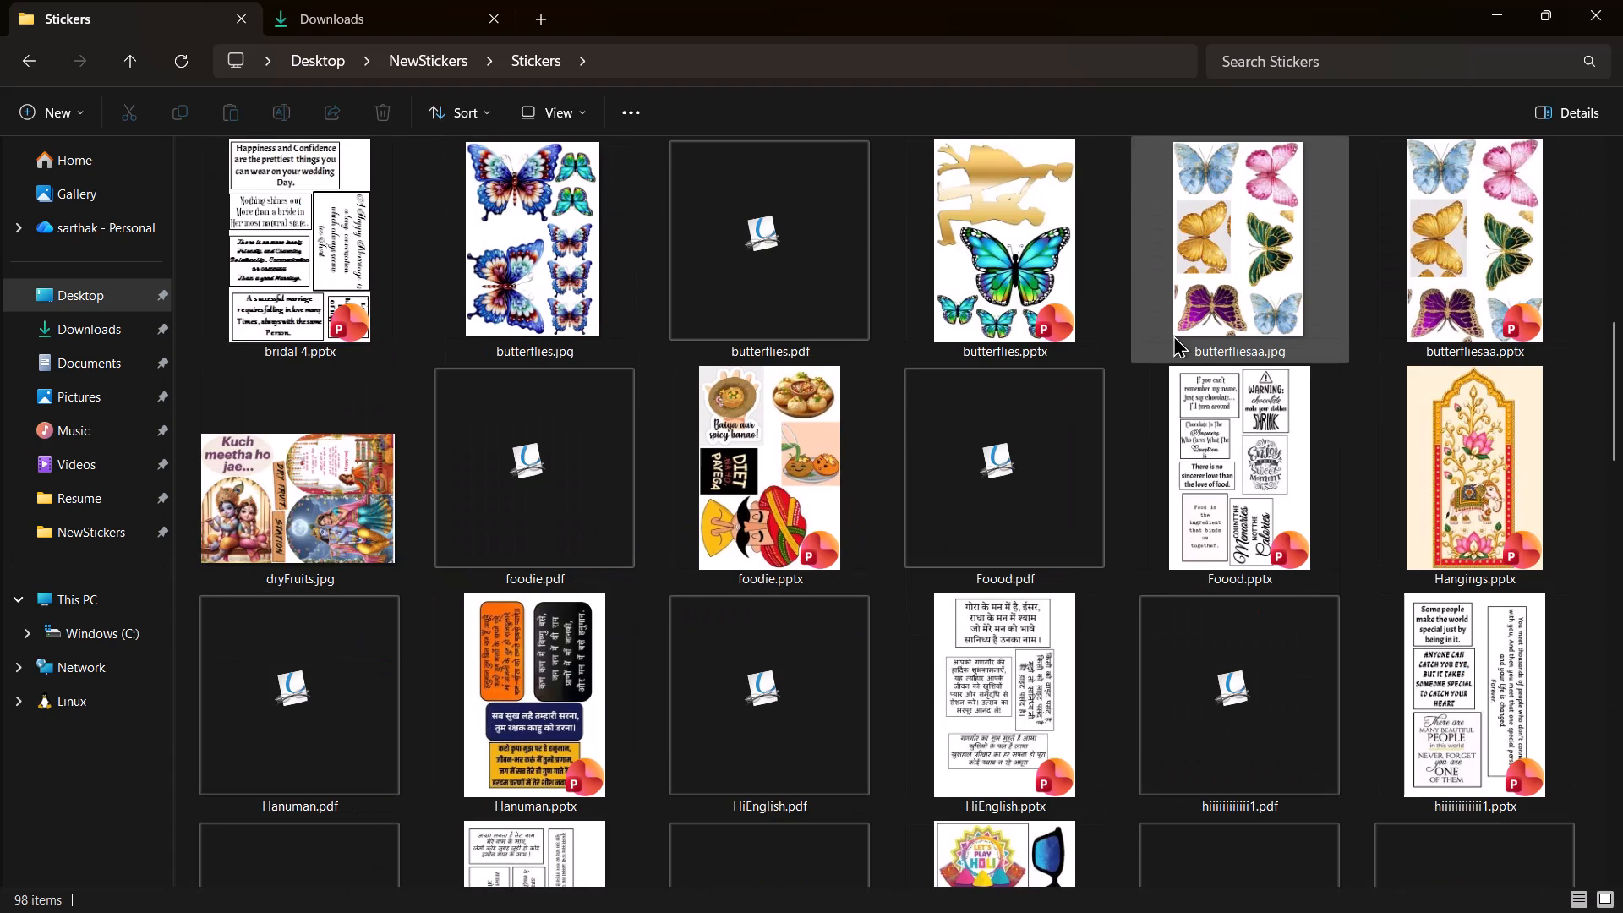
{"action": "scroll", "coordinate": [1173, 335], "scroll_direction": "up", "scroll_amount": 1}
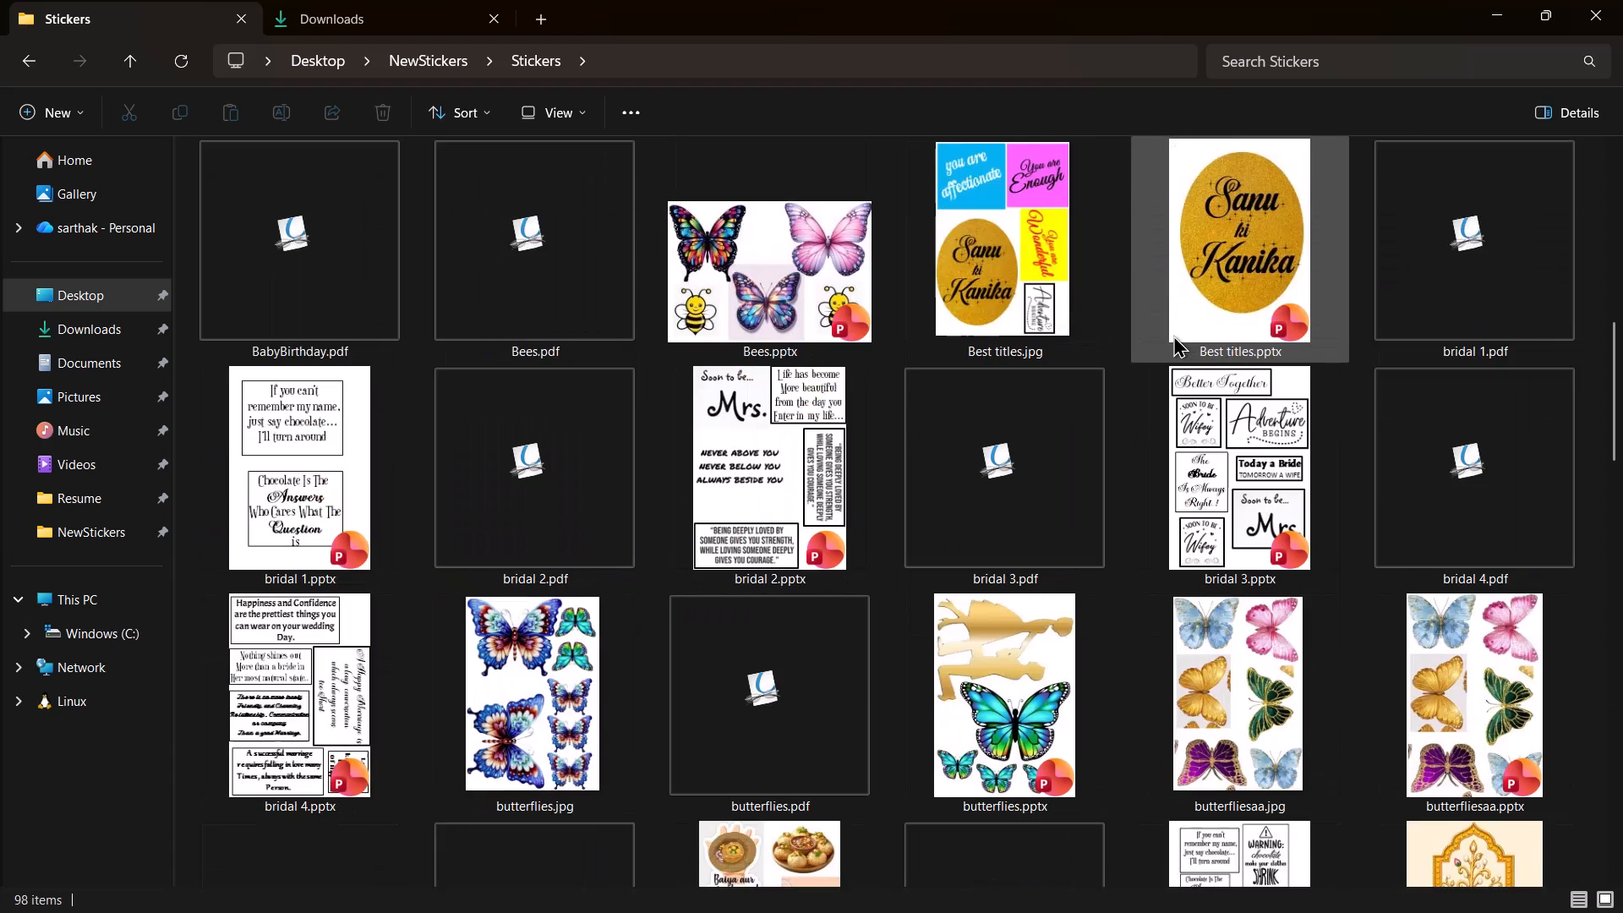
{"action": "scroll", "coordinate": [1173, 335], "scroll_direction": "up", "scroll_amount": 1}
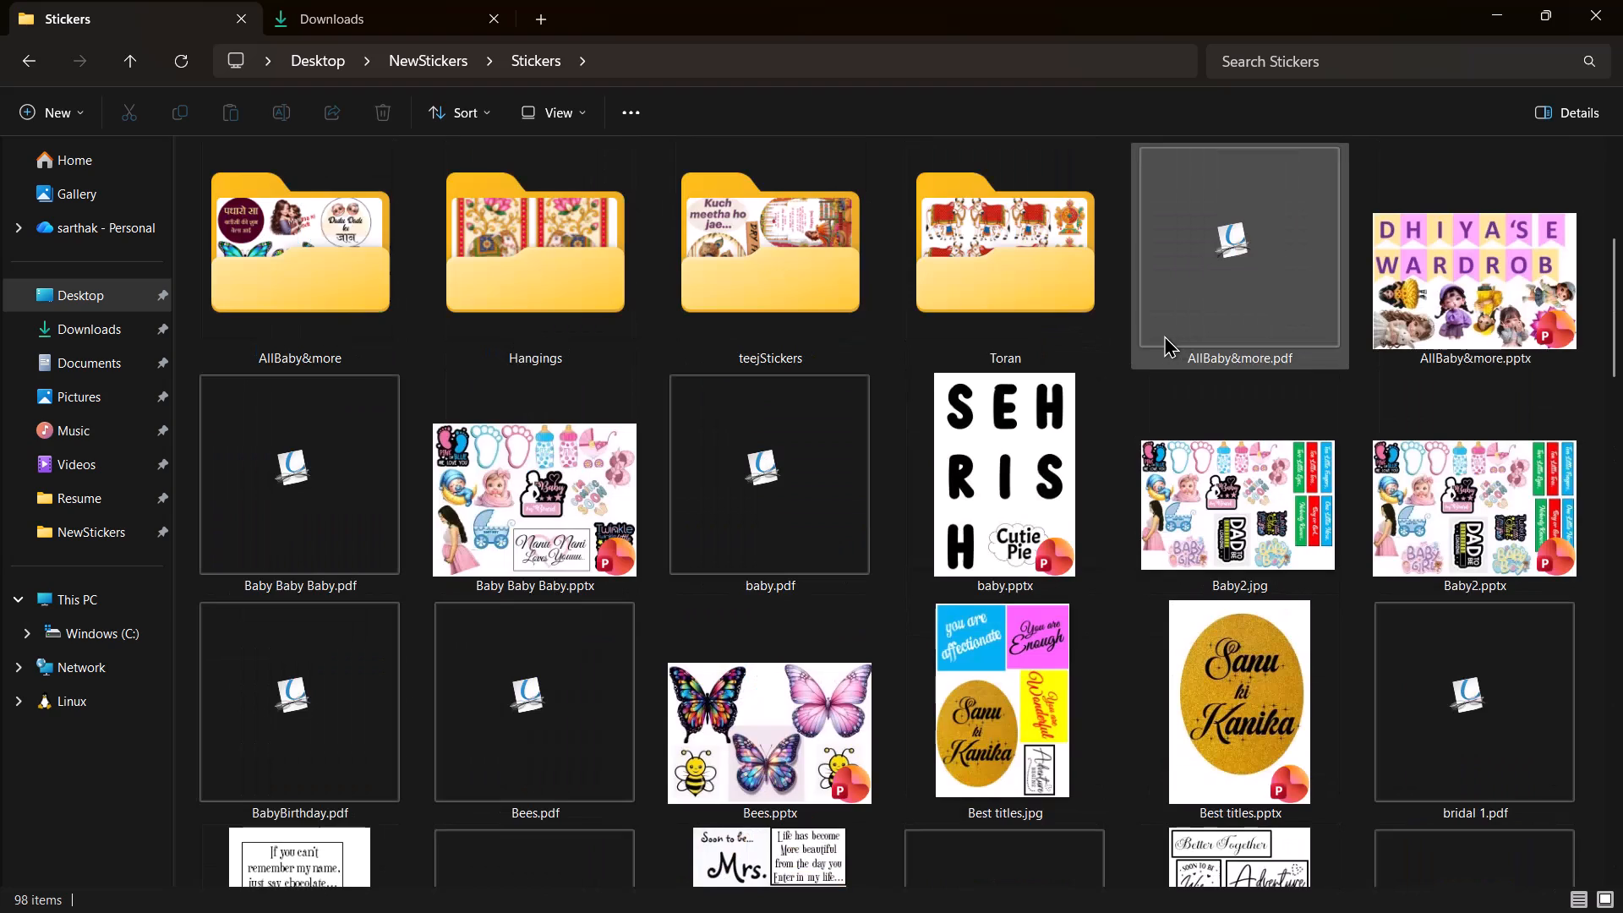
Go back to the NewStickers folder and open cow+elephant.pptx in PowerPoint.
{"action": "left_click", "coordinate": [27, 58]}
{"action": "double_click", "coordinate": [1474, 523]}
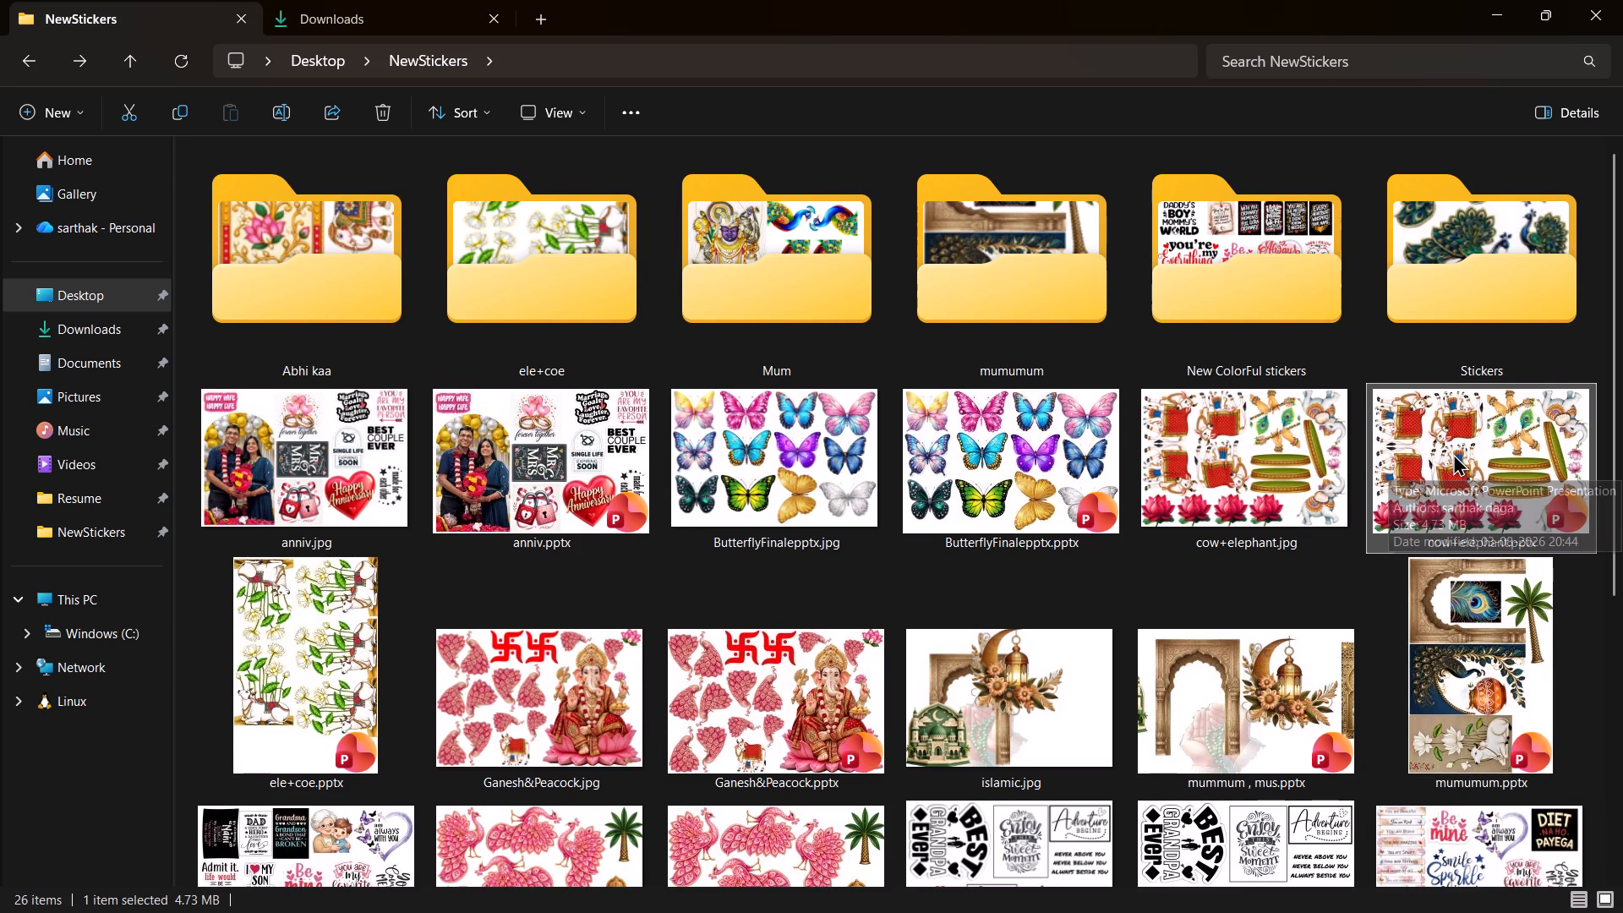
{"action": "key", "text": "alt+Tab"}
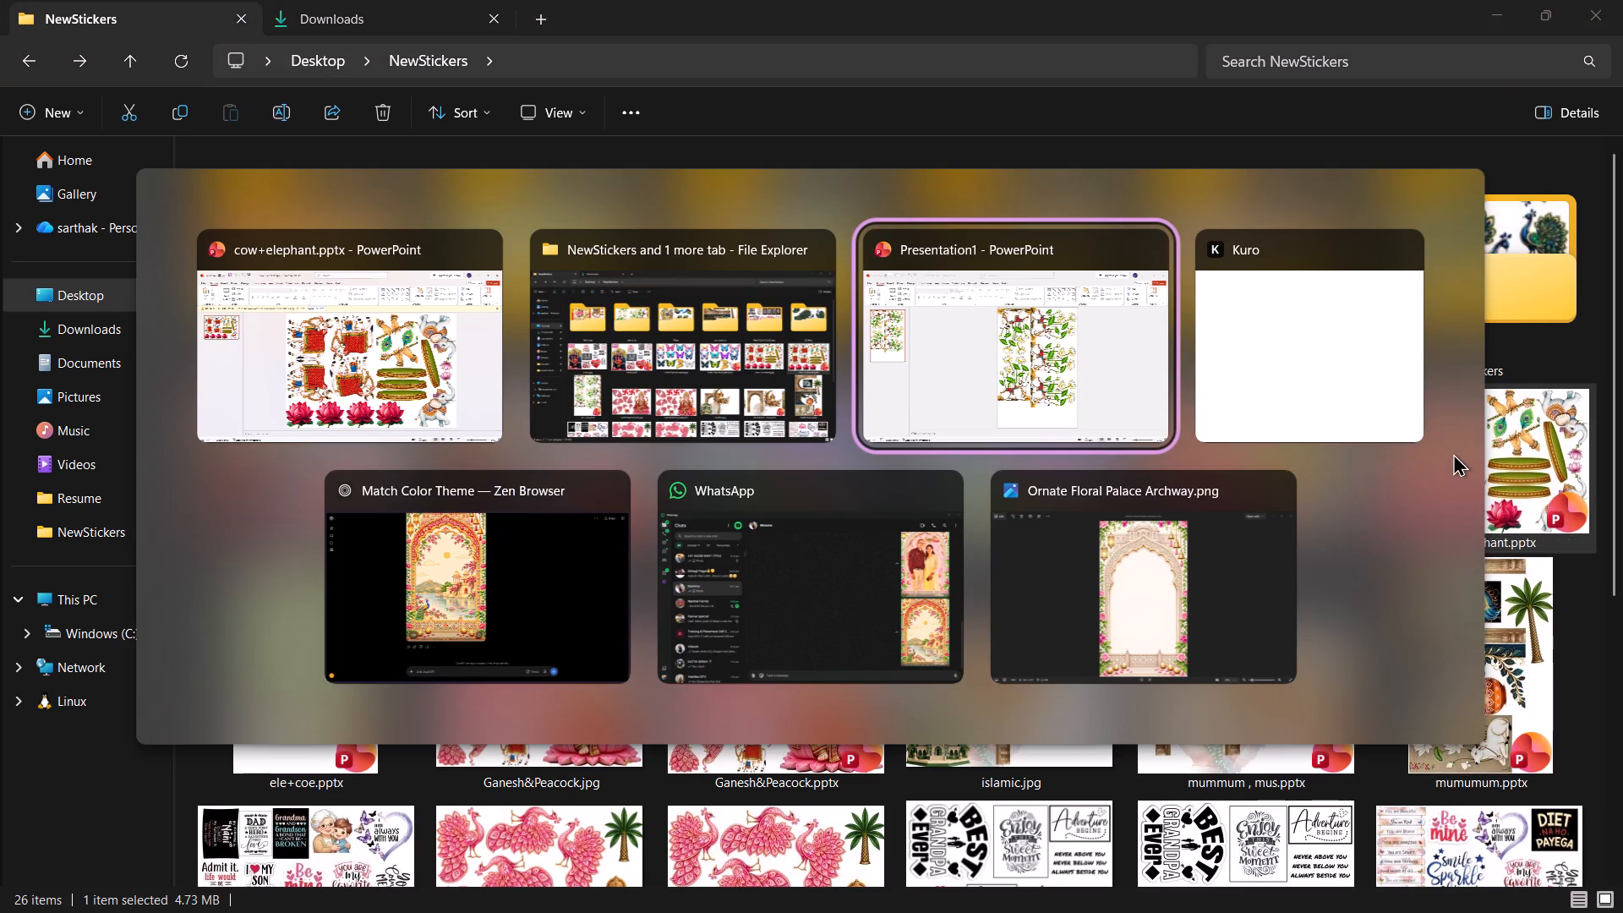
{"action": "key", "text": "alt+Tab"}
{"action": "key", "text": "alt+Tab"}
{"action": "key", "text": "alt+Tab"}
{"action": "key", "text": "alt+Tab"}
{"action": "key", "text": "alt+Tab"}
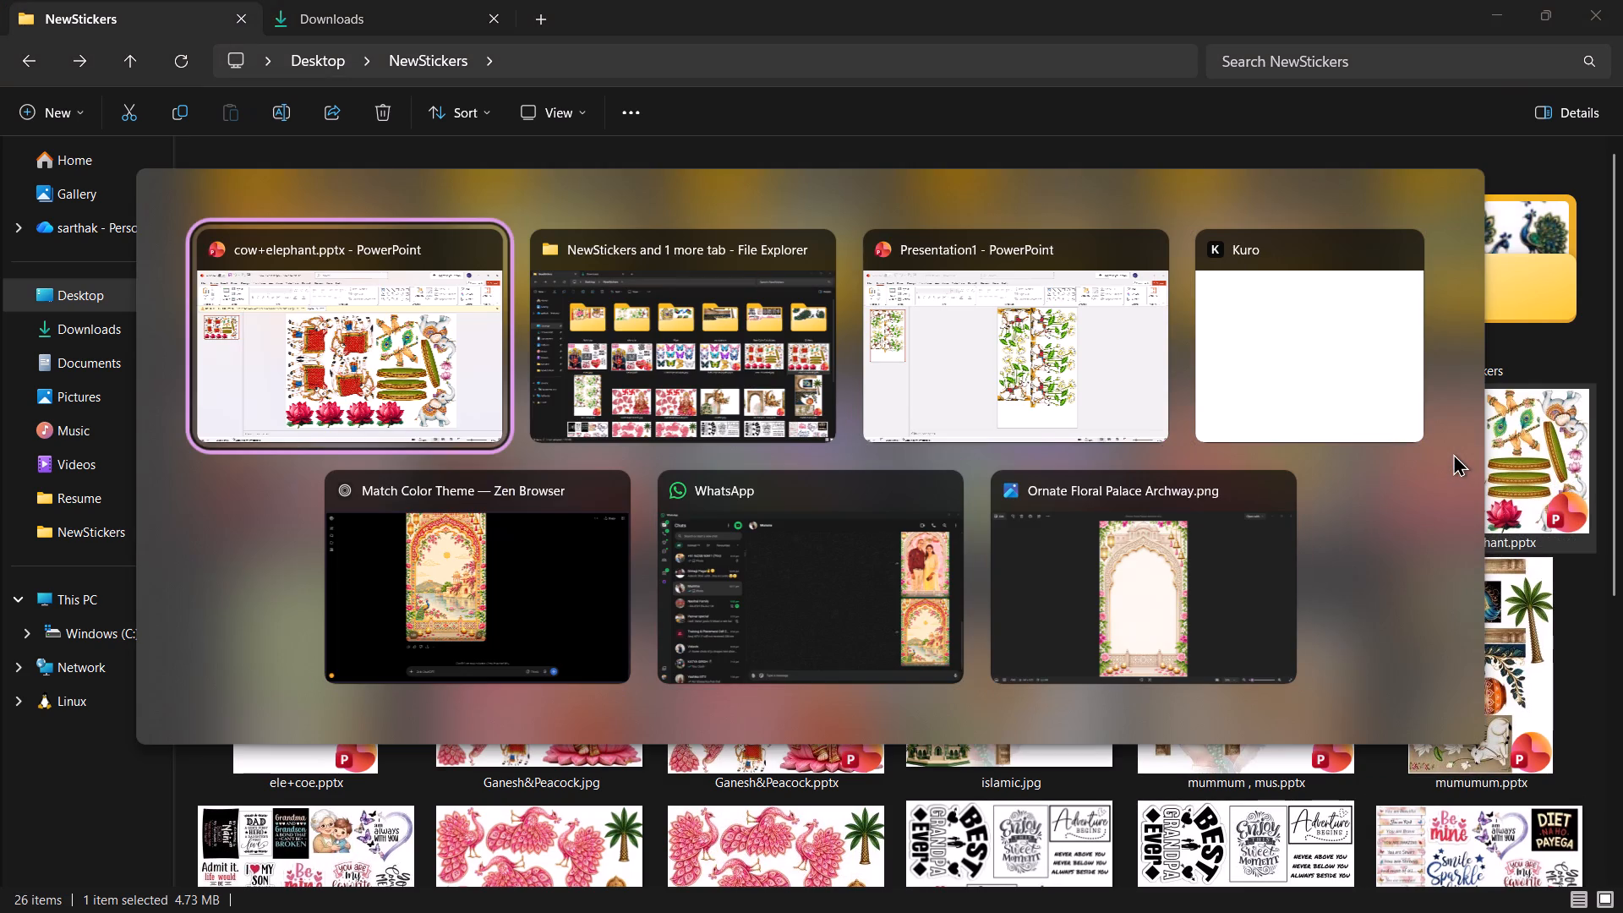
Copy the rightmost red lotus from cow+elephant.pptx, close that presentation, and paste the lotus onto the Presentation1 slide.
{"action": "left_click", "coordinate": [1043, 741]}
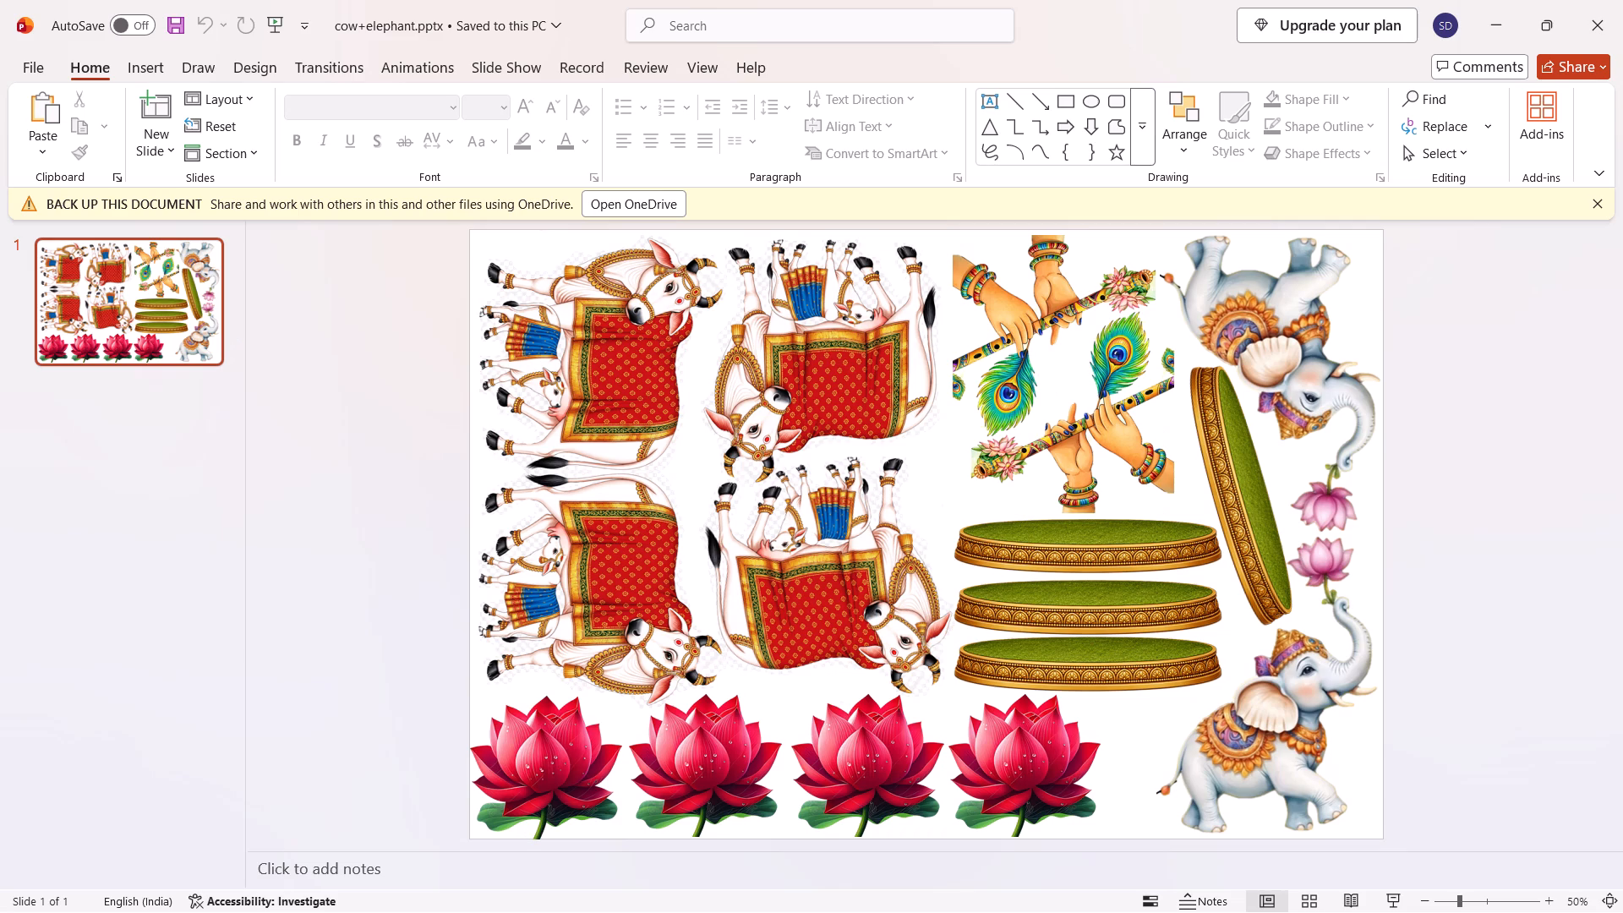
{"action": "key", "text": "ctrl+c"}
{"action": "left_click", "coordinate": [1622, 32]}
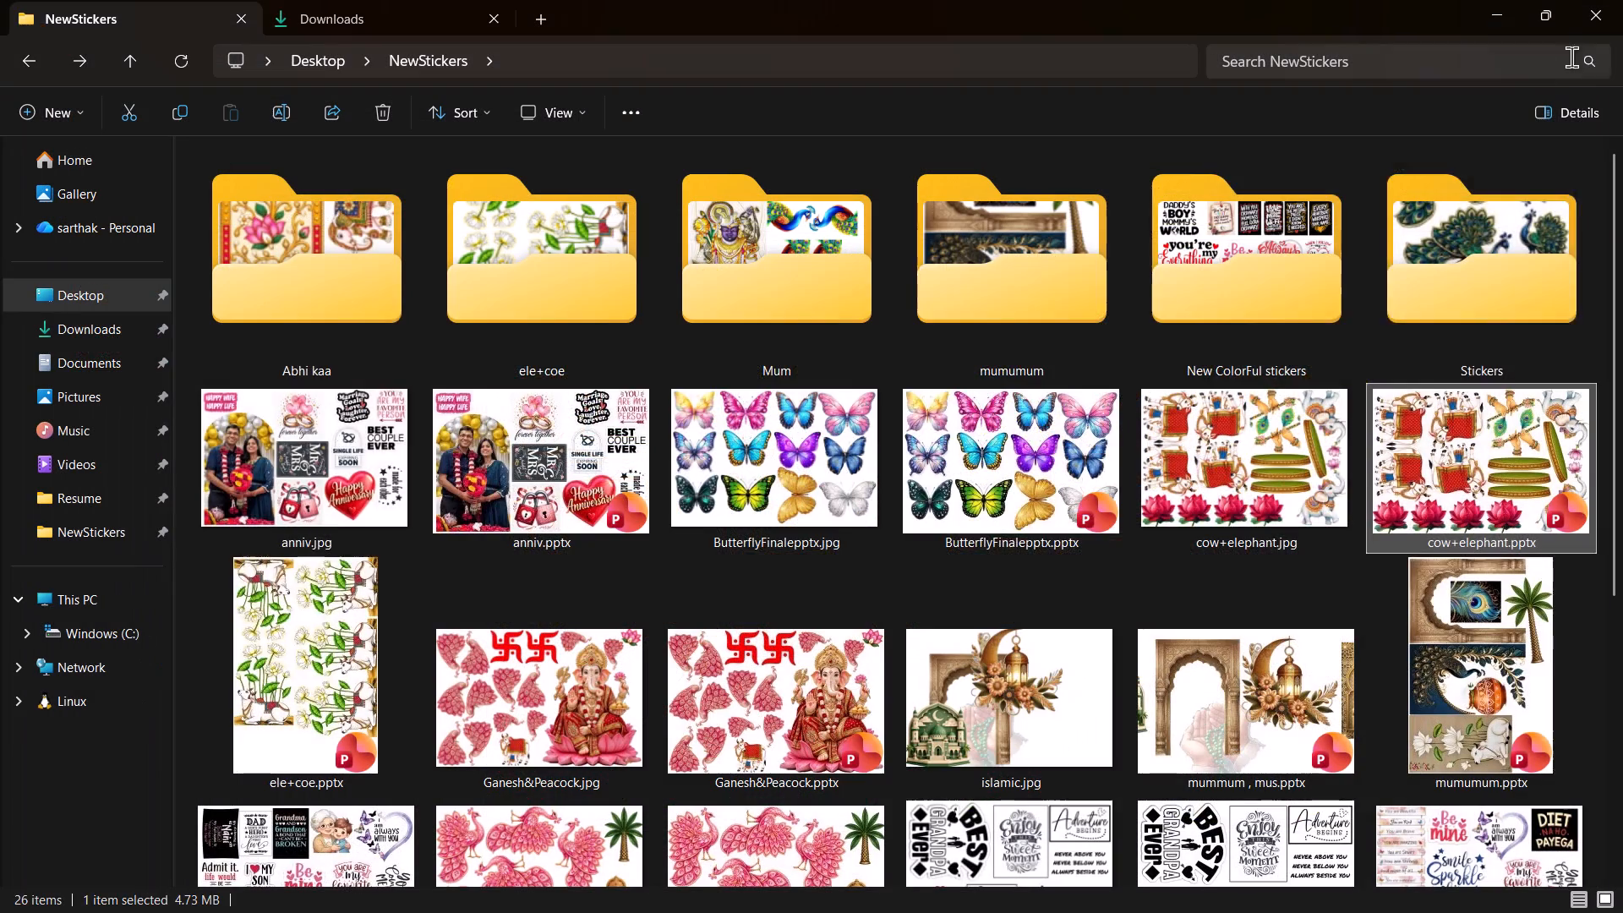
{"action": "key", "text": "alt+Tab"}
{"action": "key", "text": "ctrl+v"}
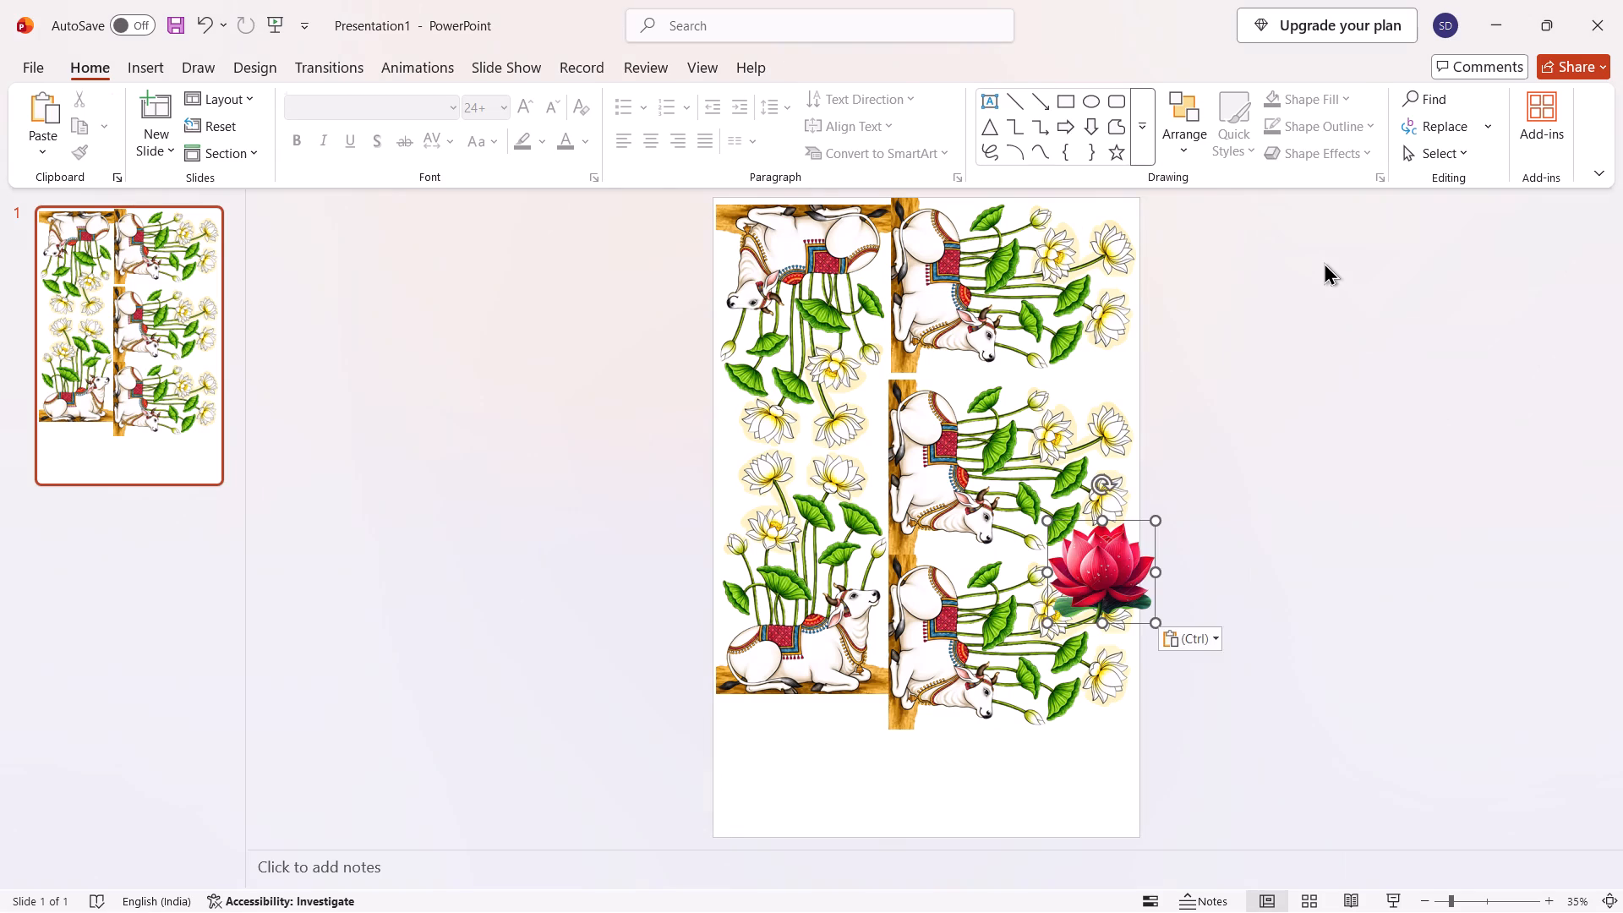
Place the lotus in the slide's bottom-left corner below the cow and enlarge it to about 10.33 cm by 10.82 cm.
{"action": "left_click_drag", "start_coordinate": [1096, 566], "coordinate": [759, 743]}
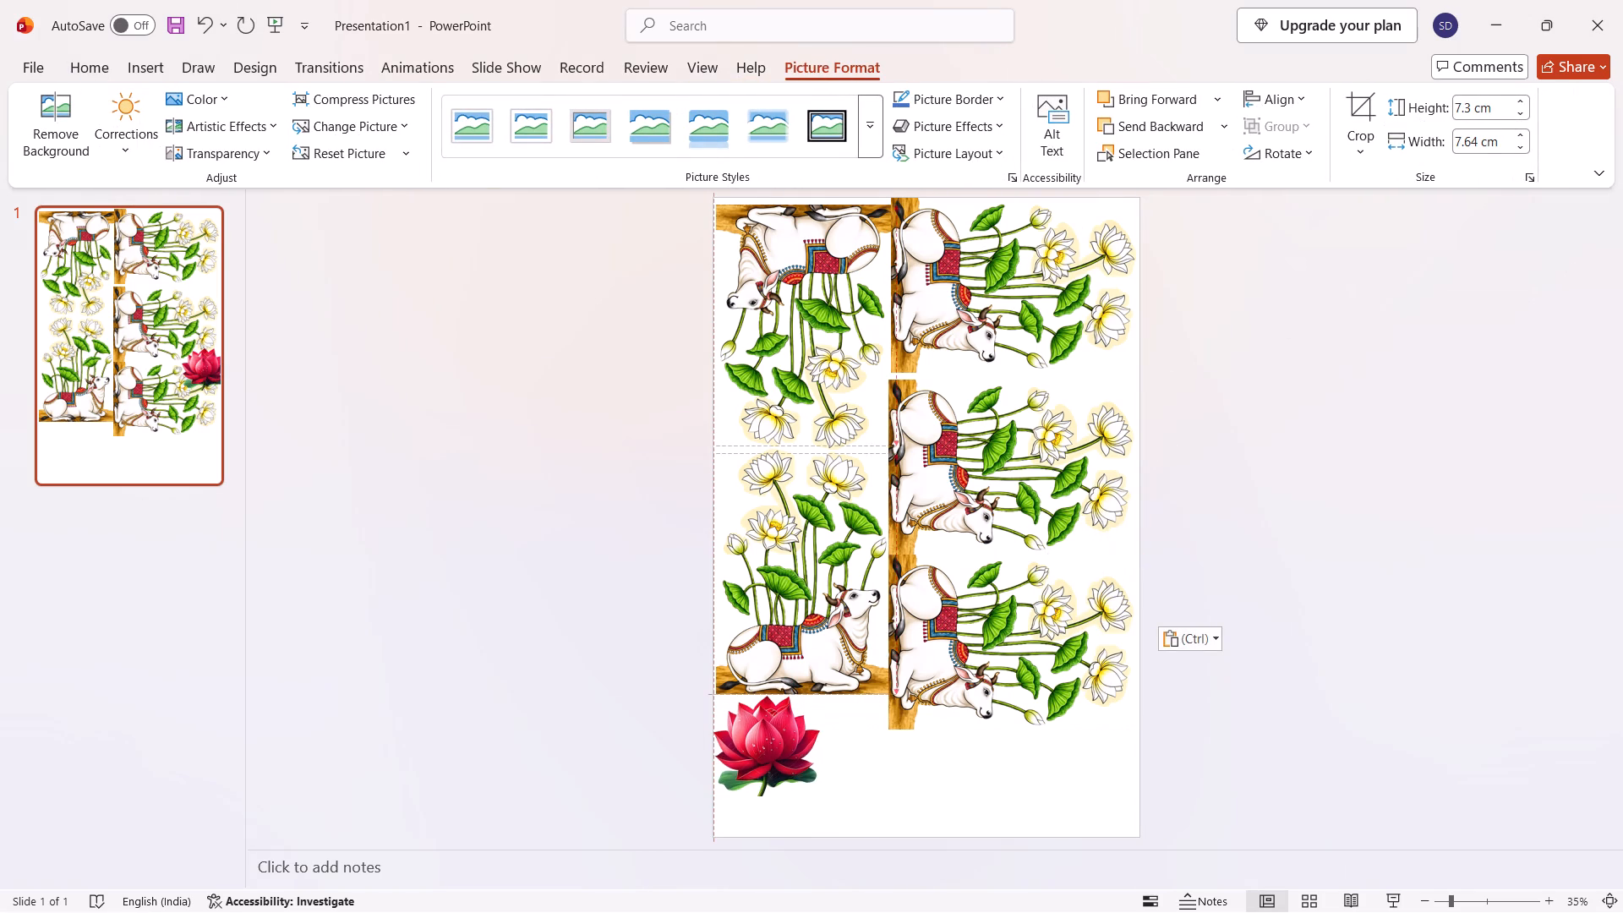
{"action": "left_click_drag", "start_coordinate": [759, 743], "coordinate": [768, 741]}
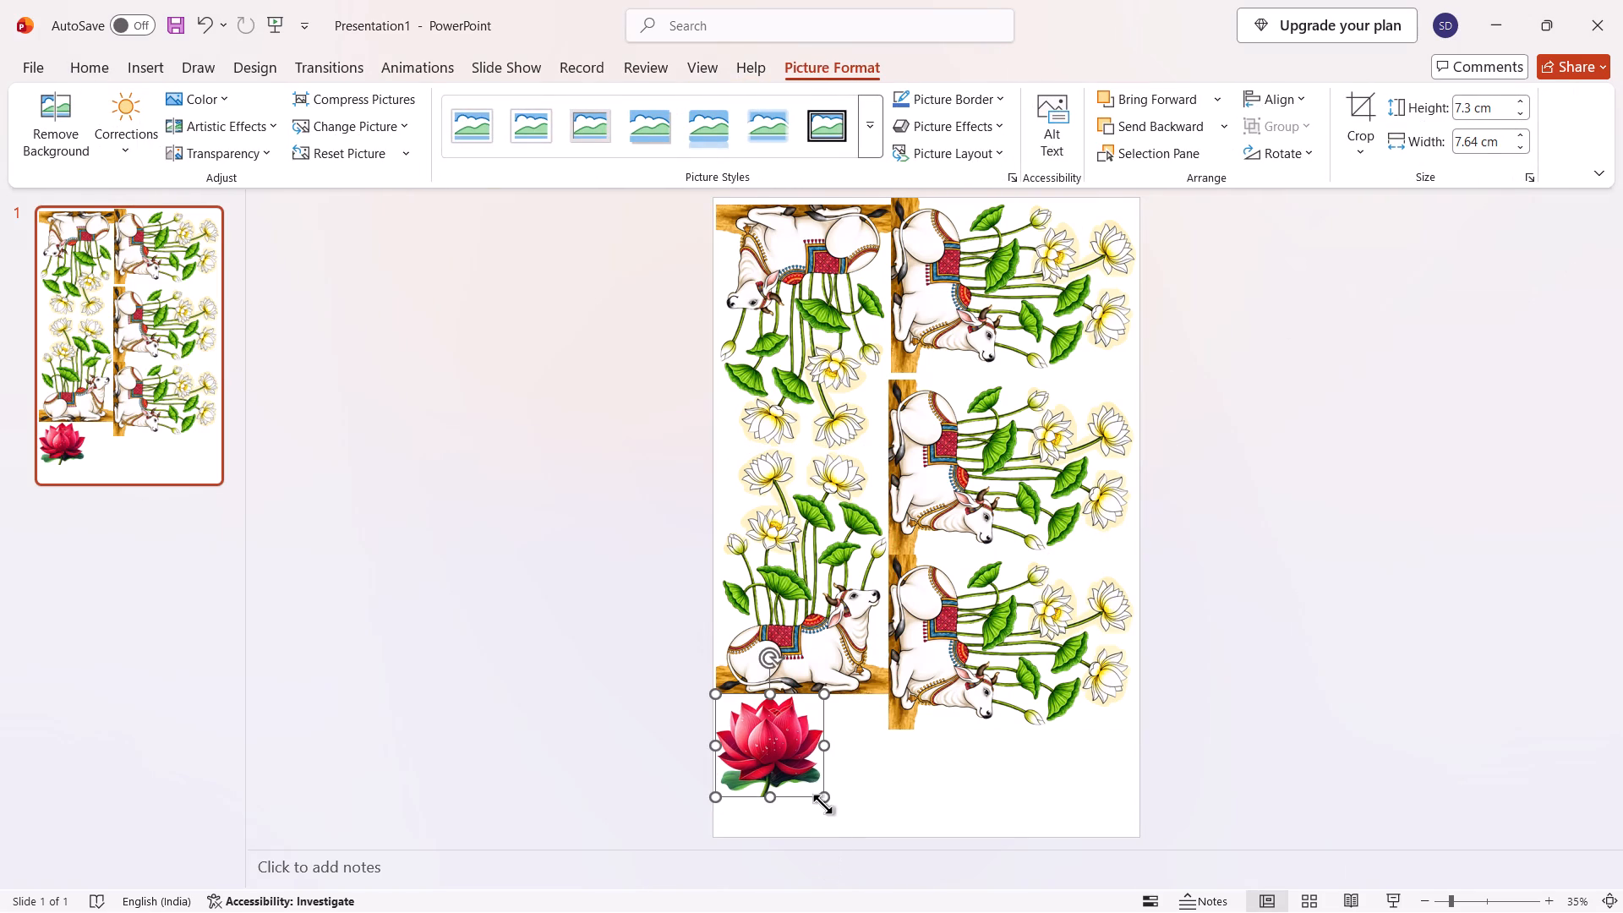
{"action": "left_click_drag", "start_coordinate": [822, 795], "coordinate": [866, 828]}
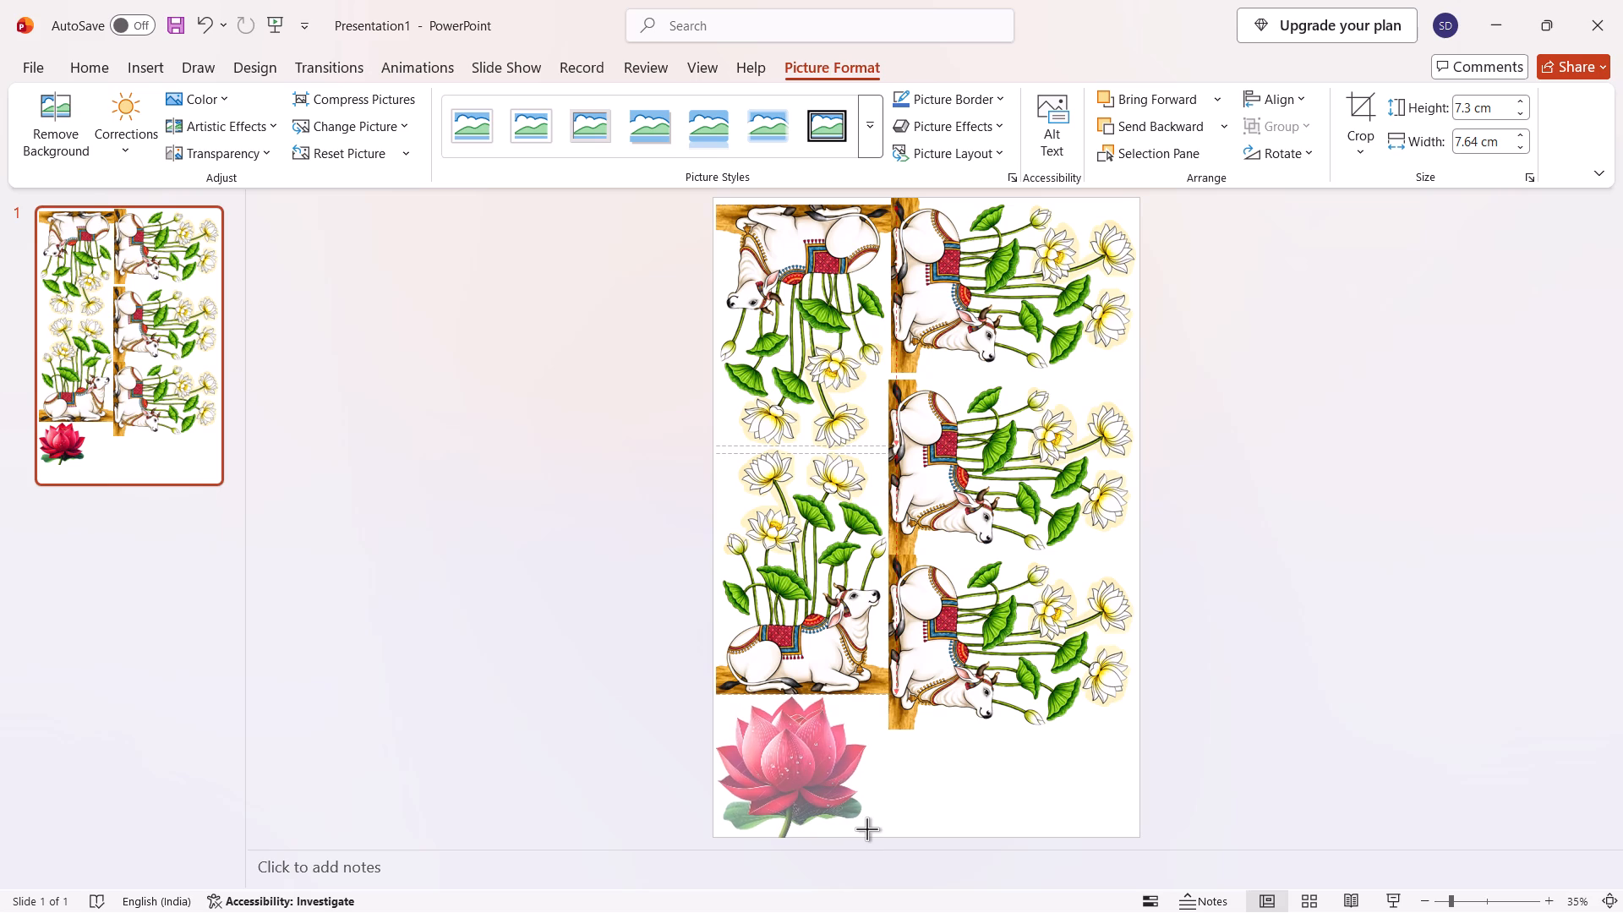
{"action": "left_click_drag", "start_coordinate": [866, 828], "coordinate": [867, 828]}
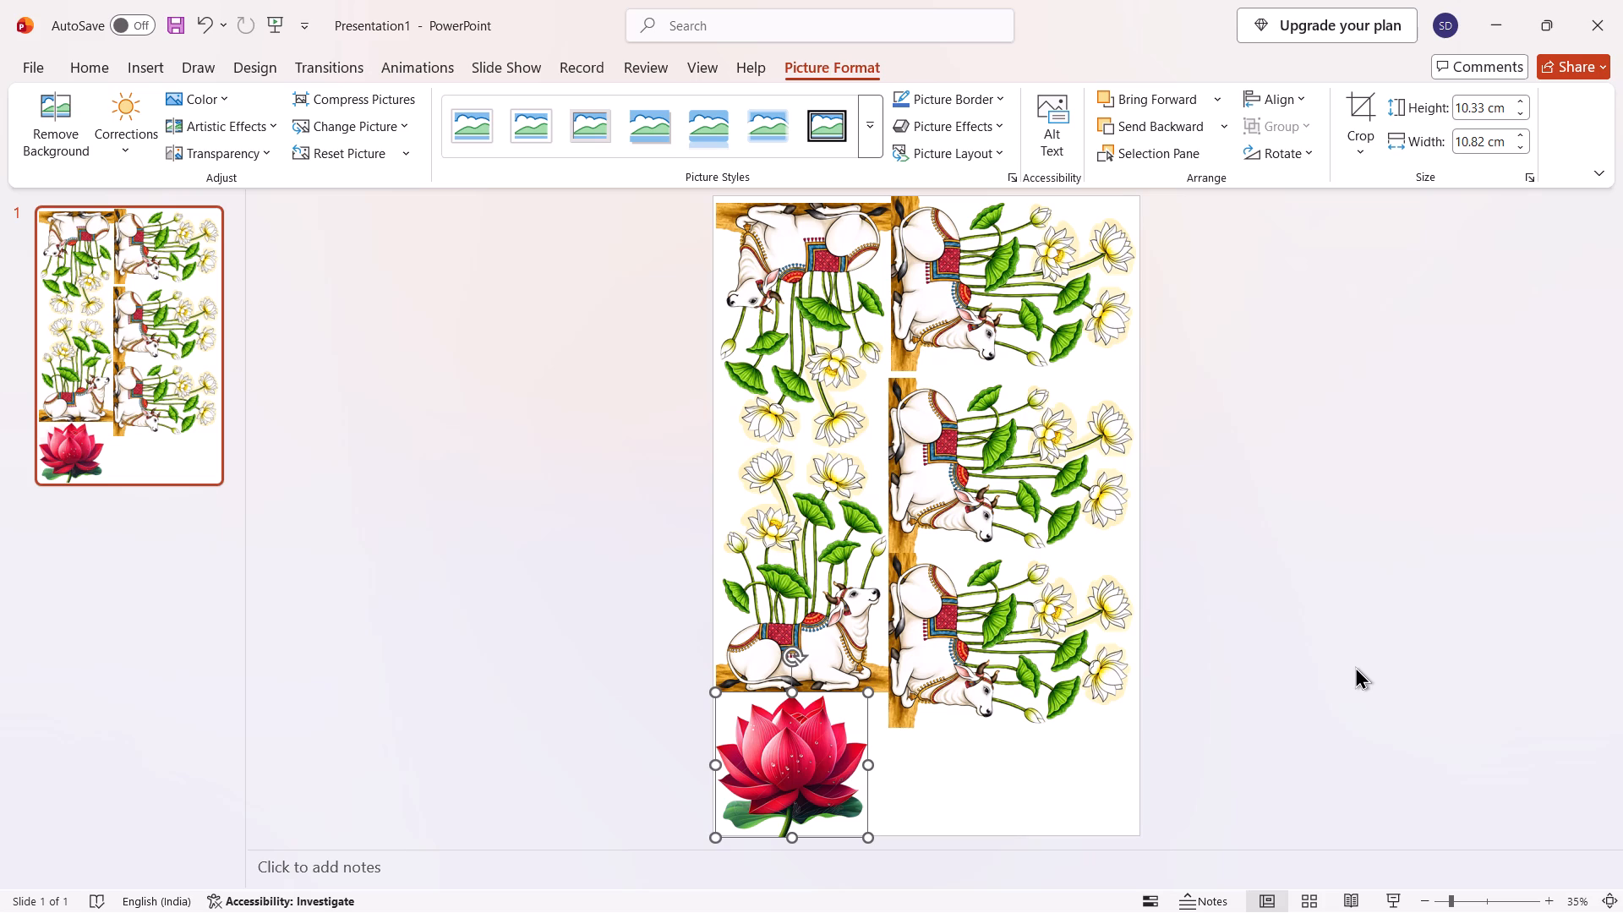
Duplicate the large lotus and place the copy to its right, below the right-hand column of cows.
{"action": "key", "text": "ctrl+c"}
{"action": "left_click", "coordinate": [794, 742]}
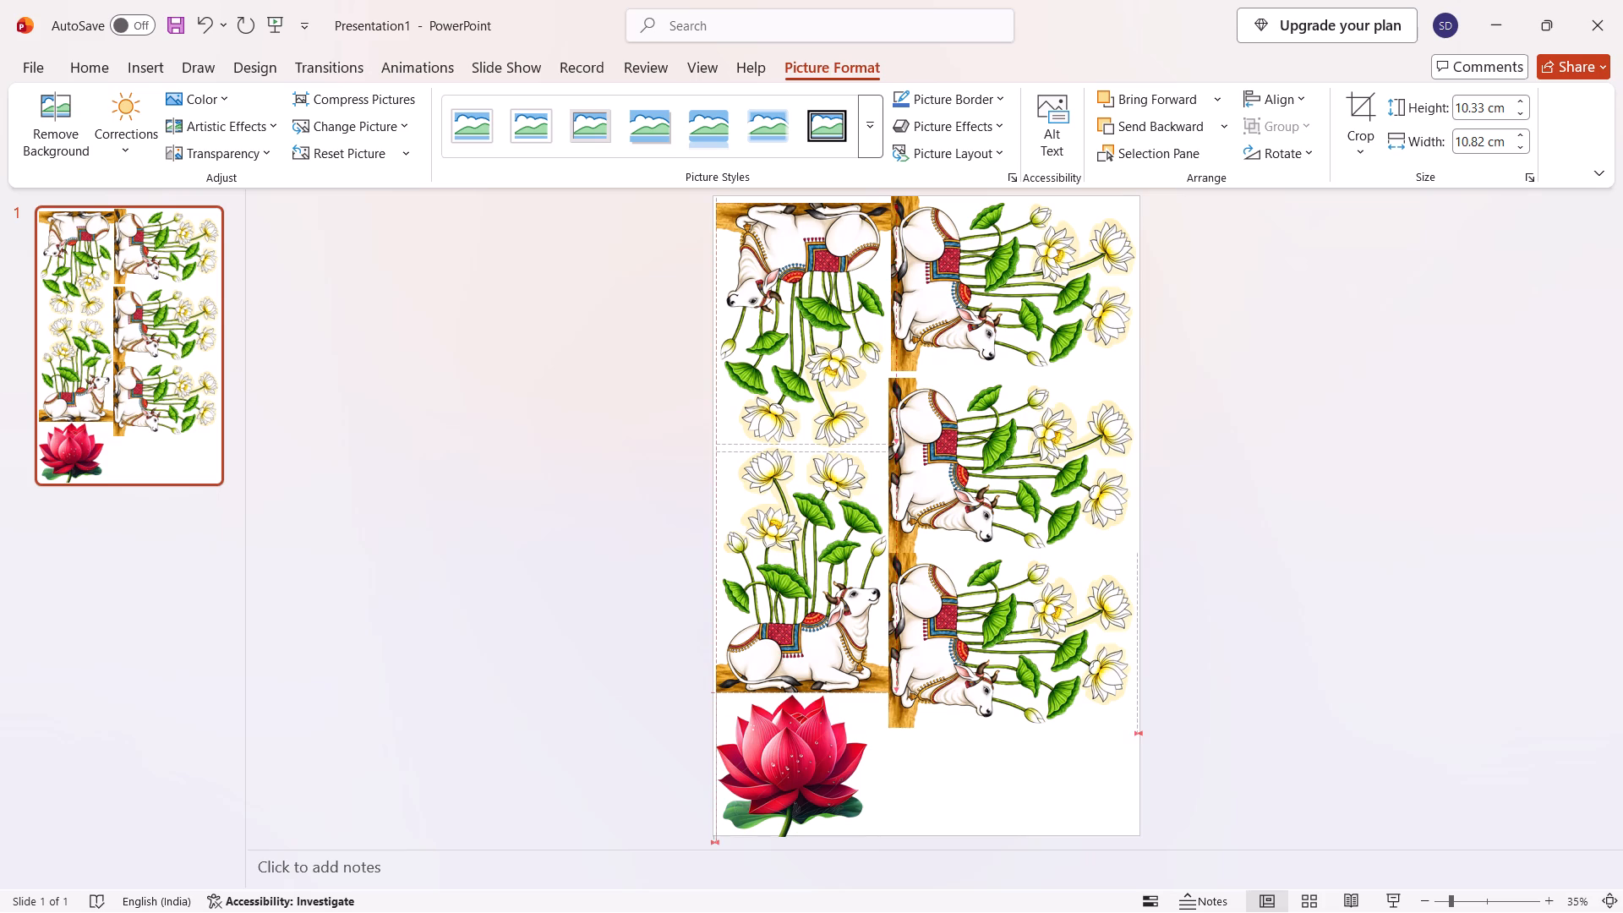
{"action": "left_click_drag", "start_coordinate": [799, 743], "coordinate": [980, 770], "text": "ctrl"}
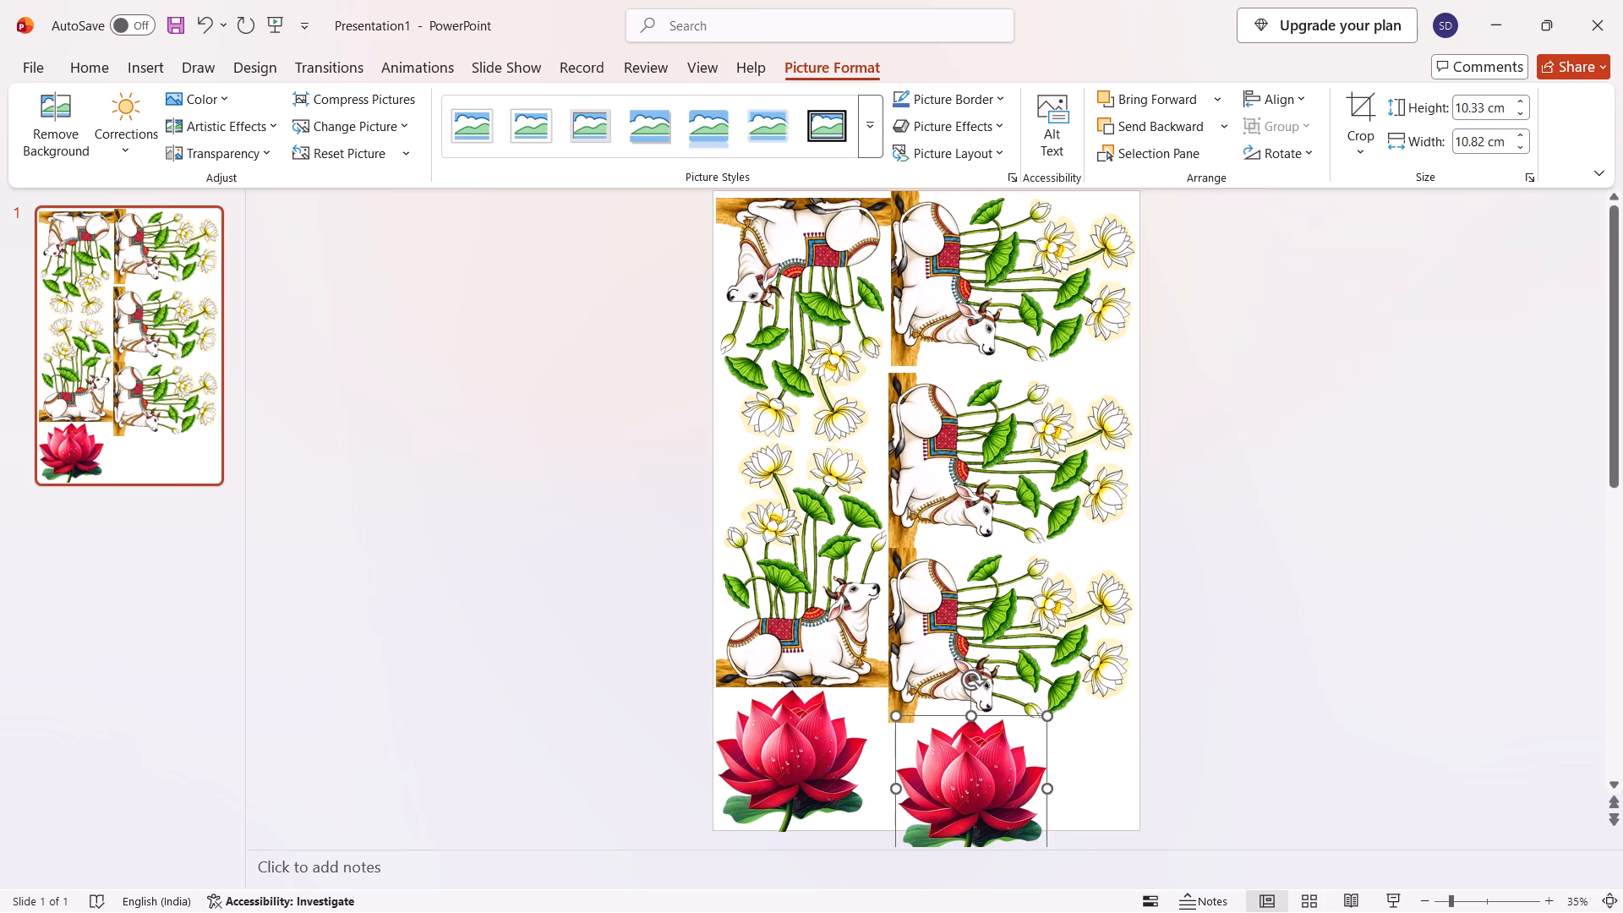
Shrink the second lotus to about 7.9 cm by 8.27 cm and fit it beneath the lowest right-hand cow.
{"action": "left_click_drag", "start_coordinate": [900, 718], "coordinate": [941, 767]}
{"action": "left_click_drag", "start_coordinate": [989, 827], "coordinate": [941, 787]}
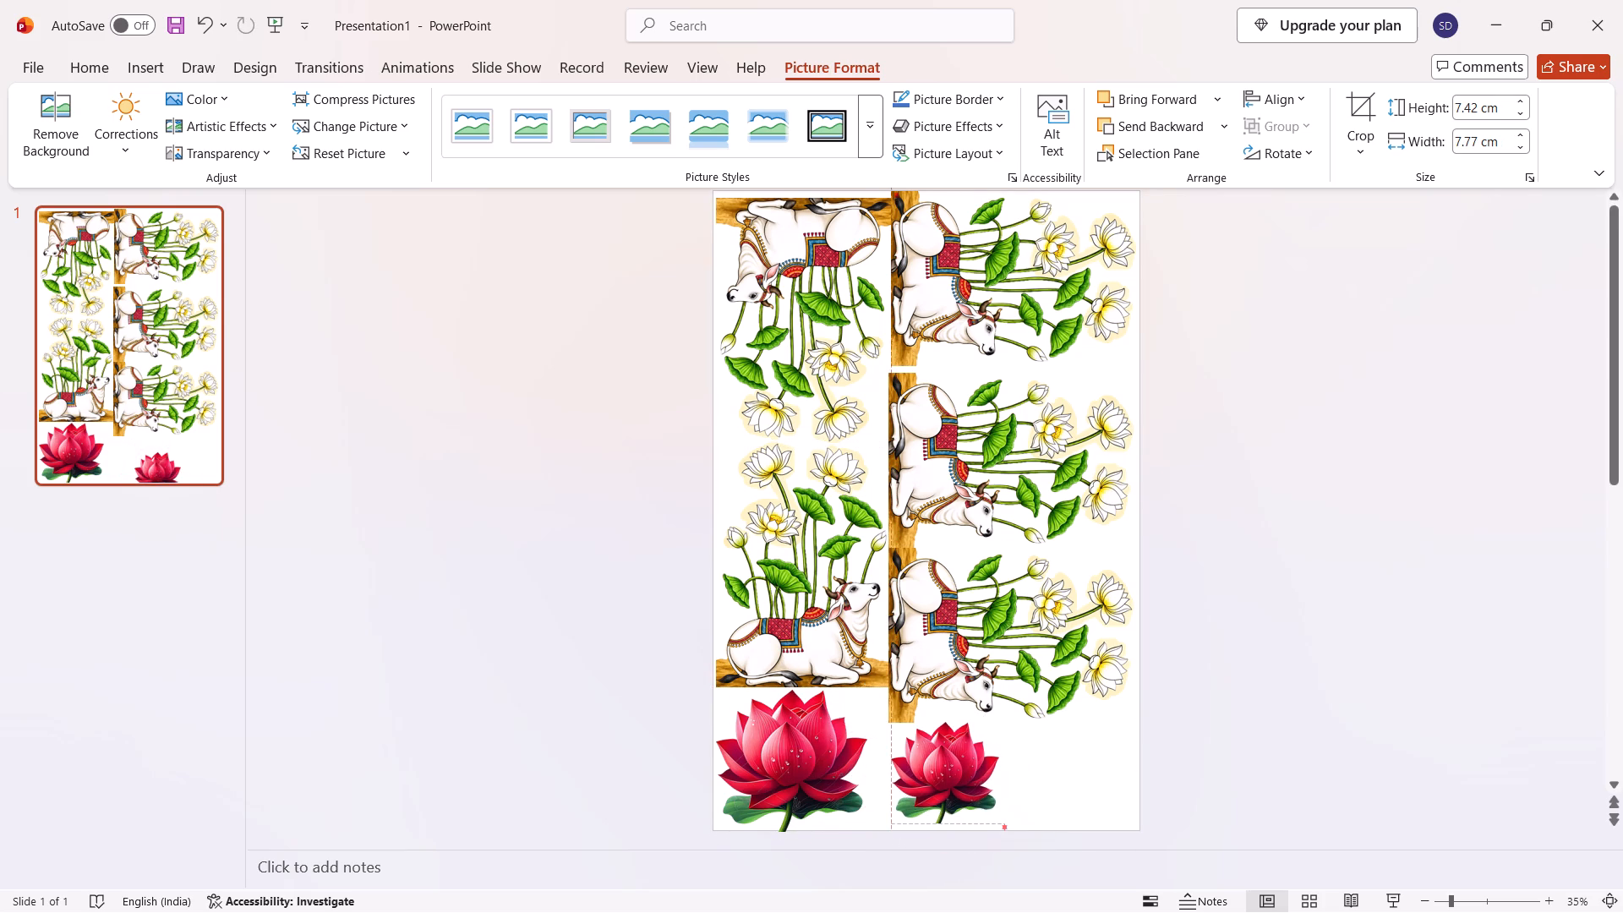
{"action": "left_click_drag", "start_coordinate": [941, 787], "coordinate": [940, 787]}
{"action": "left_click", "coordinate": [1000, 832]}
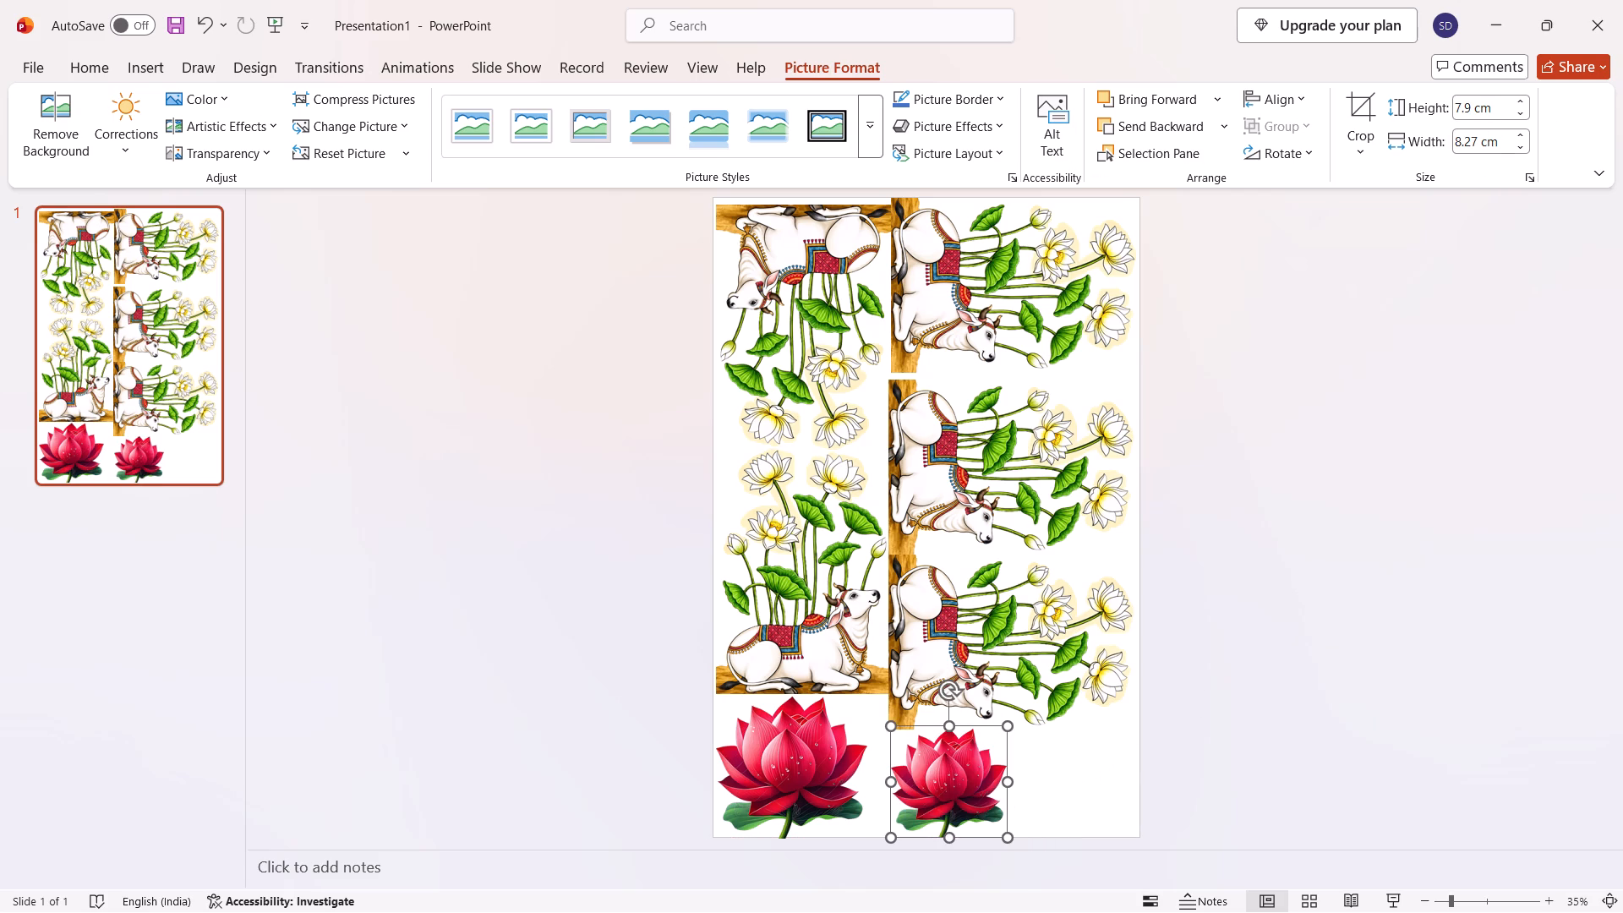
Delete the large lotus and move the smaller lotus into the slide's bottom-left corner in its place.
{"action": "left_click_drag", "start_coordinate": [953, 797], "coordinate": [937, 797]}
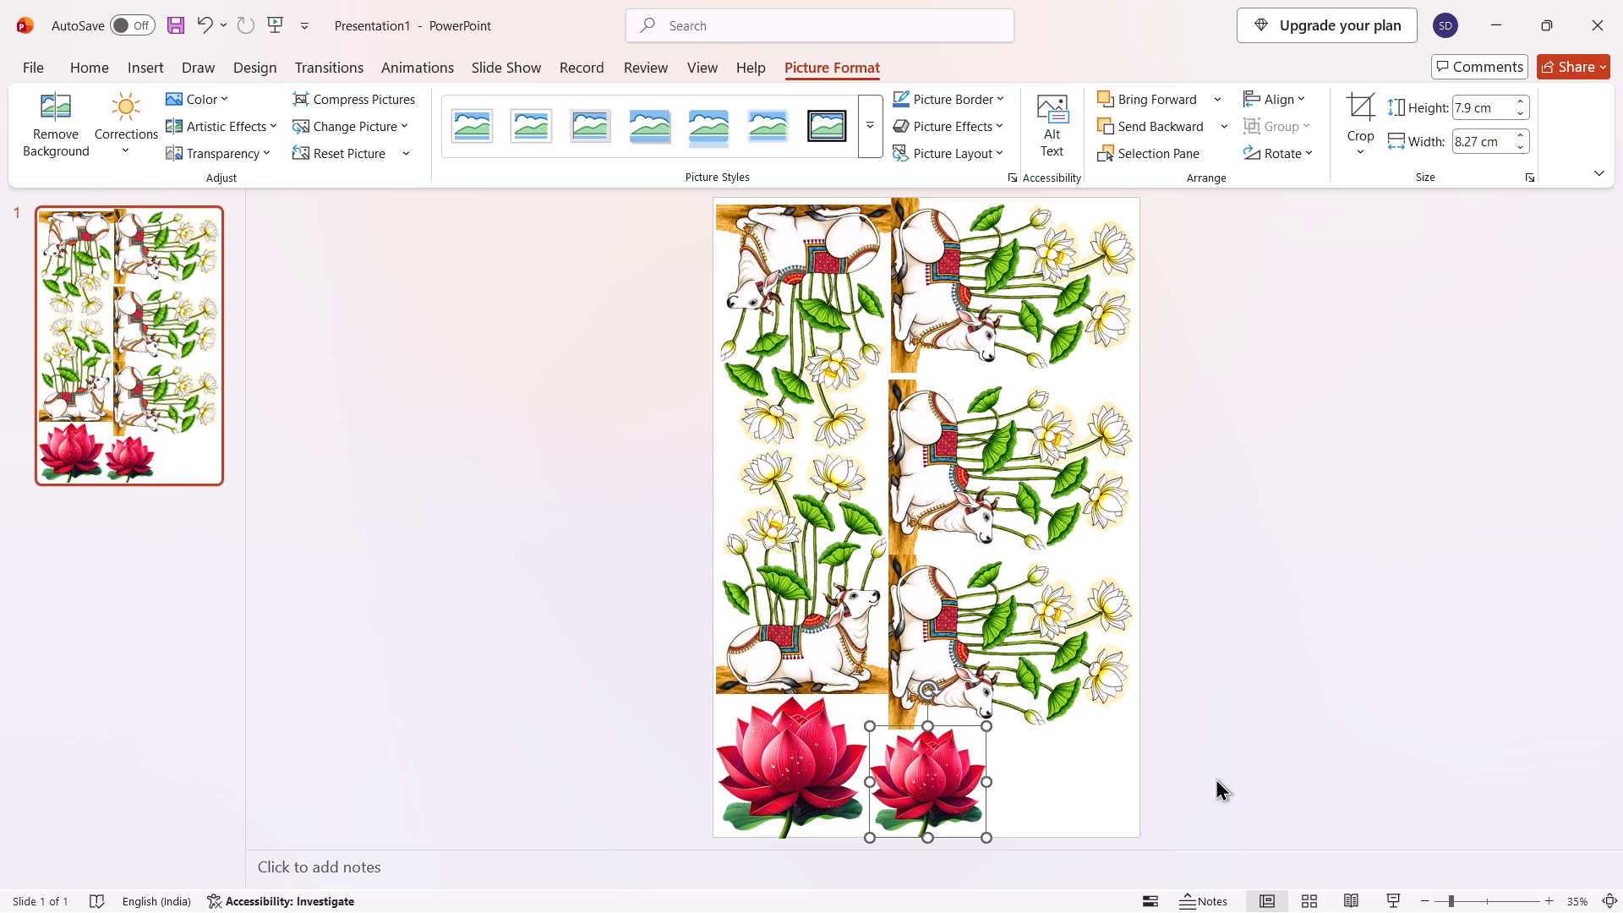
{"action": "left_click", "coordinate": [795, 749]}
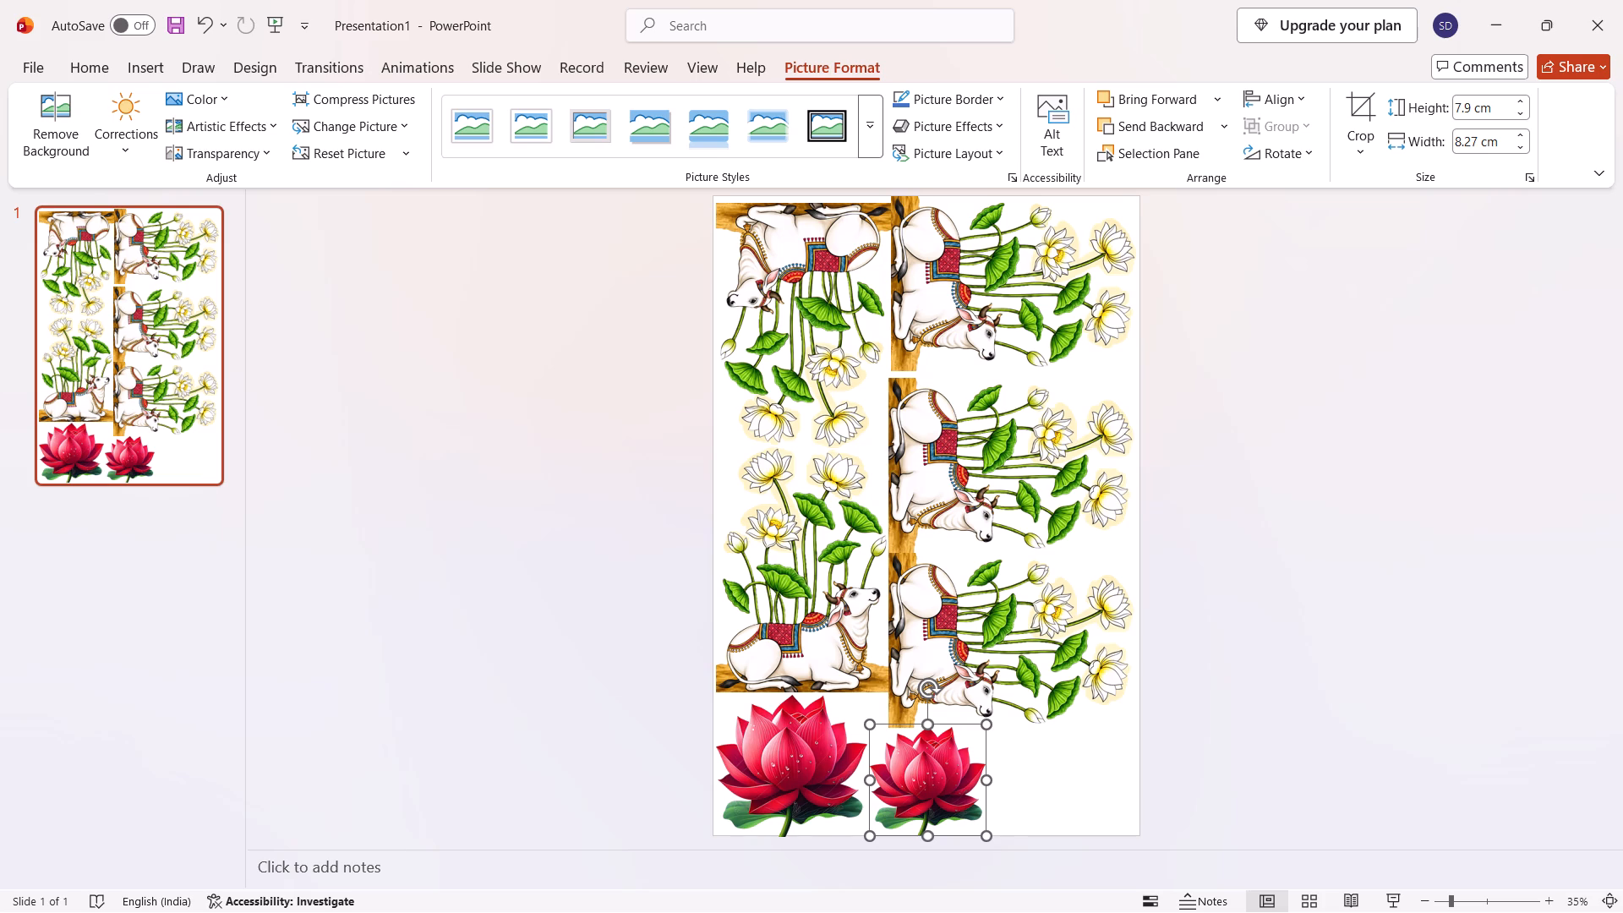
{"action": "key", "text": "Delete"}
{"action": "left_click_drag", "start_coordinate": [939, 777], "coordinate": [789, 768], "text": "ctrl"}
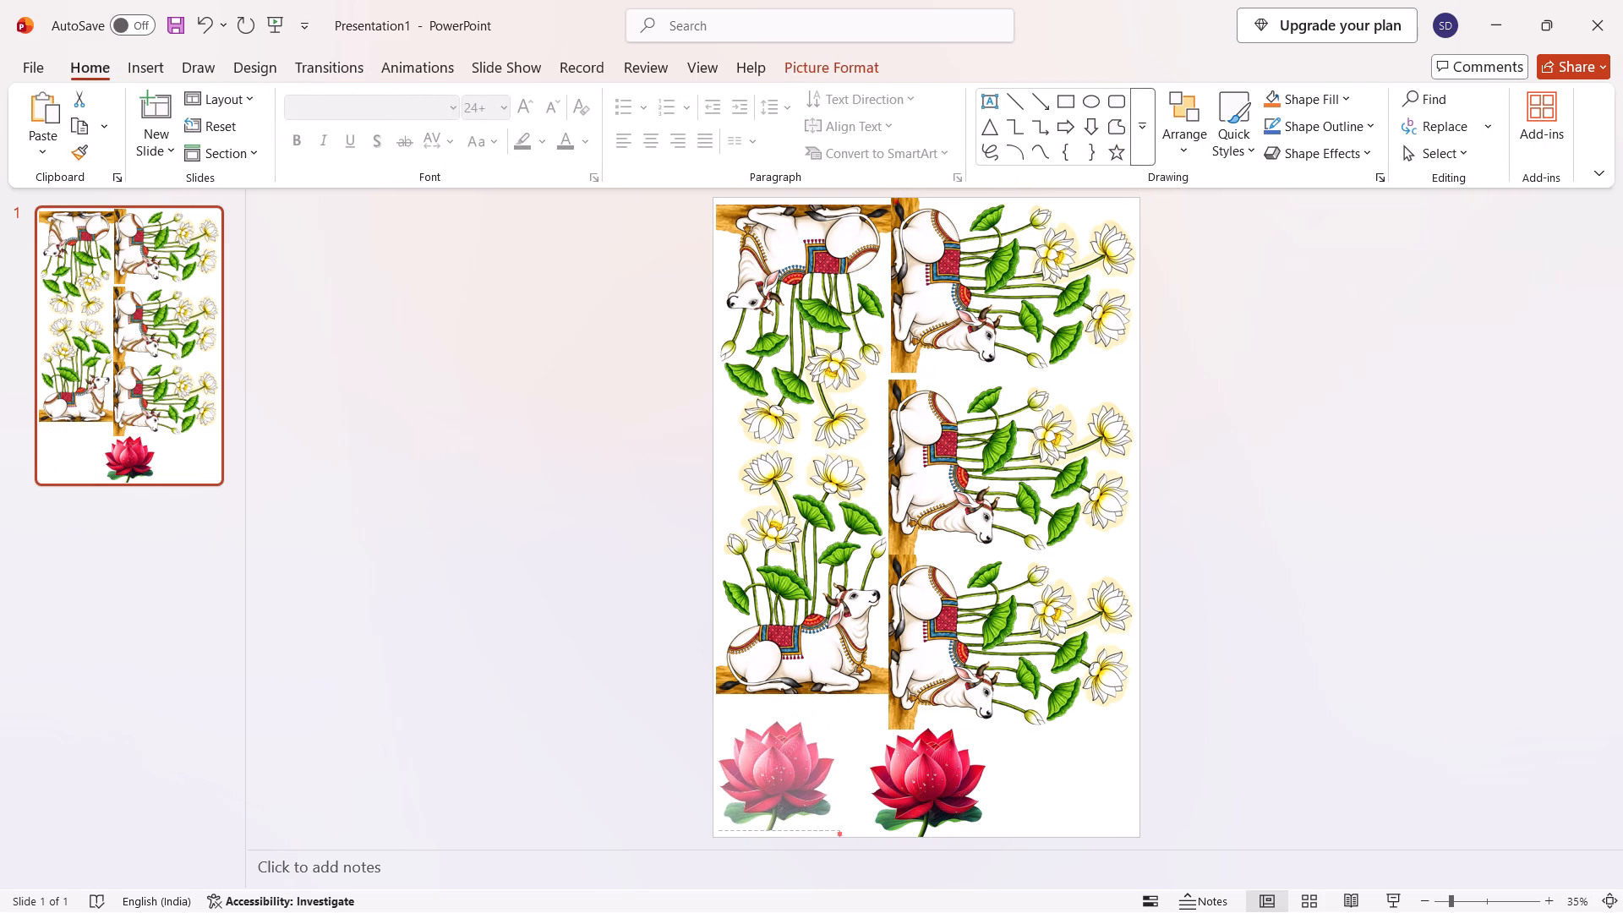
{"action": "left_click_drag", "start_coordinate": [789, 768], "coordinate": [781, 774], "text": "ctrl"}
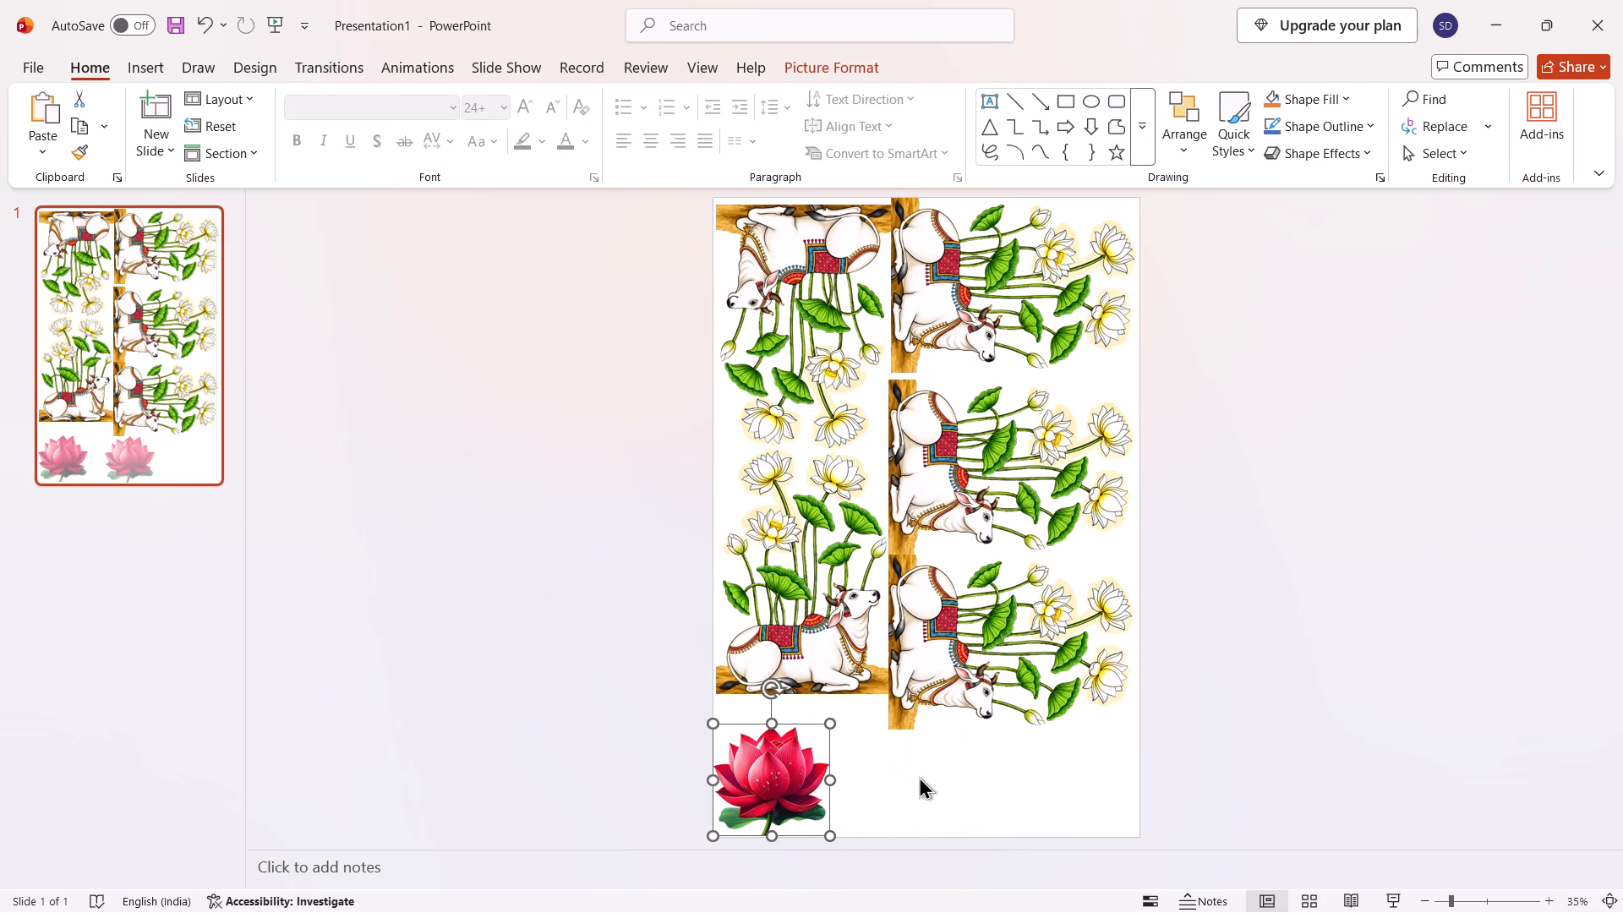
Duplicate the small lotus three times to form an edge-to-edge row of four along the slide's bottom, the last one overhanging the right edge.
{"action": "left_click_drag", "start_coordinate": [770, 776], "coordinate": [855, 788], "text": "ctrl"}
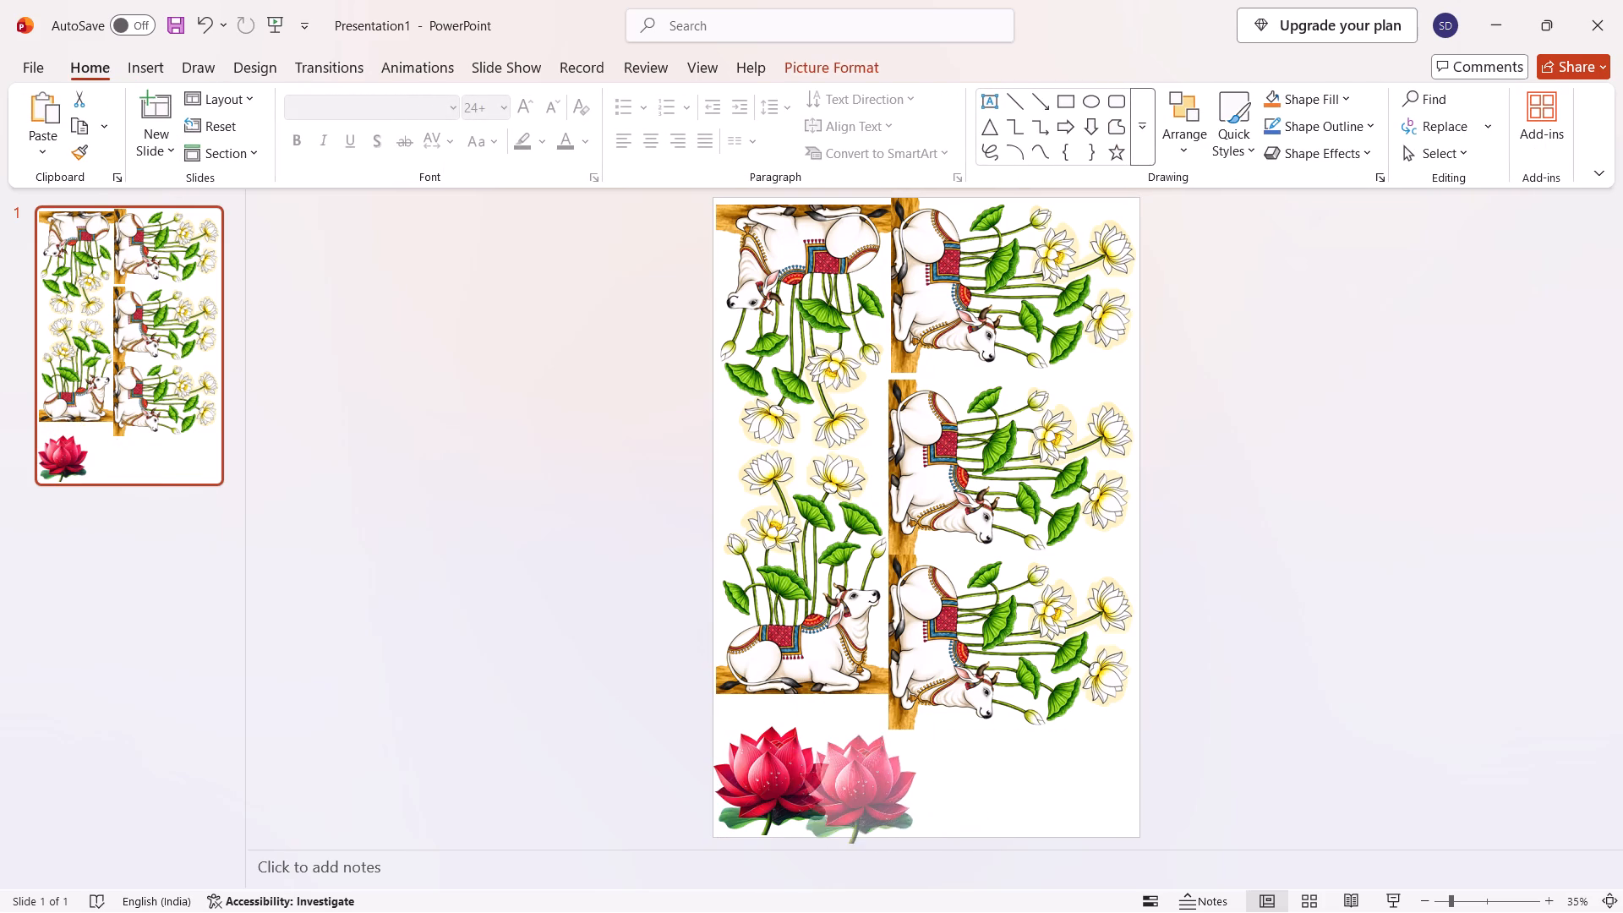
{"action": "left_click_drag", "start_coordinate": [855, 788], "coordinate": [885, 777], "text": "ctrl"}
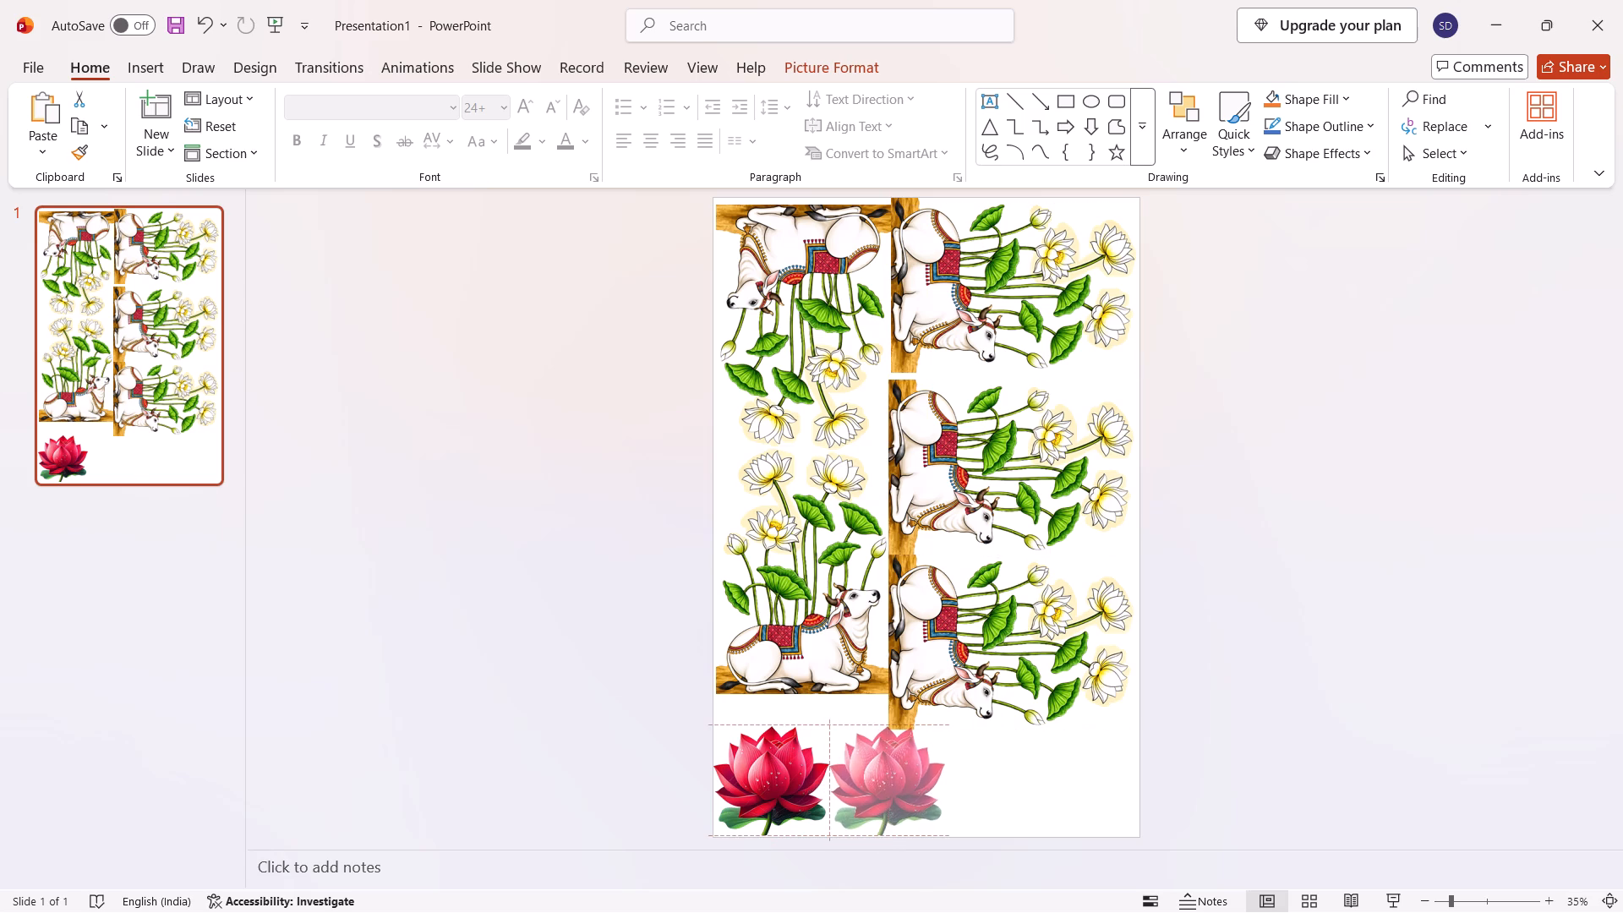
{"action": "left_click_drag", "start_coordinate": [885, 777], "coordinate": [1017, 778], "text": "ctrl"}
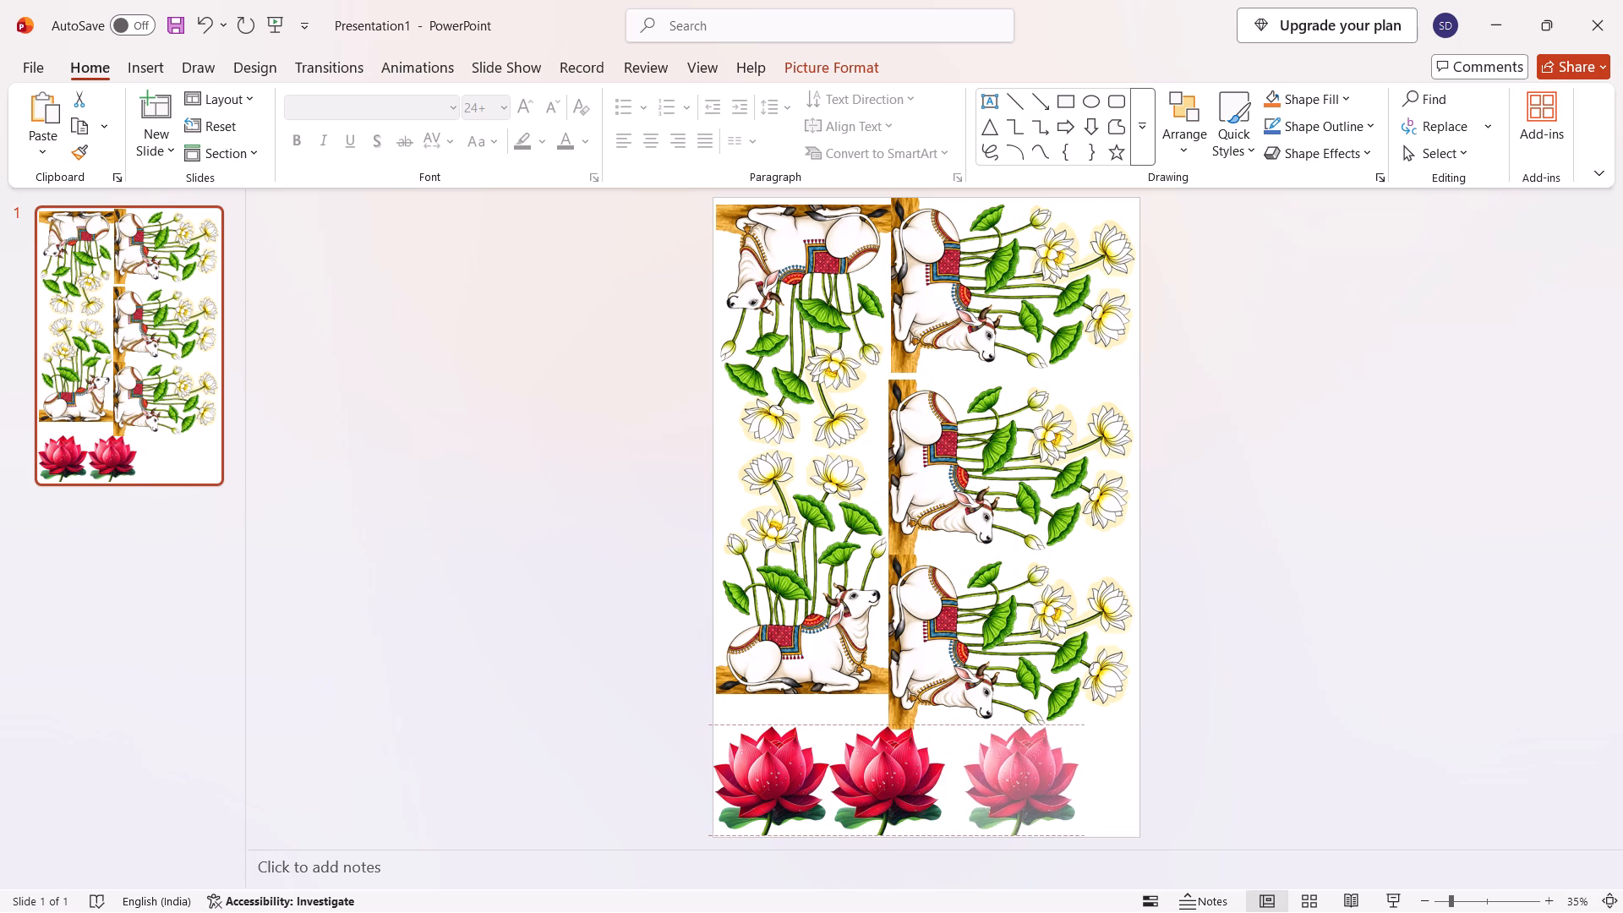
{"action": "left_click_drag", "start_coordinate": [1017, 778], "coordinate": [1003, 776], "text": "ctrl"}
{"action": "left_click_drag", "start_coordinate": [1003, 776], "coordinate": [1119, 777], "text": "ctrl"}
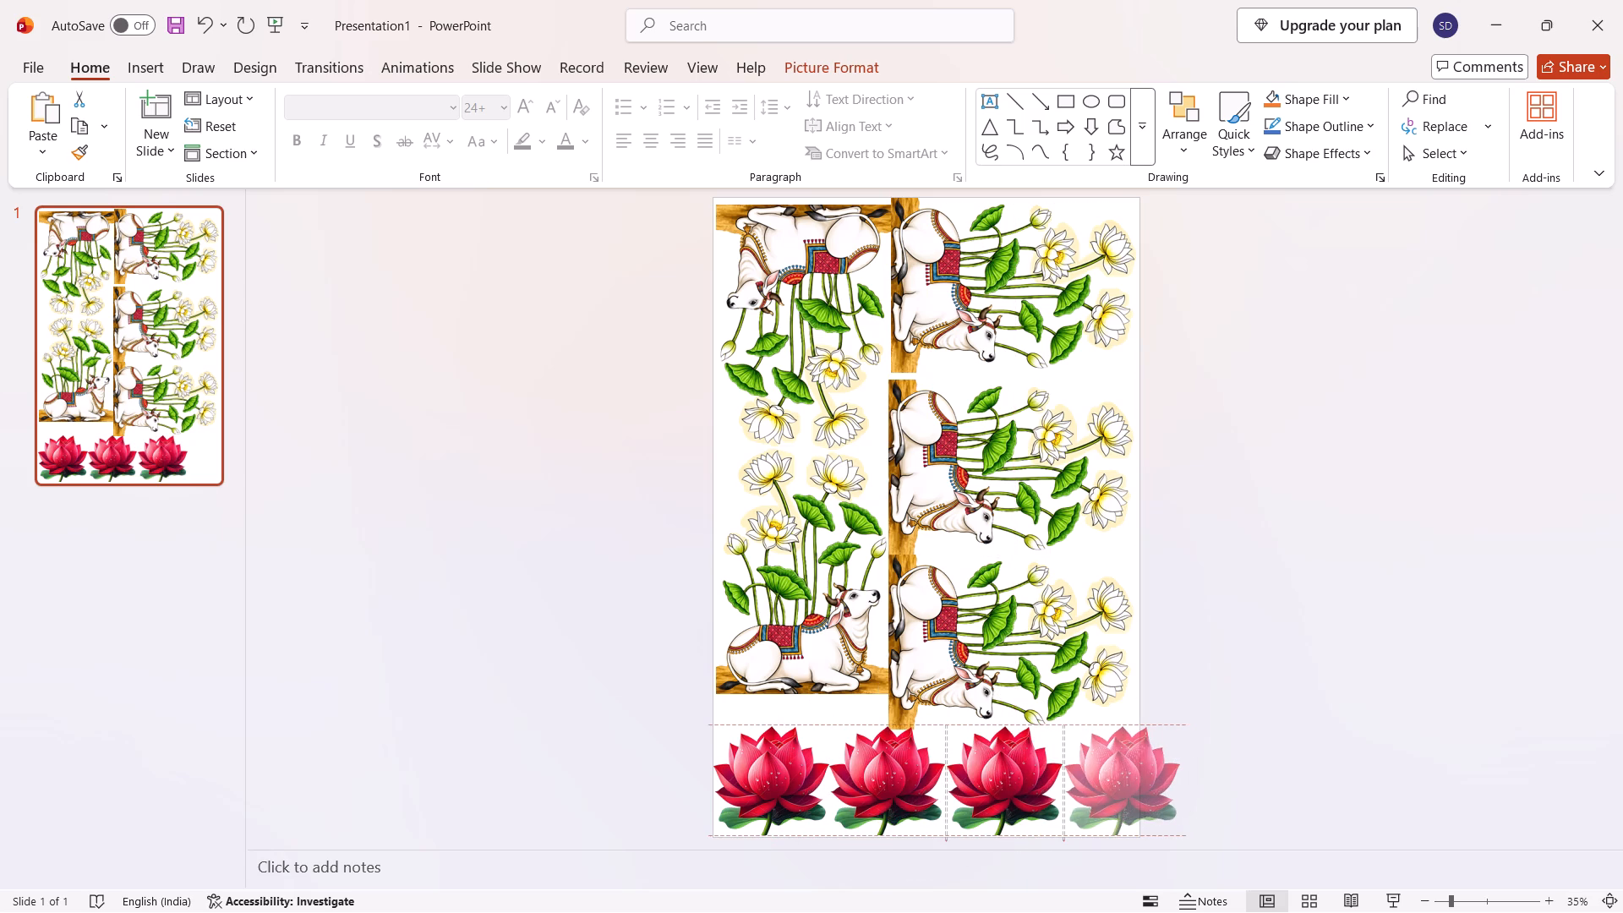
{"action": "left_click_drag", "start_coordinate": [1119, 777], "coordinate": [1124, 777], "text": "ctrl"}
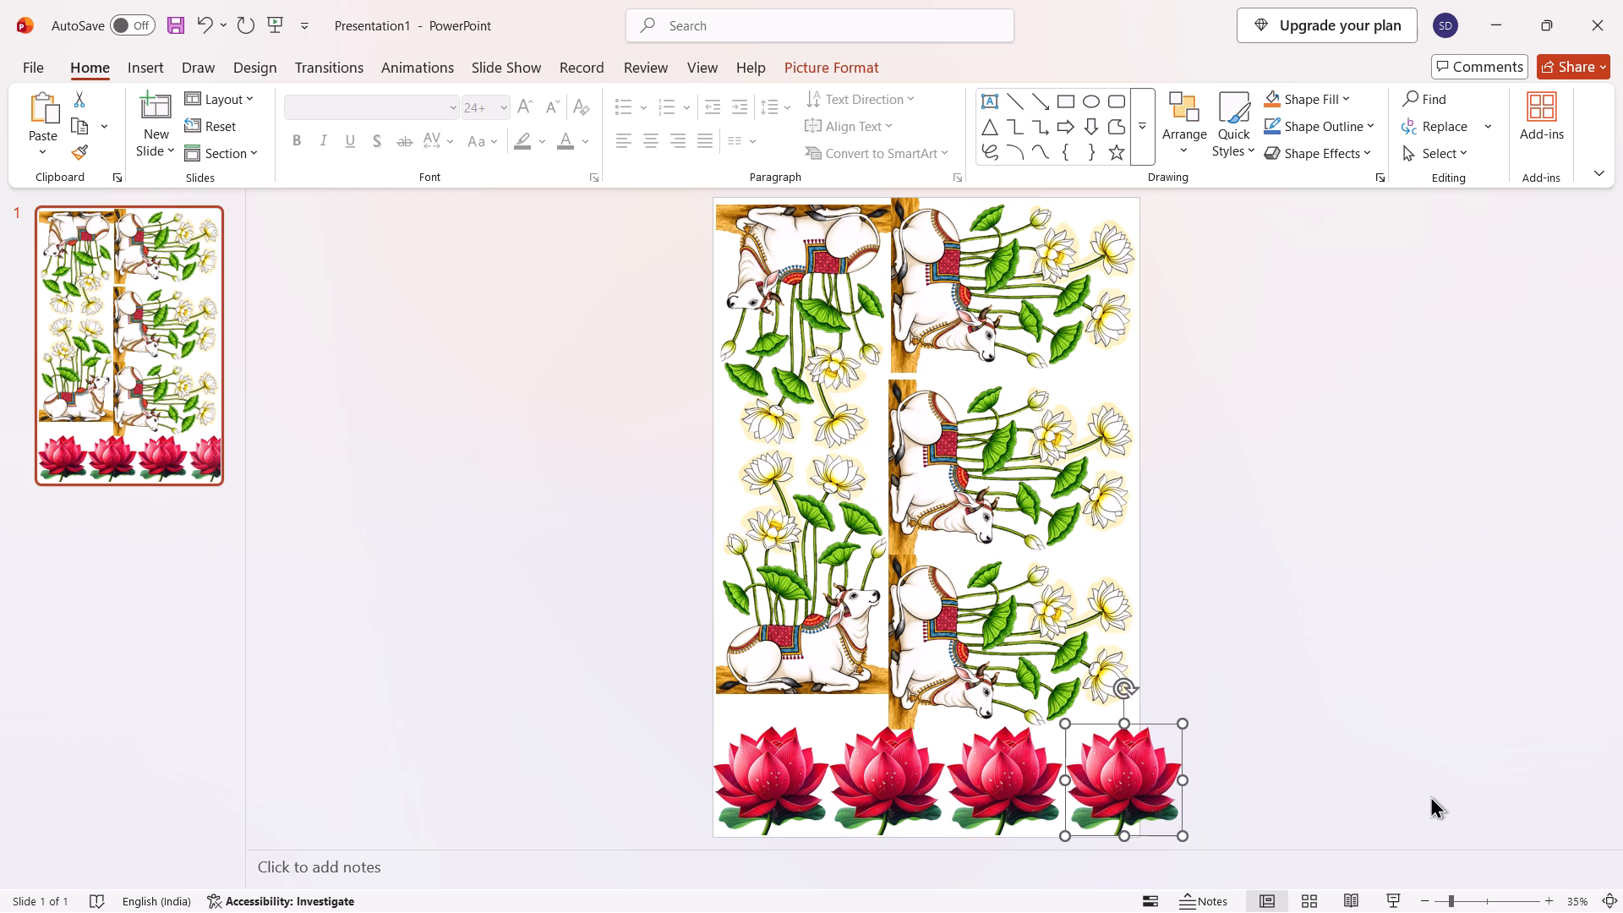
{"action": "left_click", "coordinate": [1436, 791]}
Switch to the NewStickers folder in File Explorer and examine Hangings_12x18_Left.jpg in its Abhi kaa subfolder.
{"action": "key", "text": "alt+Tab"}
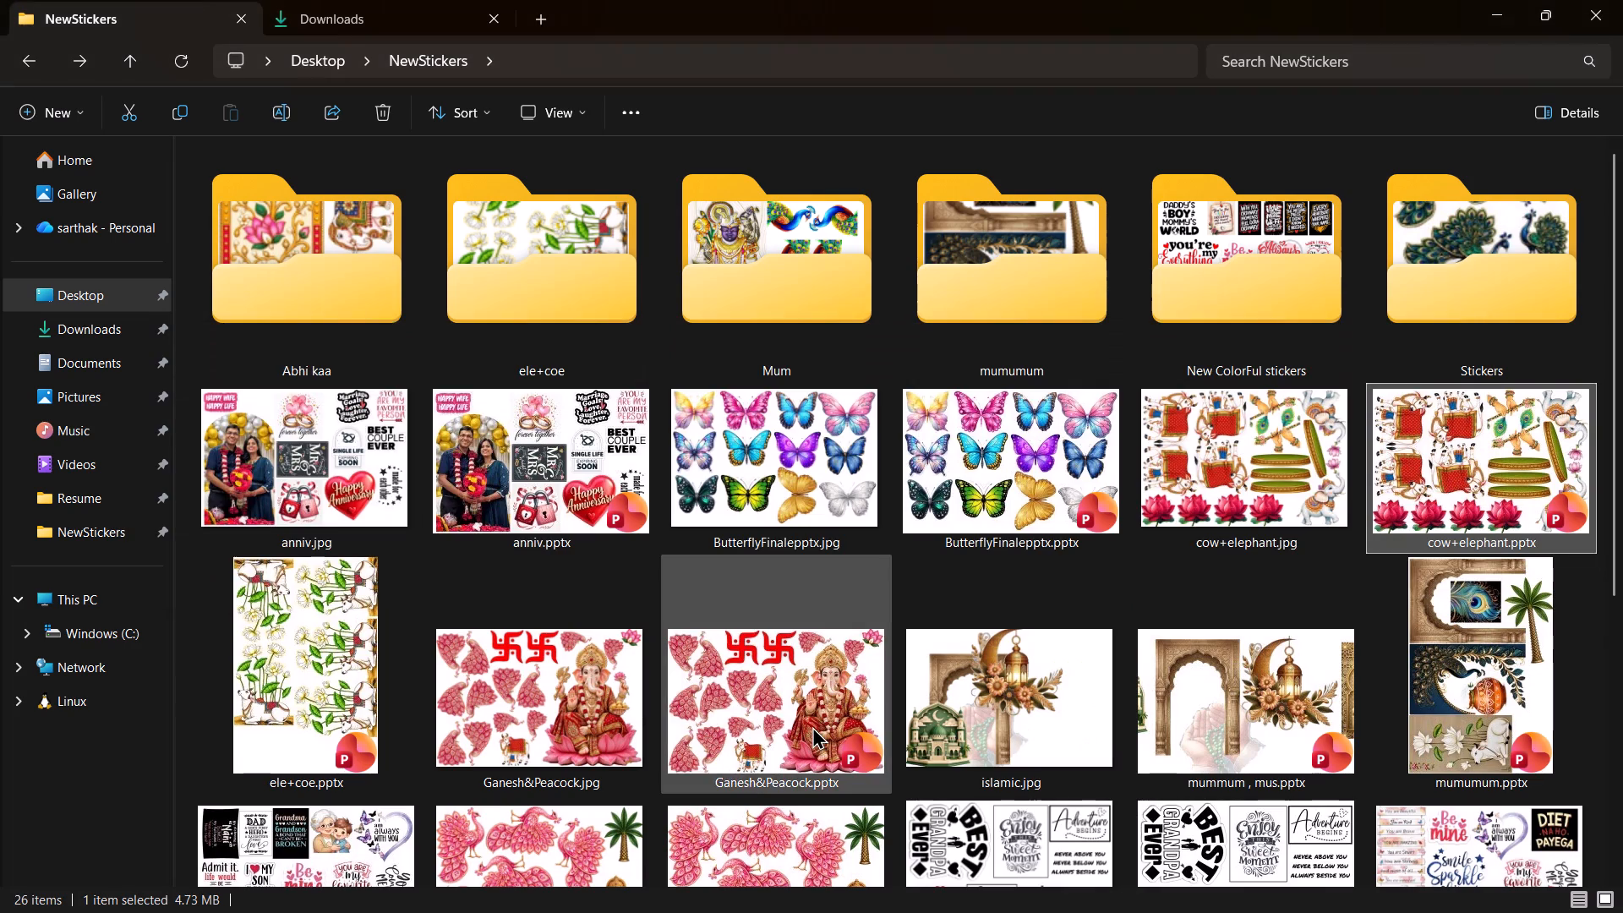
{"action": "double_click", "coordinate": [288, 244]}
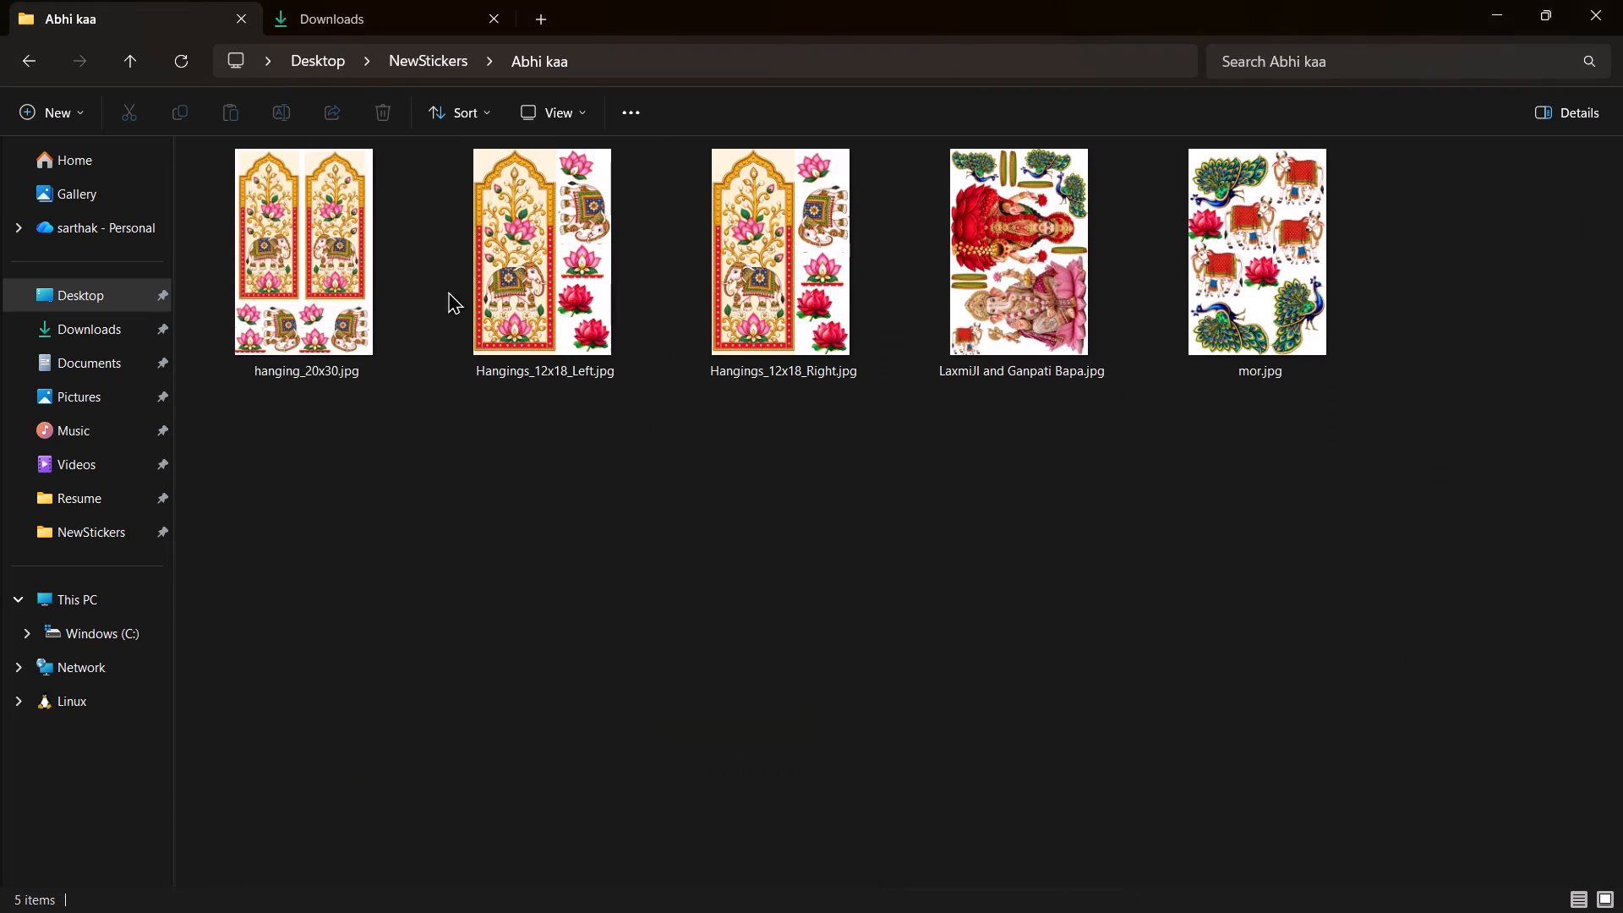
{"action": "double_click", "coordinate": [582, 254]}
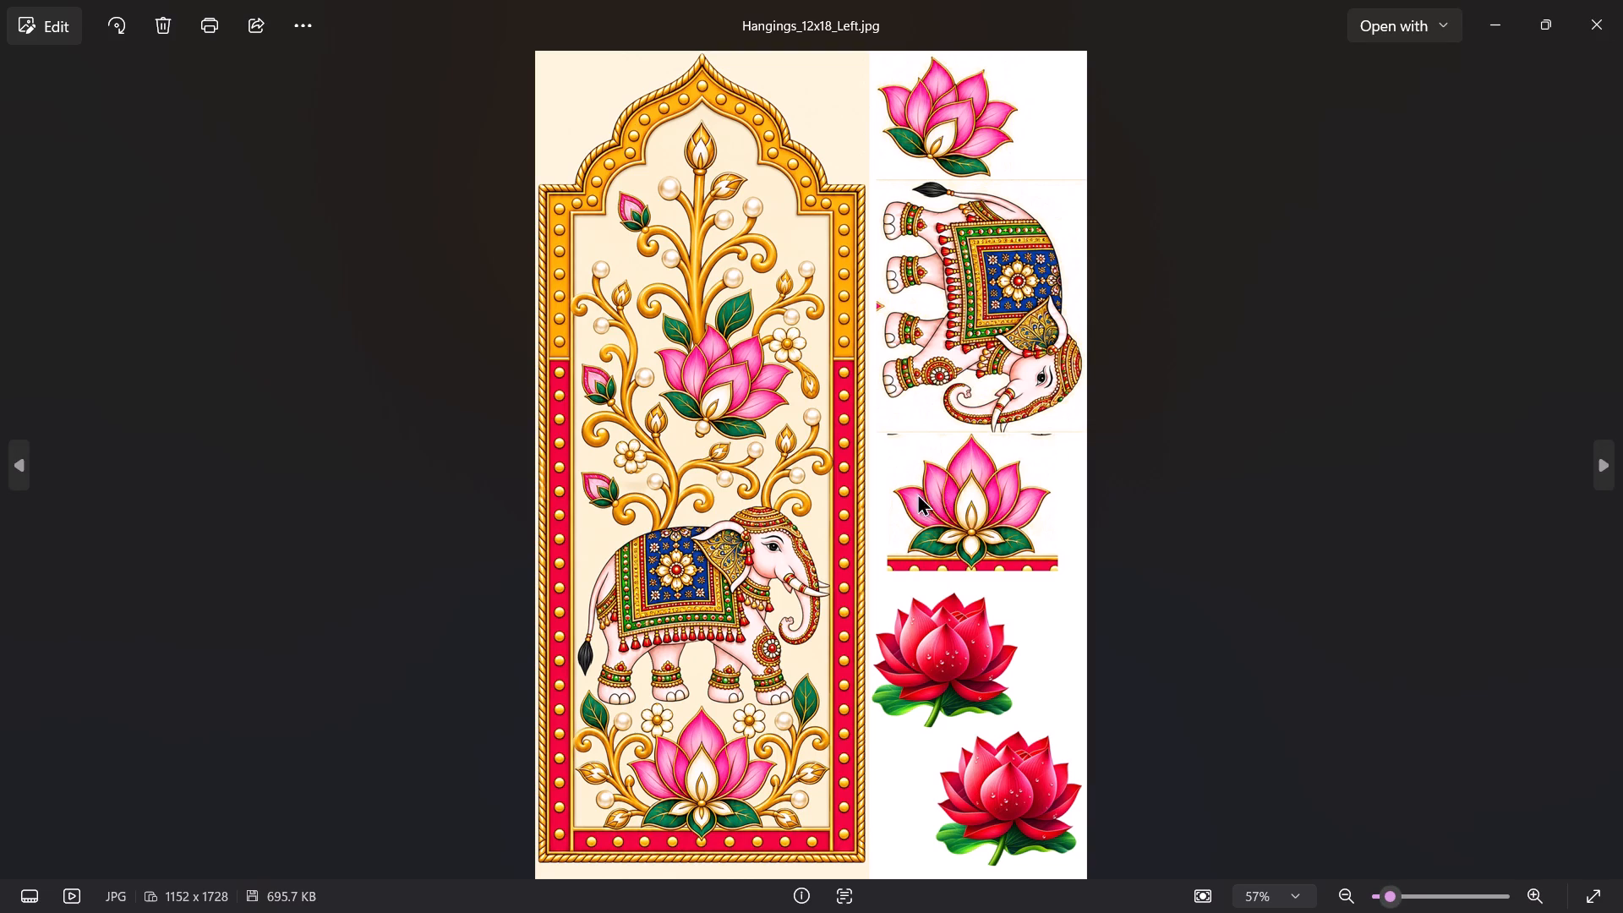
{"action": "left_click", "coordinate": [1593, 33]}
{"action": "left_click", "coordinate": [1035, 571]}
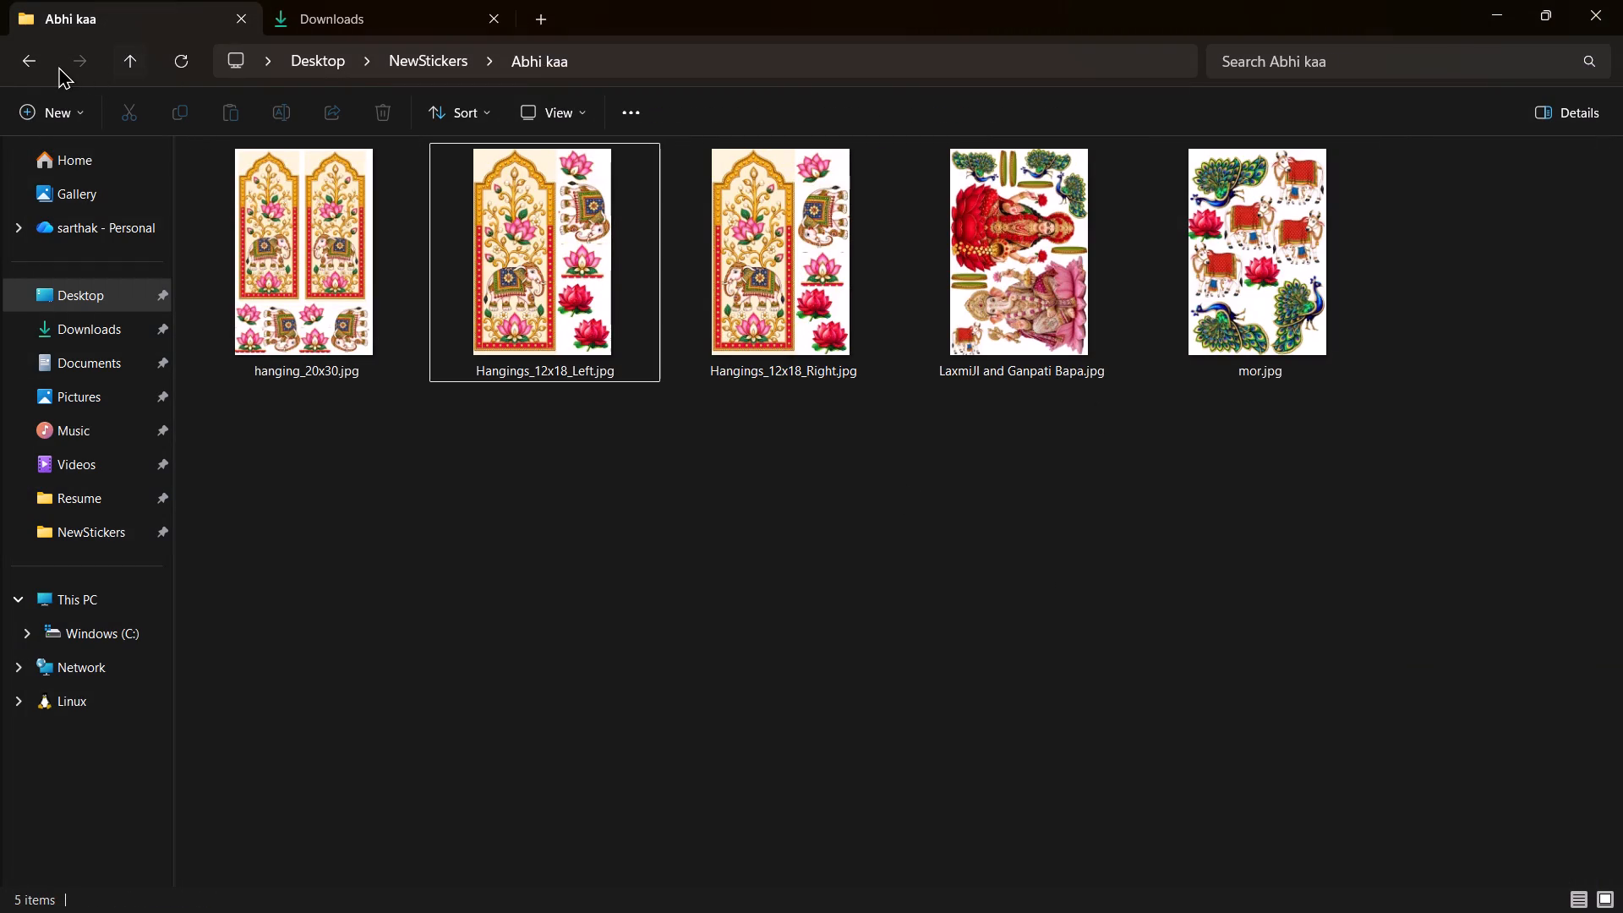
{"action": "left_click", "coordinate": [25, 67]}
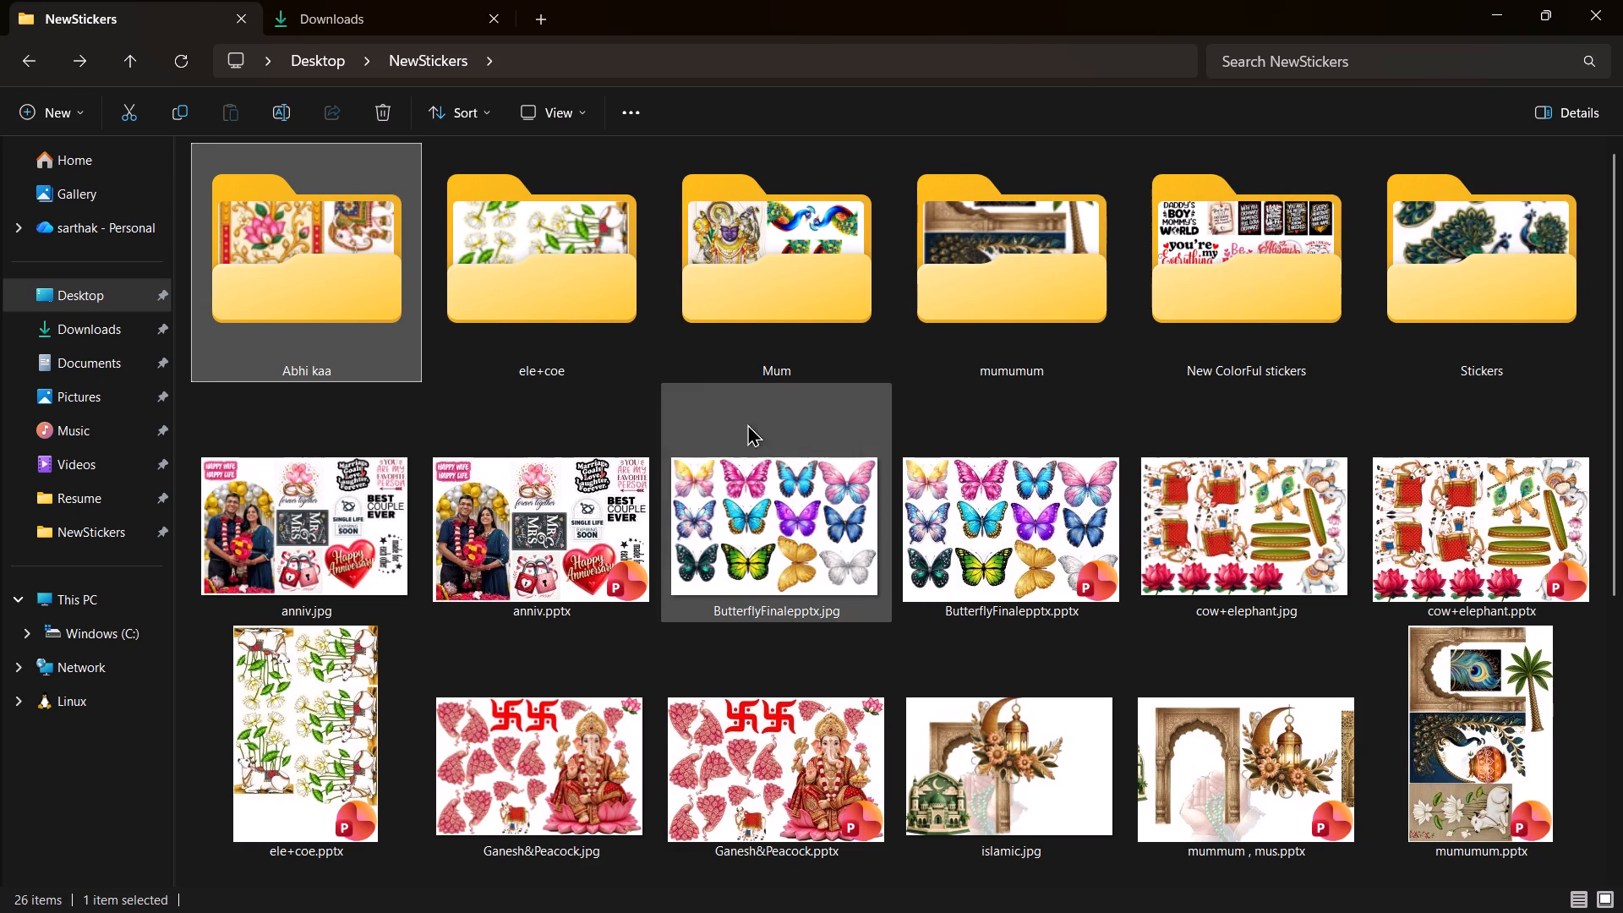
Look through the ele+coe, Mum, mumumum and New ColorFul stickers subfolders for reusable artwork.
{"action": "double_click", "coordinate": [624, 314]}
{"action": "left_click", "coordinate": [38, 64]}
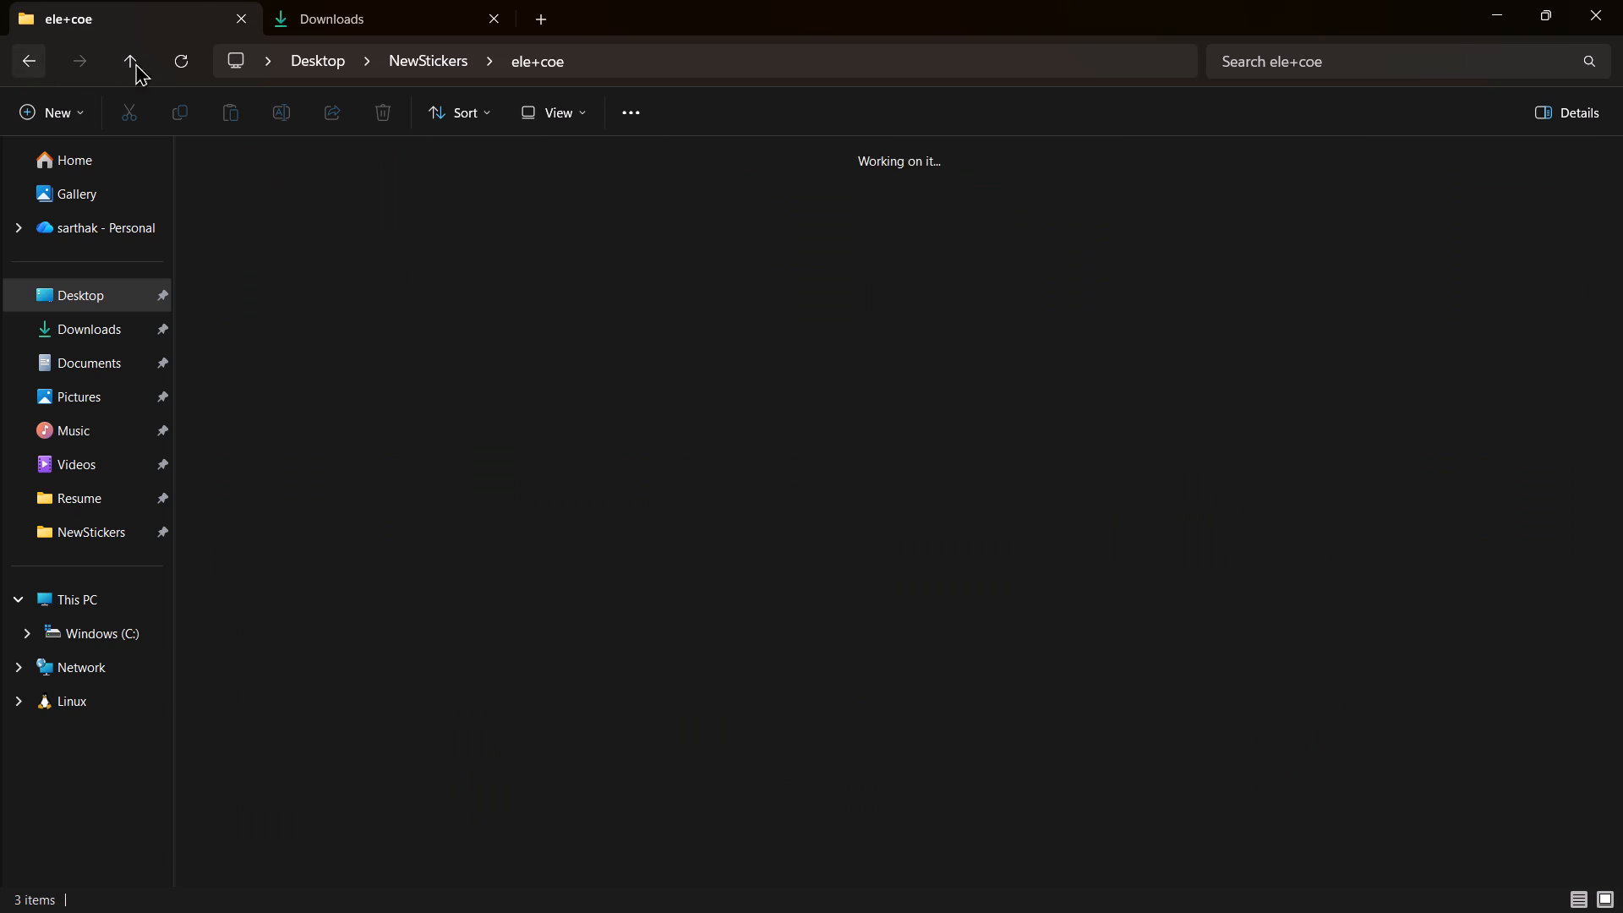
{"action": "double_click", "coordinate": [814, 216]}
{"action": "scroll", "coordinate": [814, 216], "scroll_direction": "down", "scroll_amount": 1}
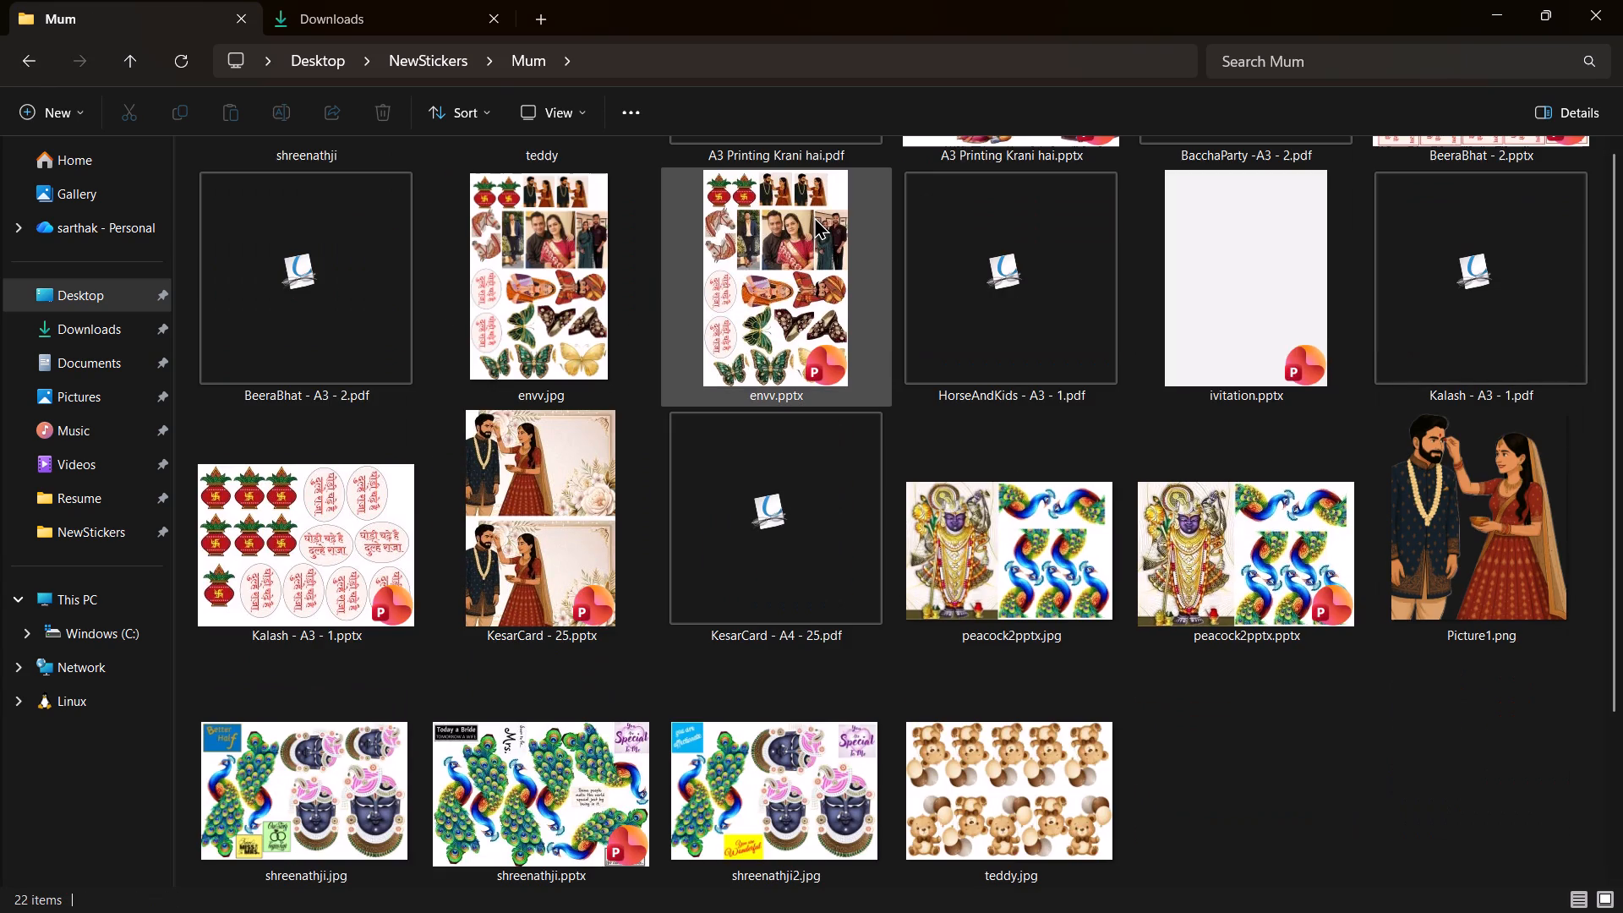
{"action": "scroll", "coordinate": [814, 216], "scroll_direction": "down", "scroll_amount": 5}
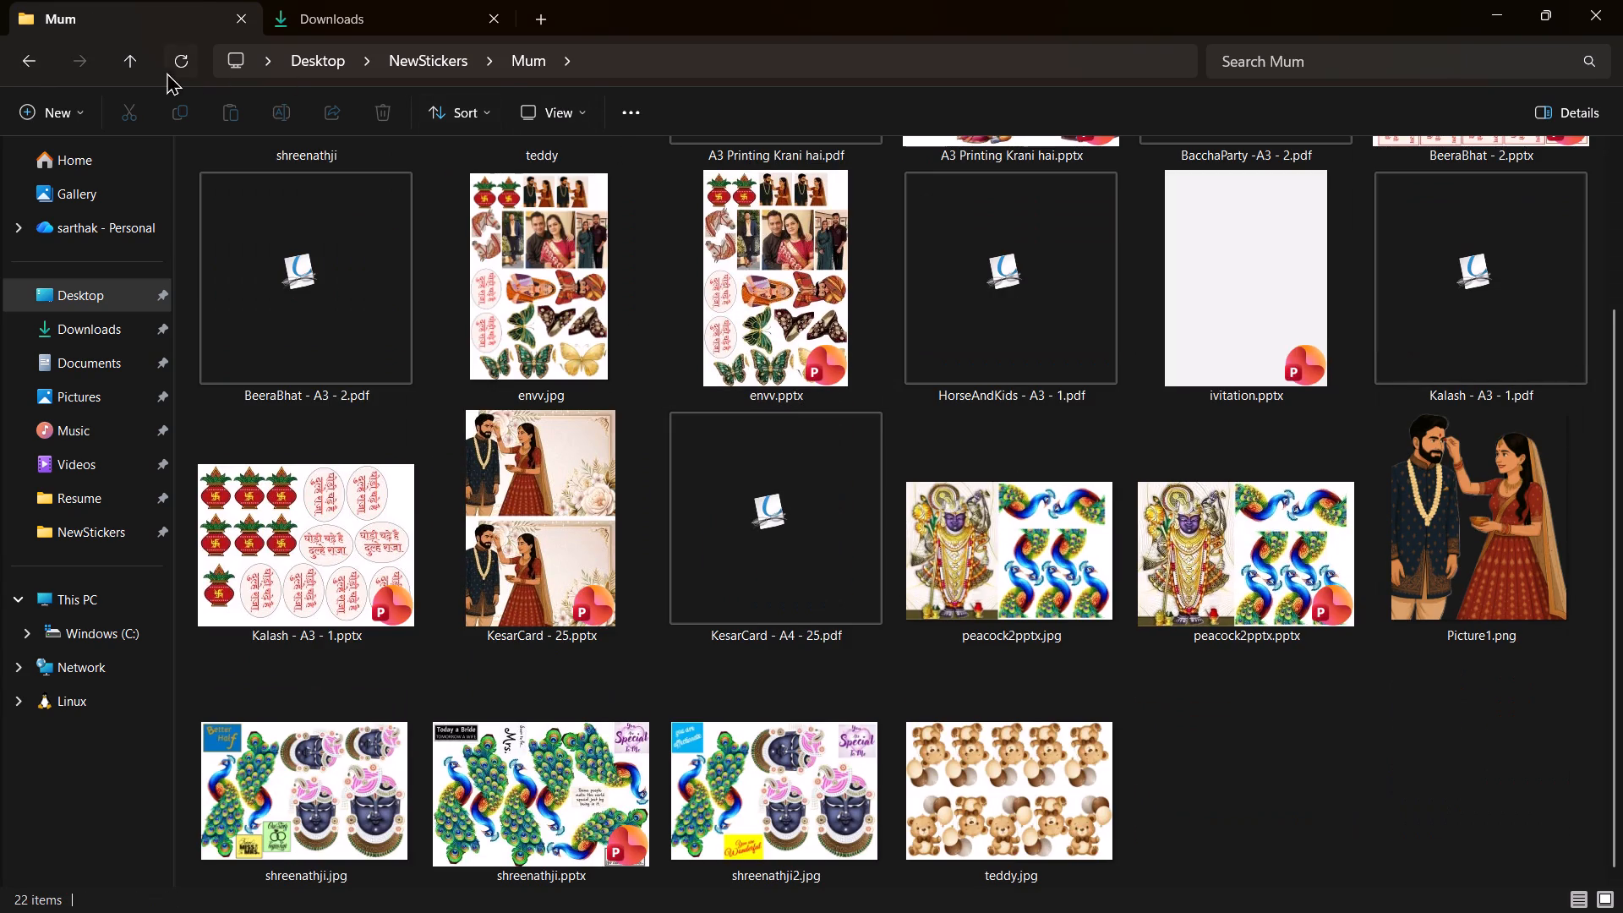
{"action": "left_click", "coordinate": [37, 52]}
{"action": "double_click", "coordinate": [988, 253]}
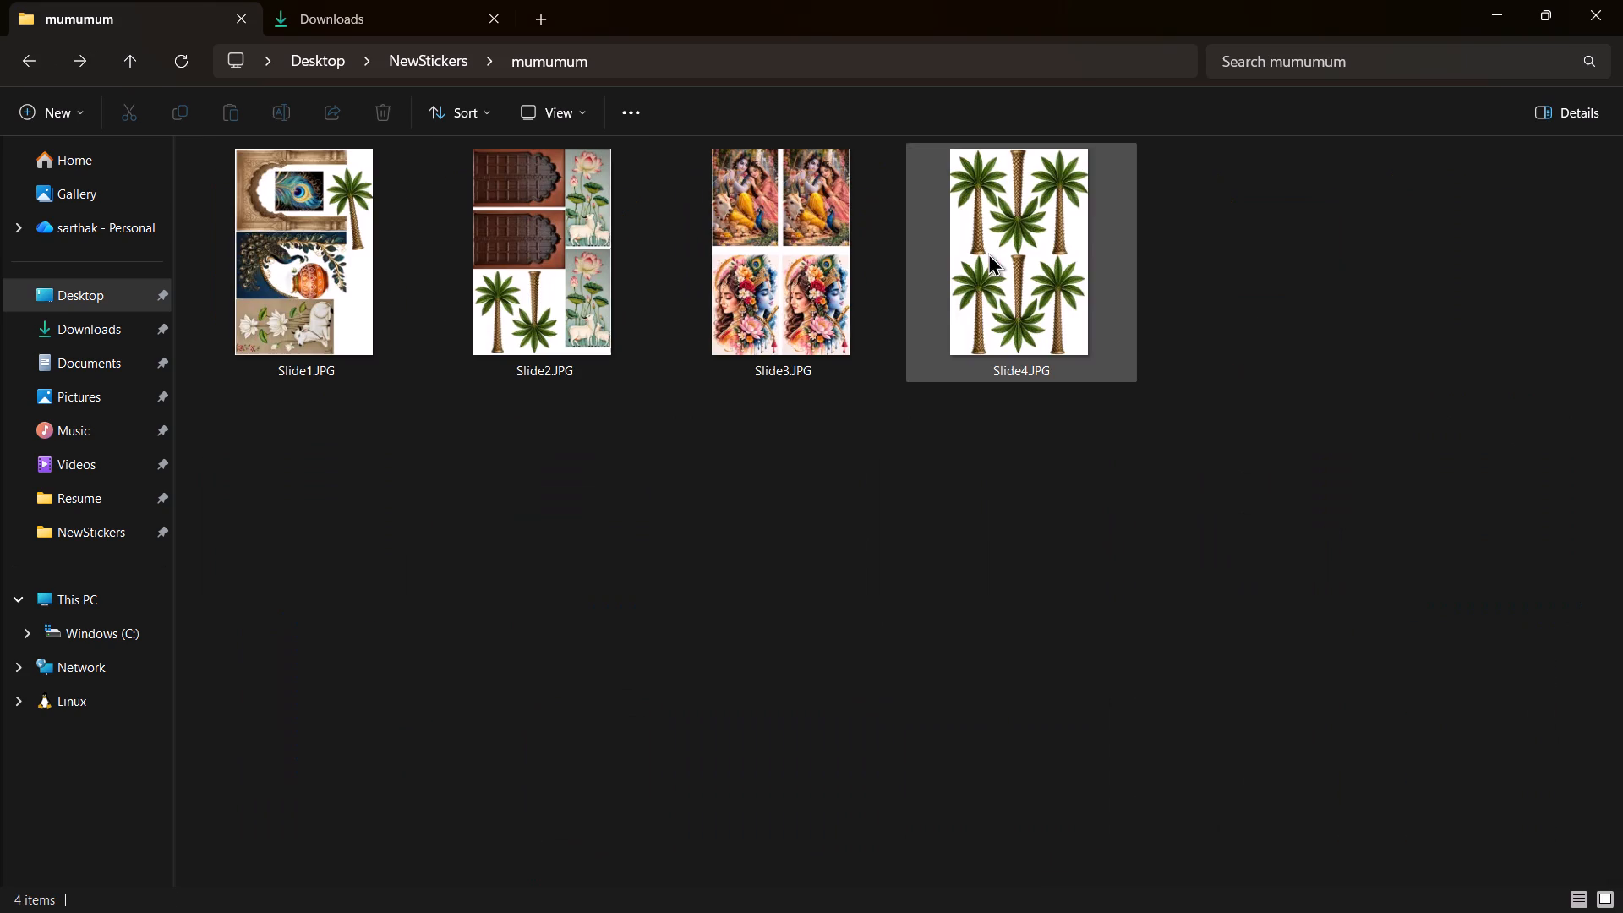
{"action": "left_click", "coordinate": [21, 68]}
{"action": "double_click", "coordinate": [1304, 250]}
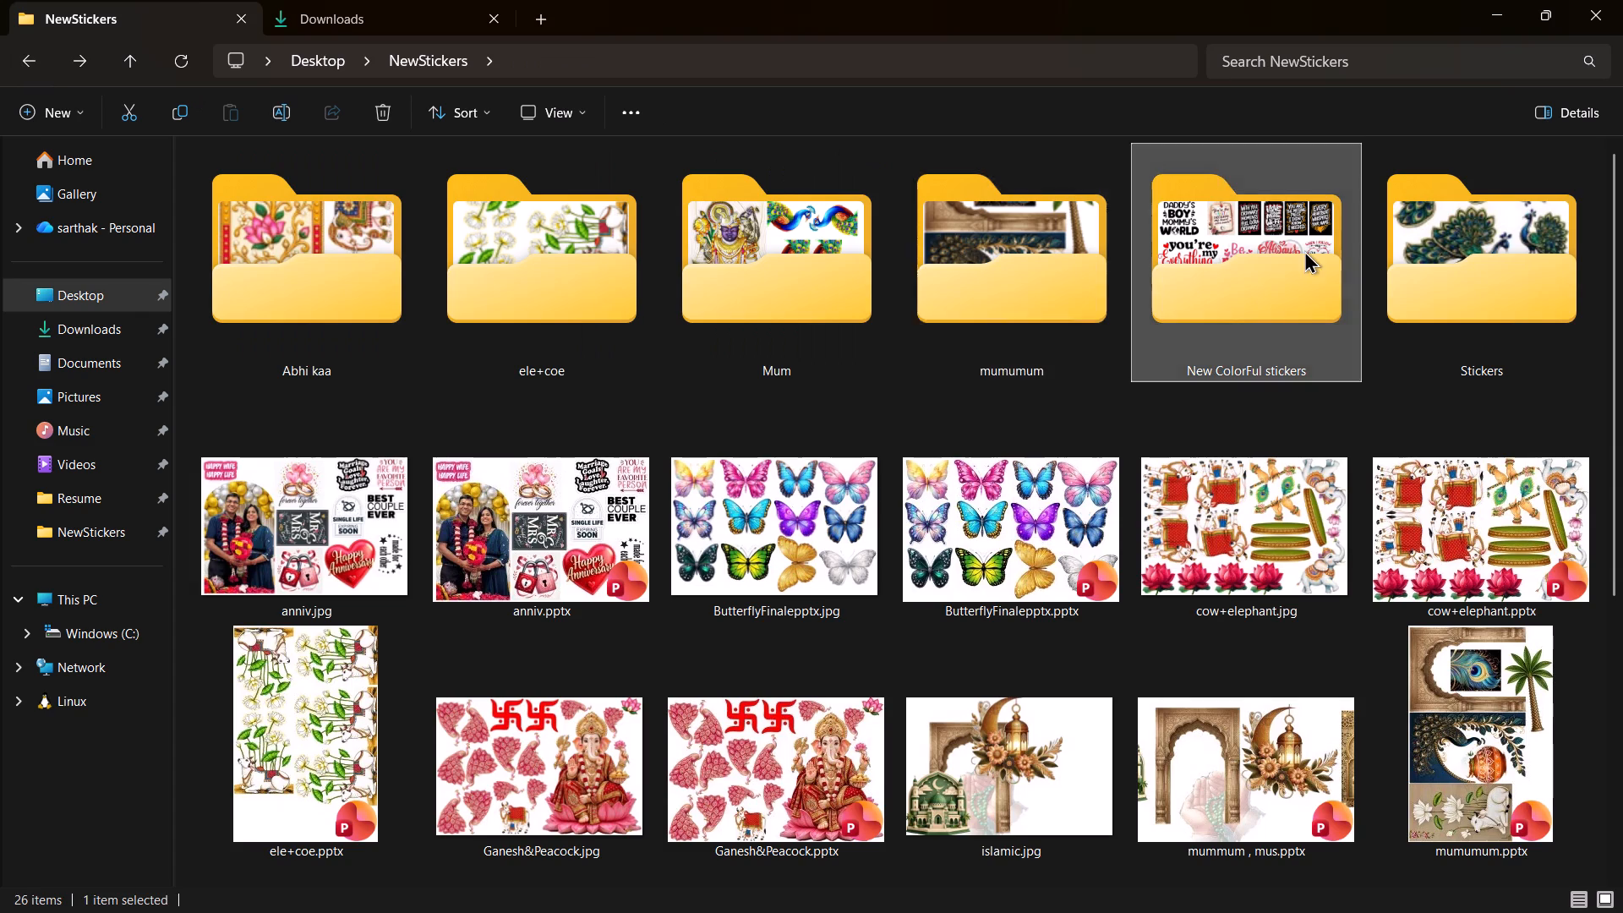
{"action": "left_click", "coordinate": [37, 68]}
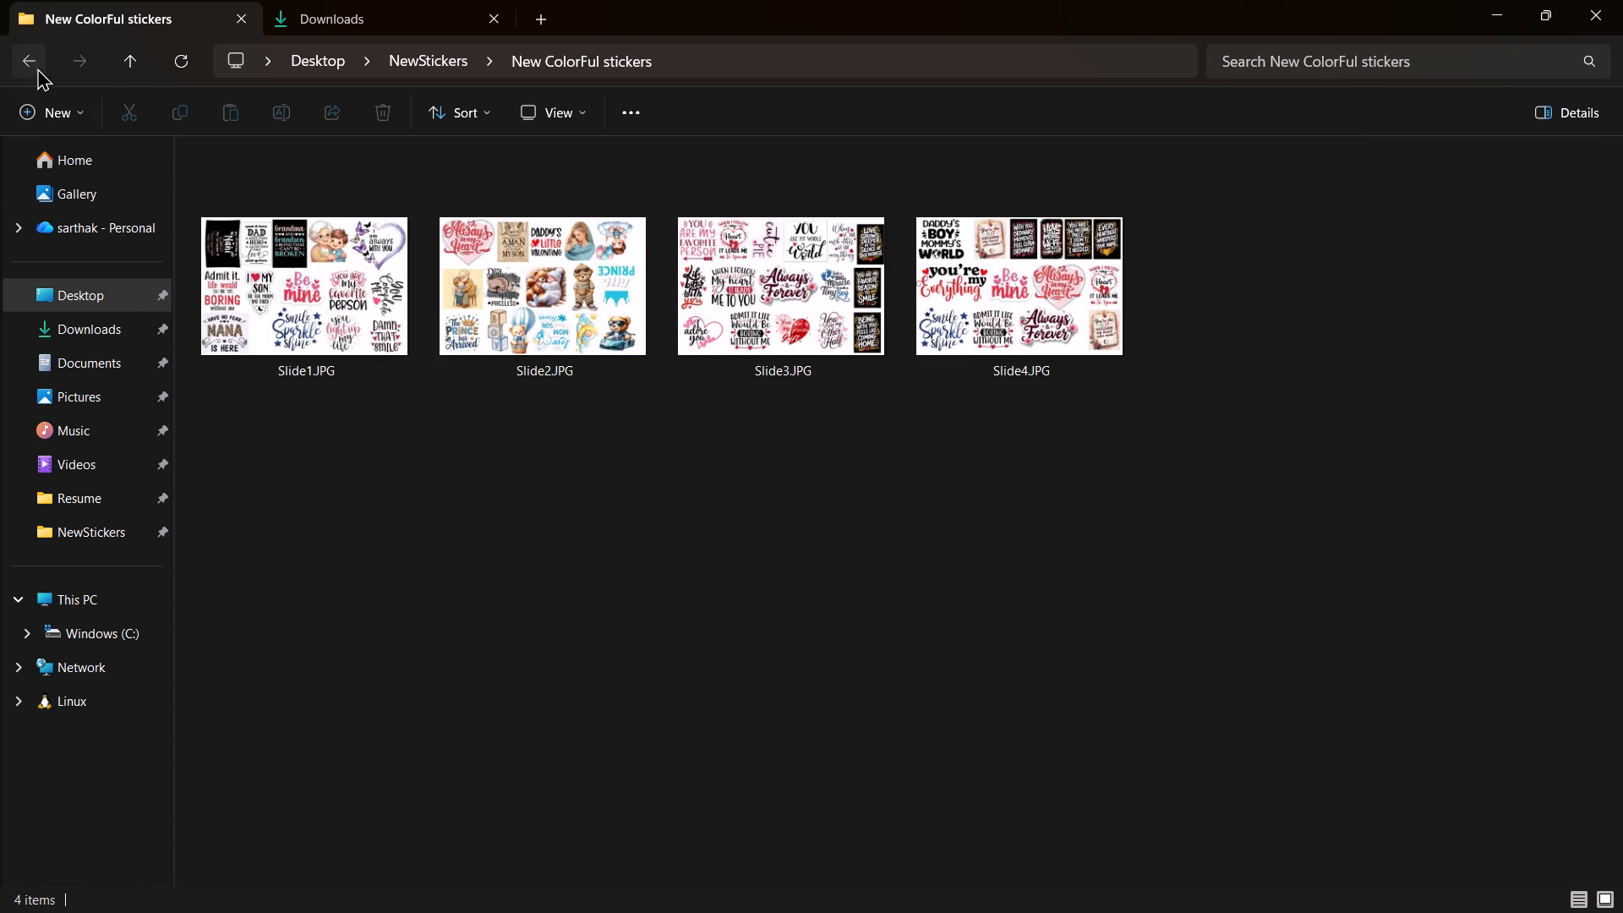
Check the Stickers and Downloads folders for artwork and examine Slide3.JPG in the teejStickers subfolder.
{"action": "double_click", "coordinate": [1563, 298]}
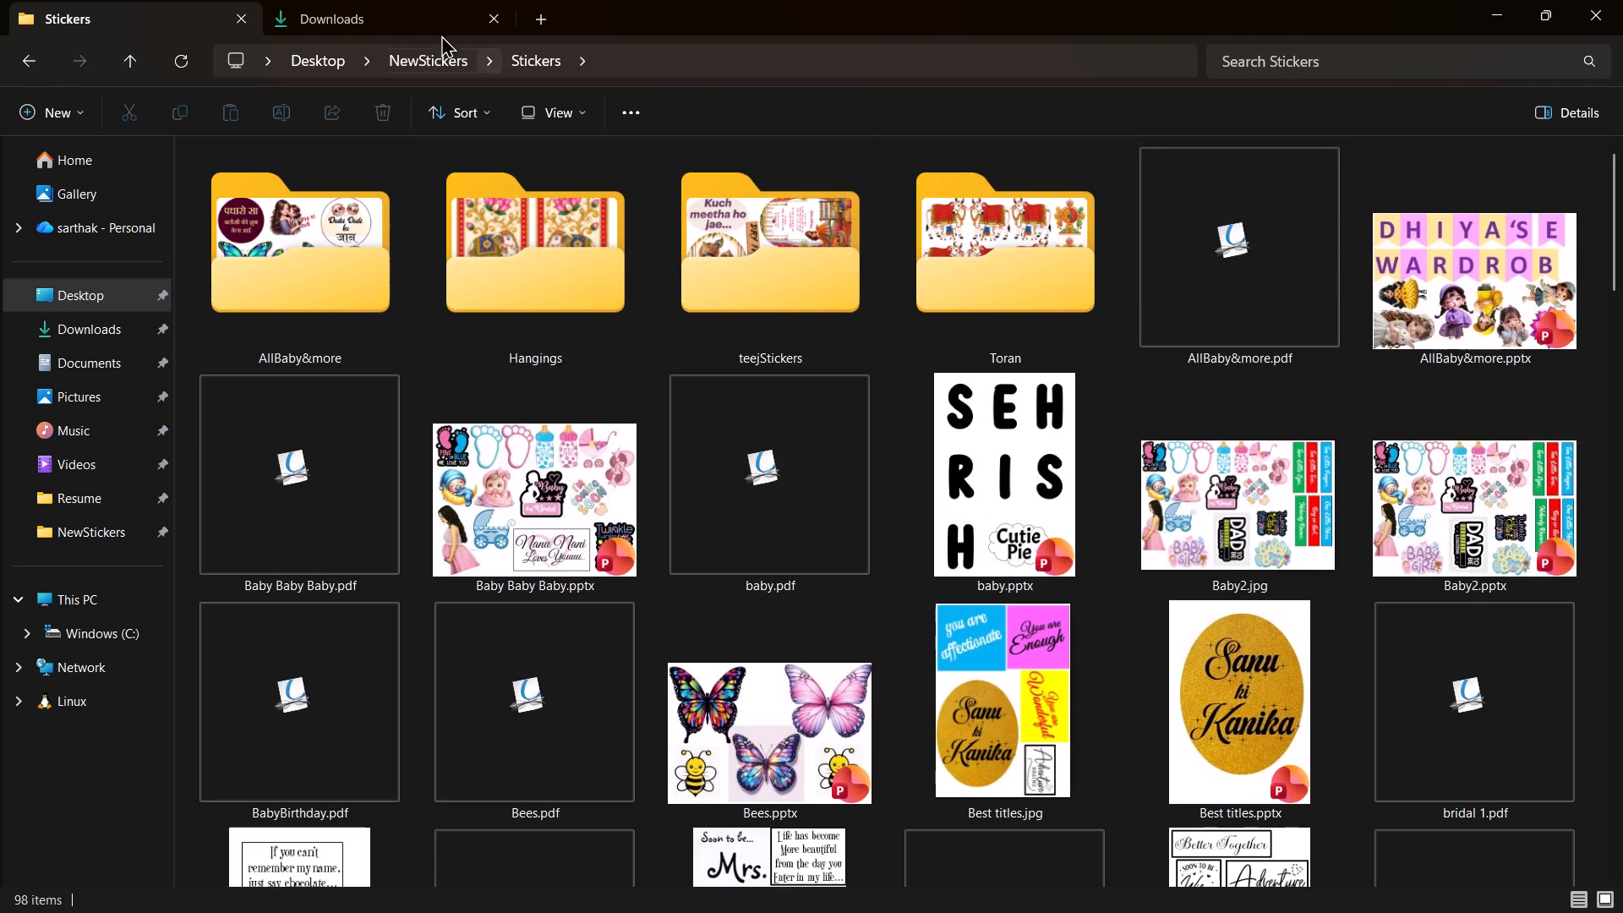
{"action": "left_click", "coordinate": [388, 8]}
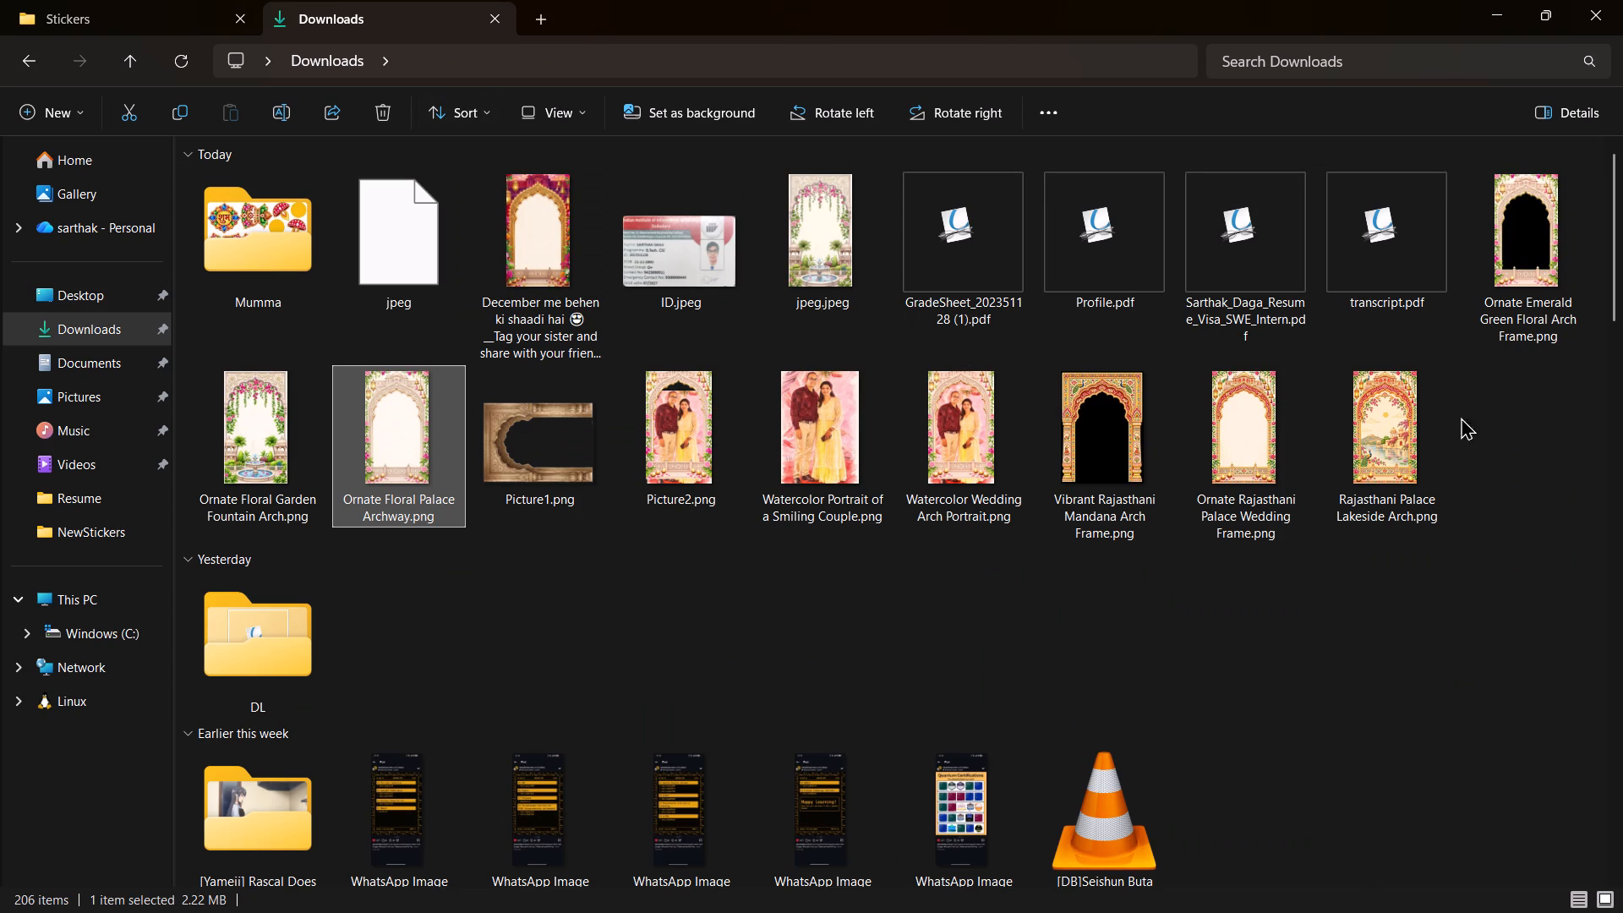
{"action": "double_click", "coordinate": [1524, 417]}
{"action": "left_click", "coordinate": [139, 4]}
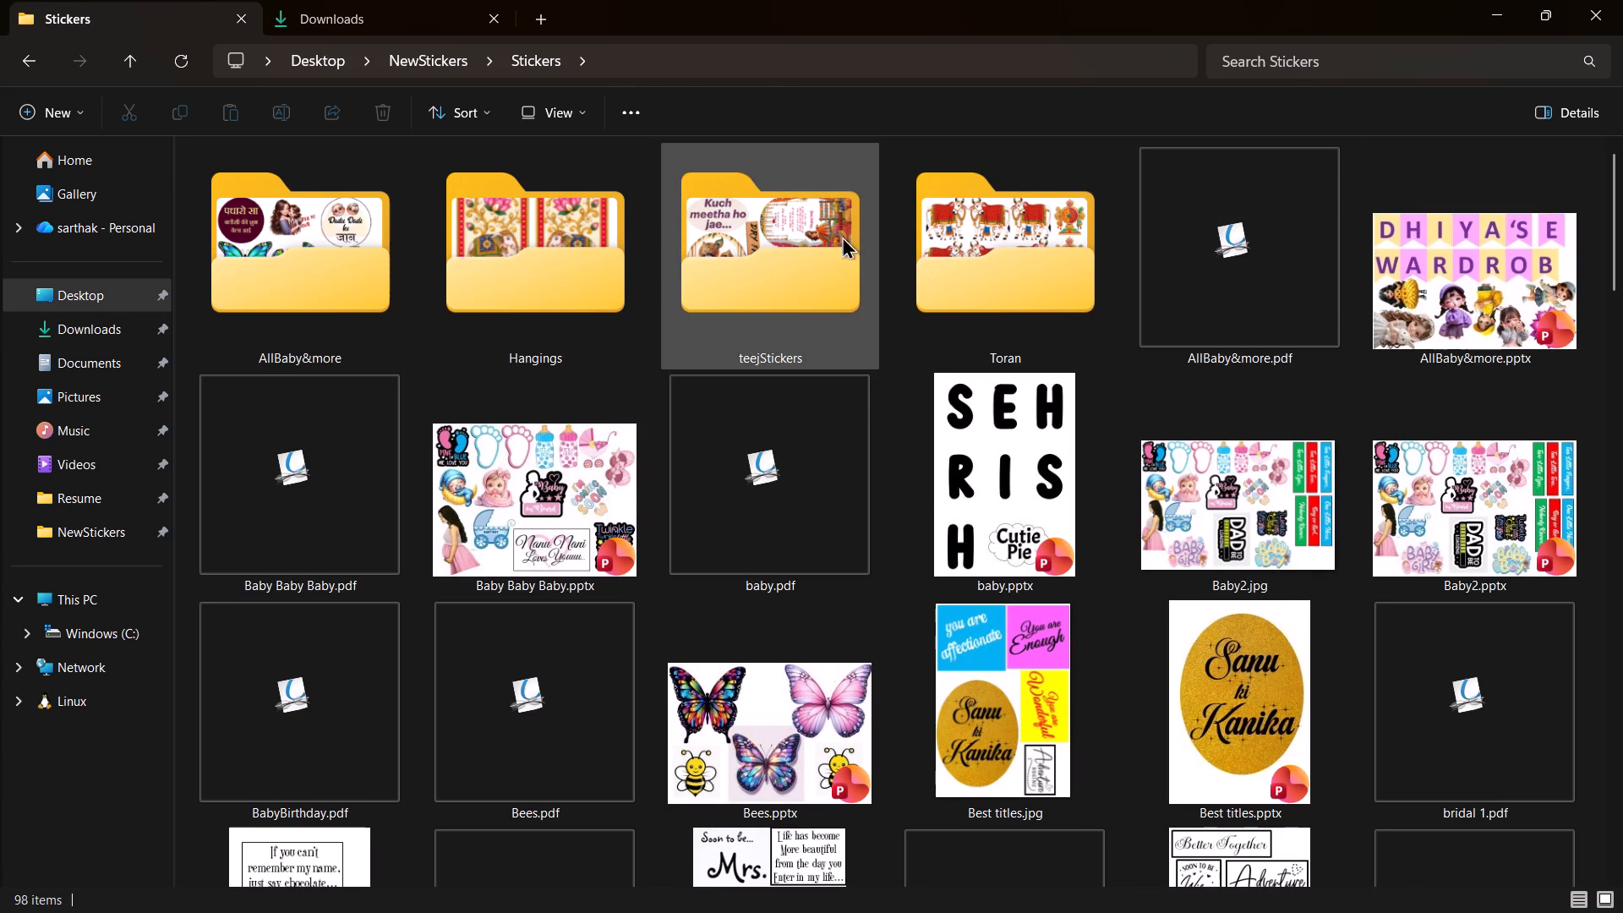
{"action": "double_click", "coordinate": [745, 246]}
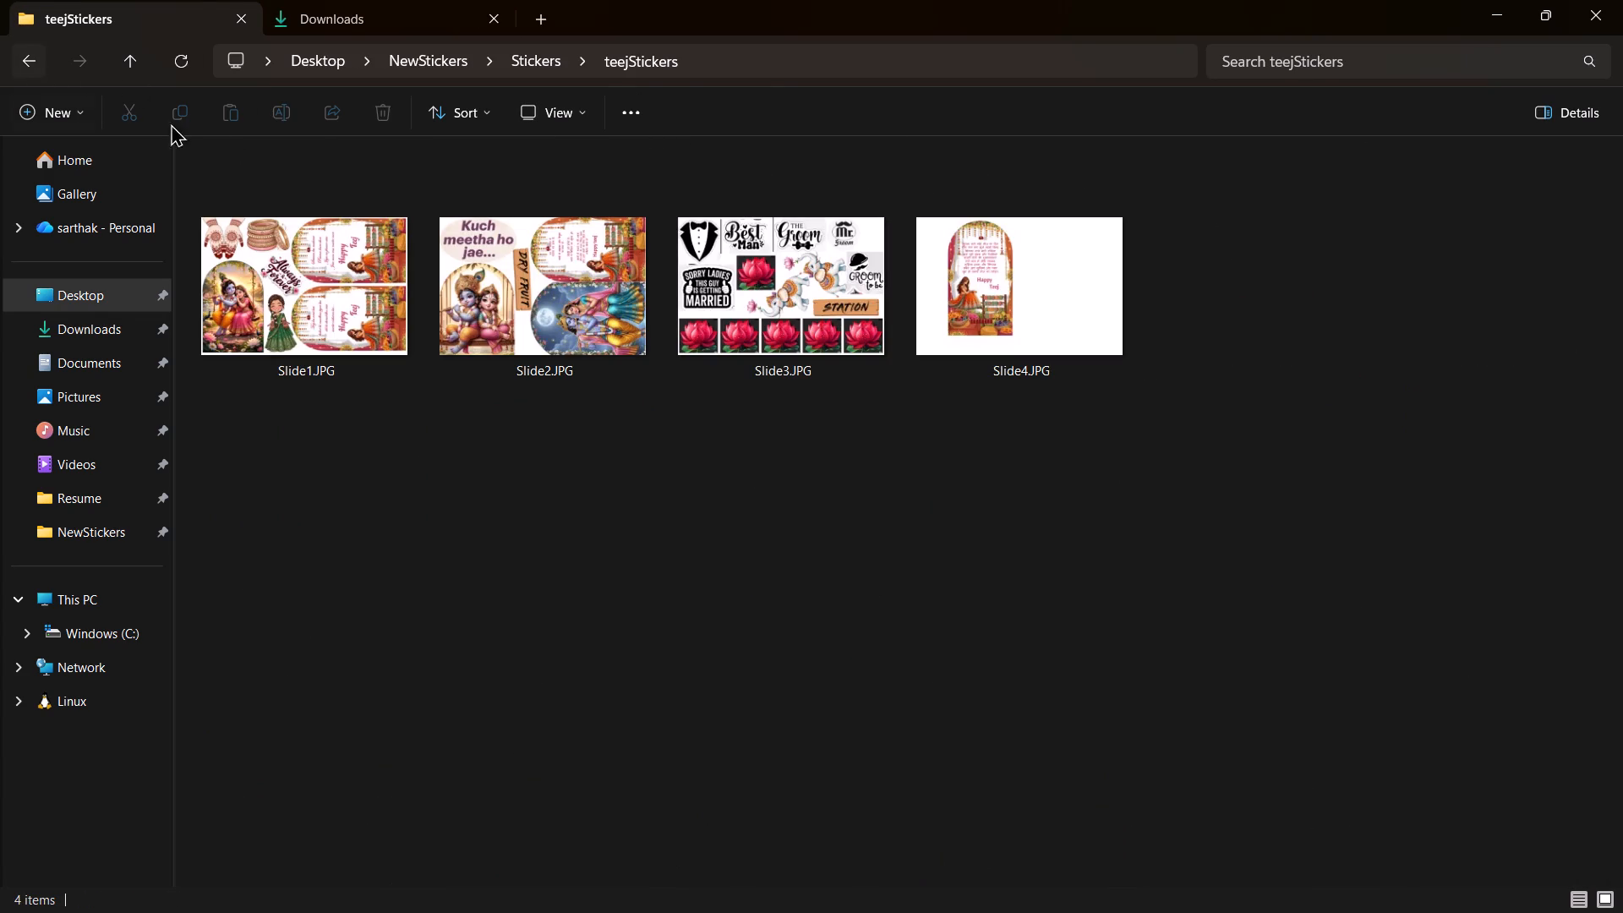
{"action": "double_click", "coordinate": [810, 329]}
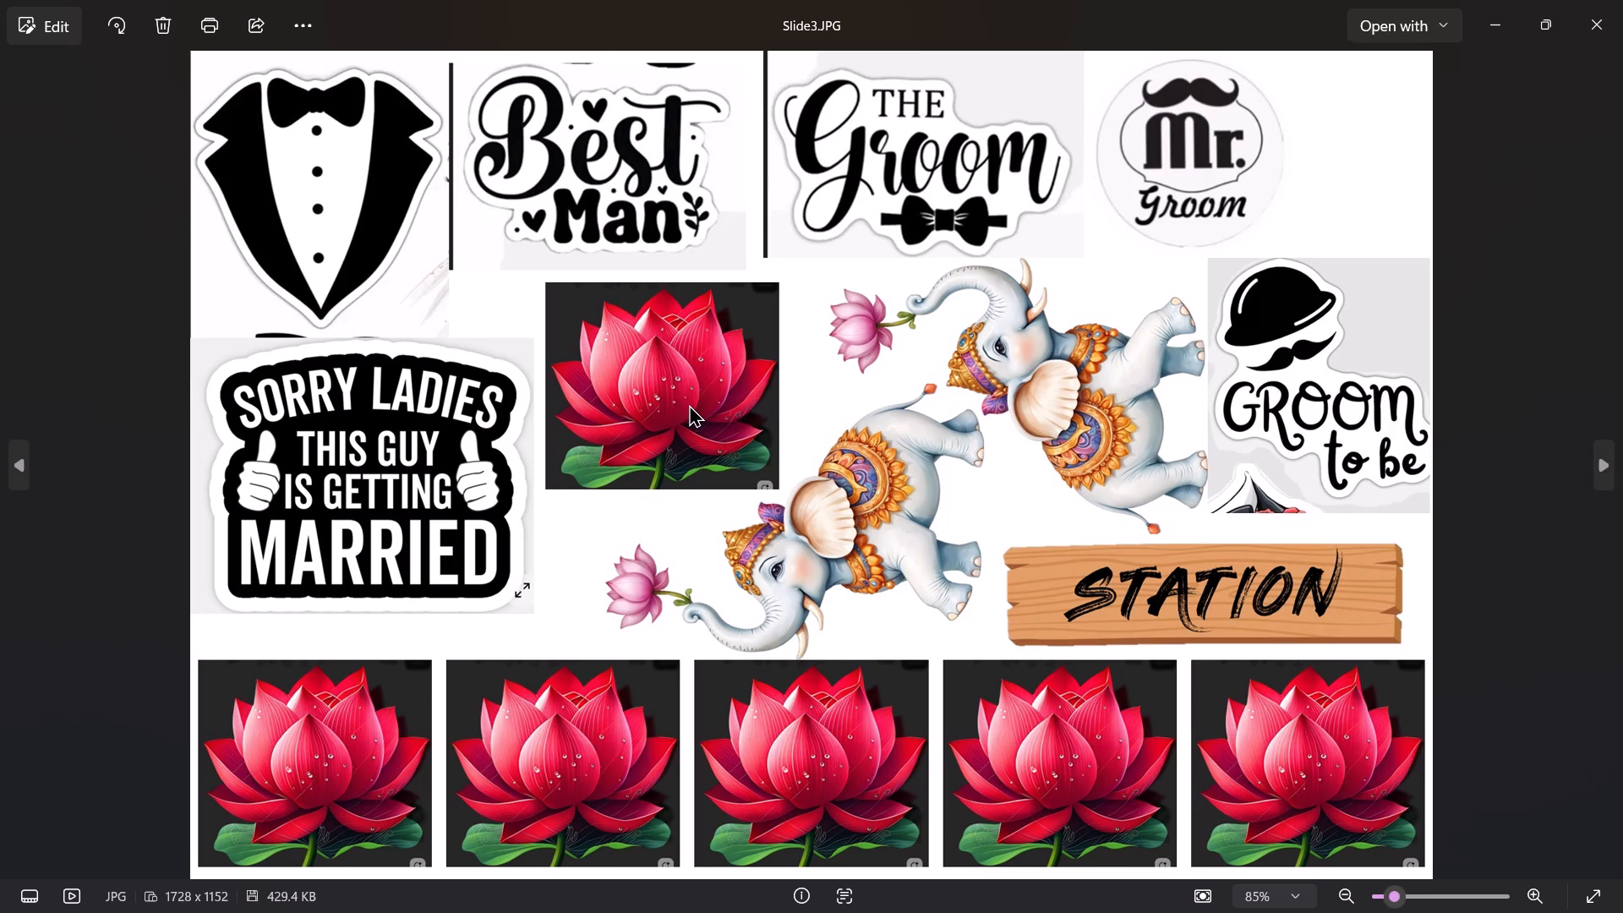
{"action": "left_click", "coordinate": [1622, 11]}
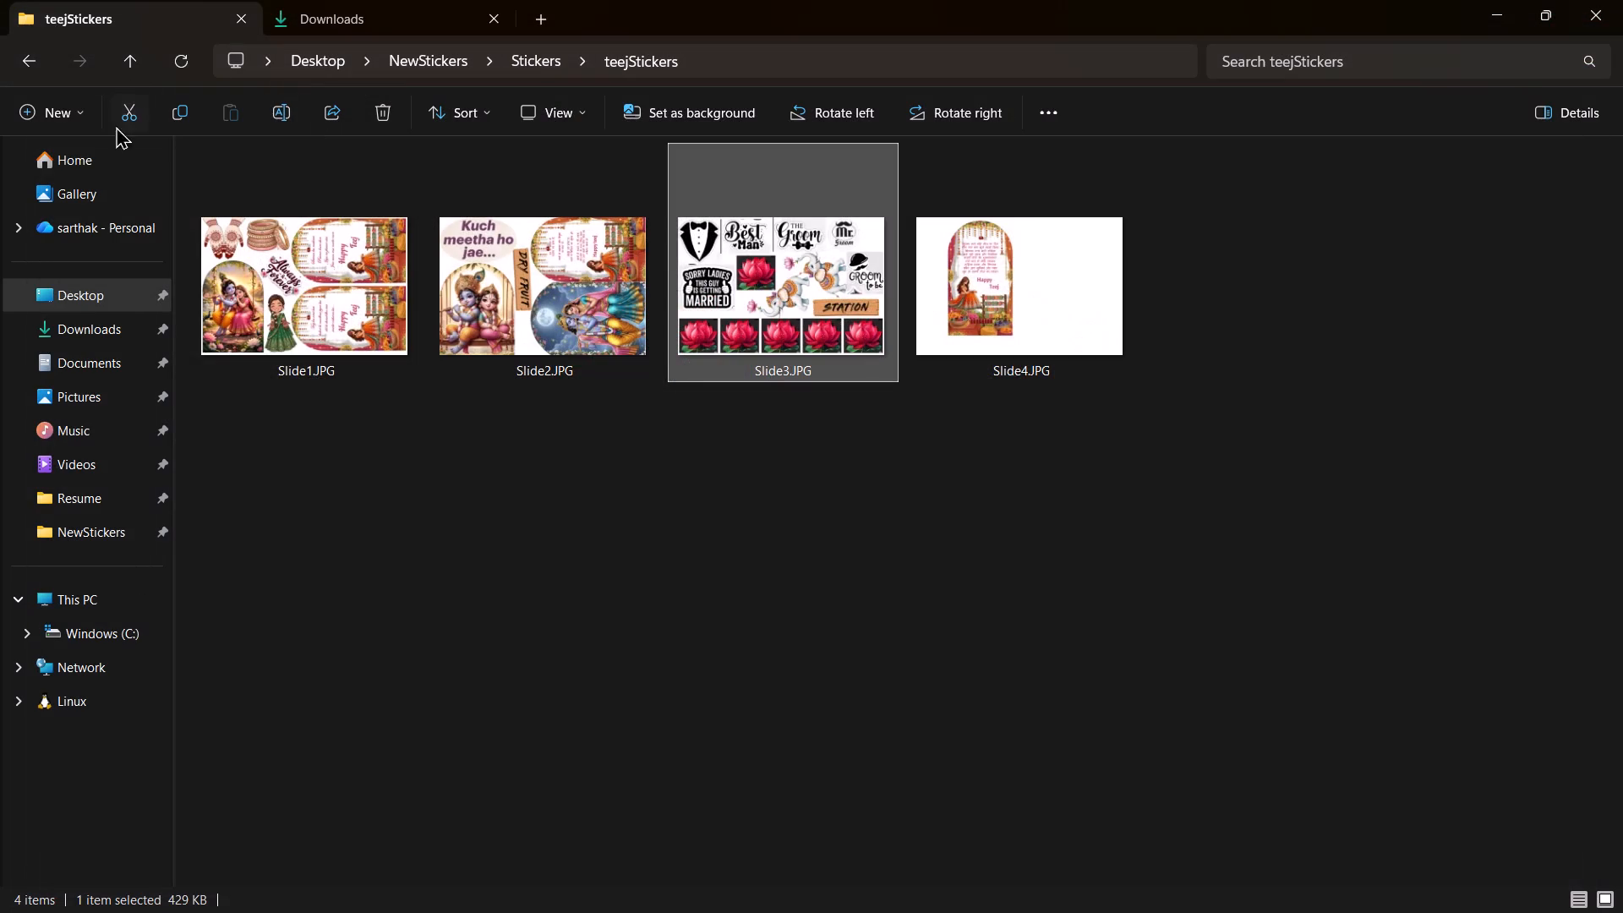
Look through the Mumma folder in Downloads and its Presentation1 subfolder for motifs that suit the sticker sheet.
{"action": "left_click", "coordinate": [360, 15]}
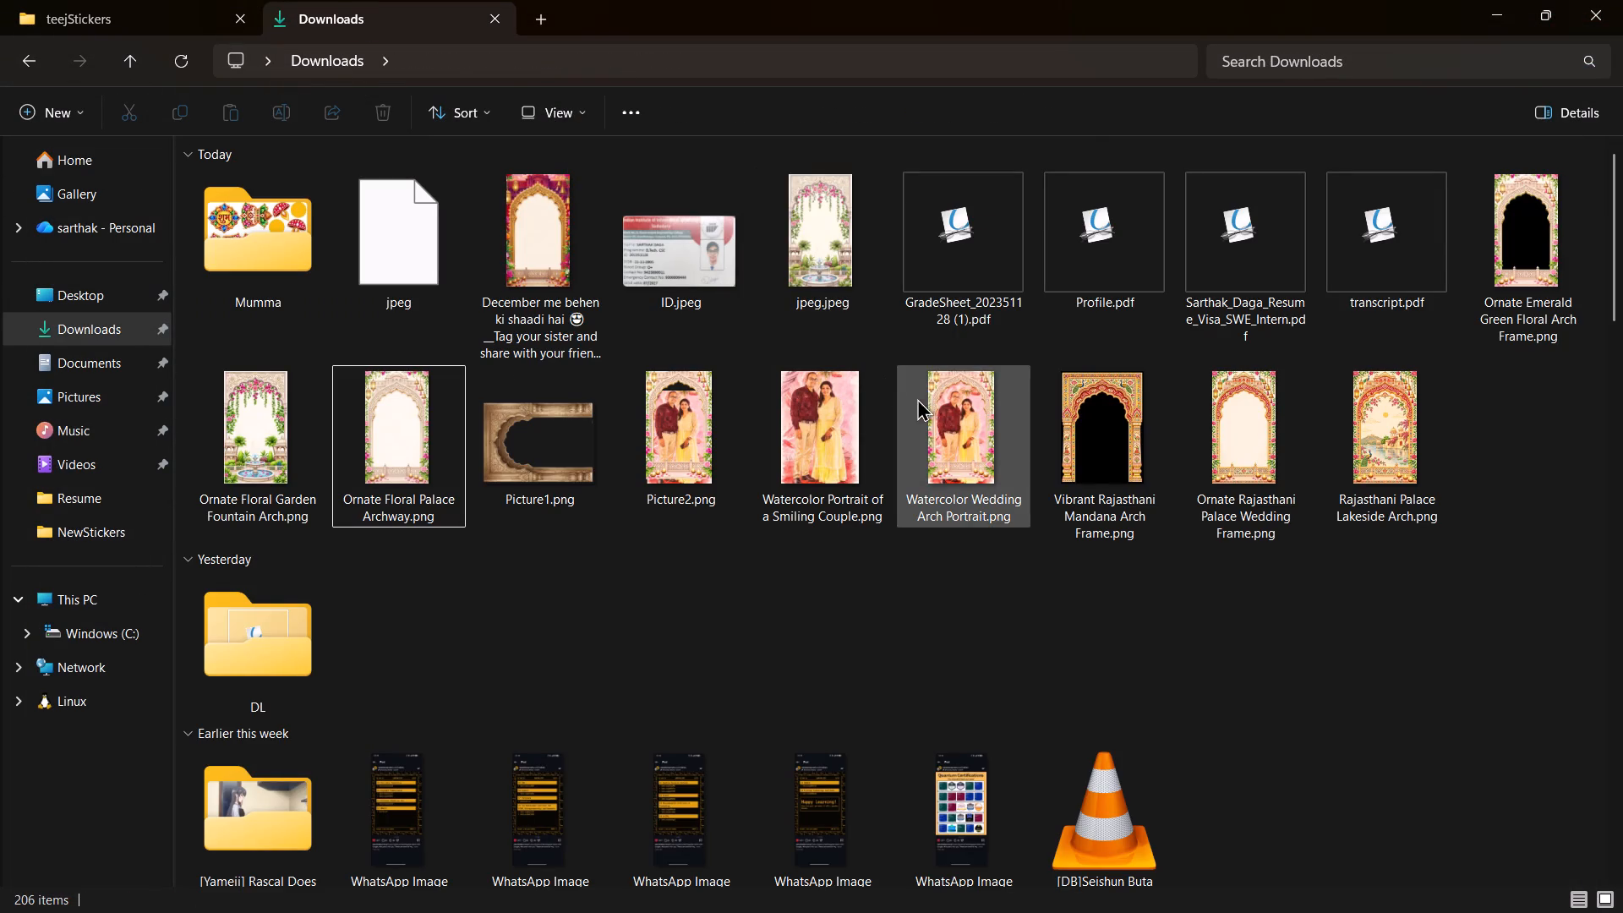
{"action": "double_click", "coordinate": [265, 211]}
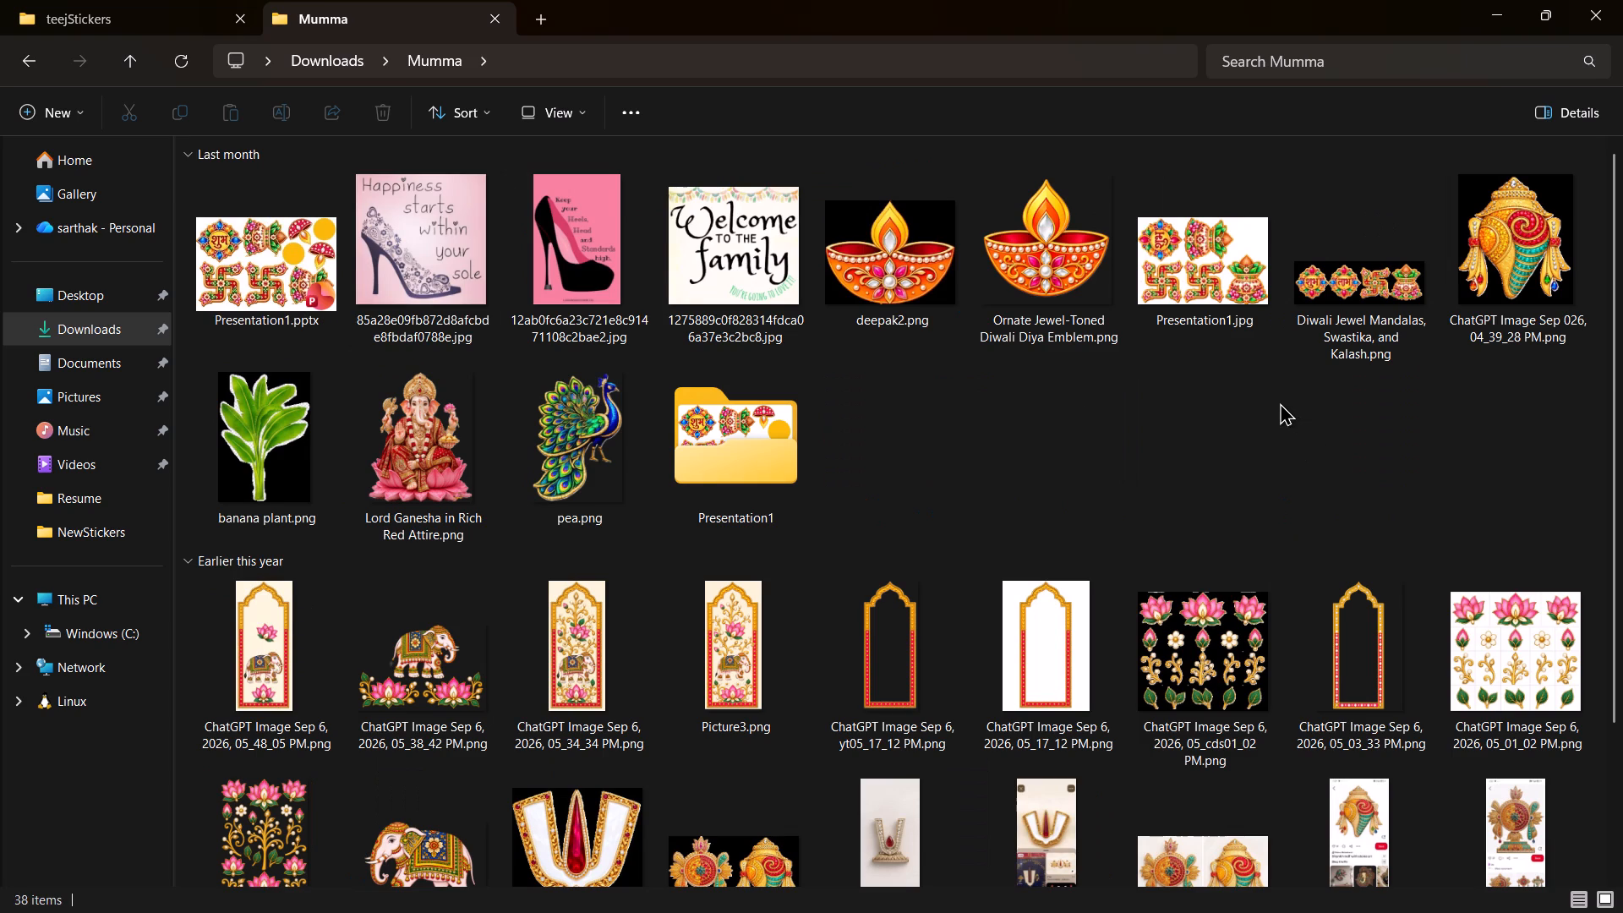
{"action": "scroll", "coordinate": [1280, 402], "scroll_direction": "down", "scroll_amount": 1}
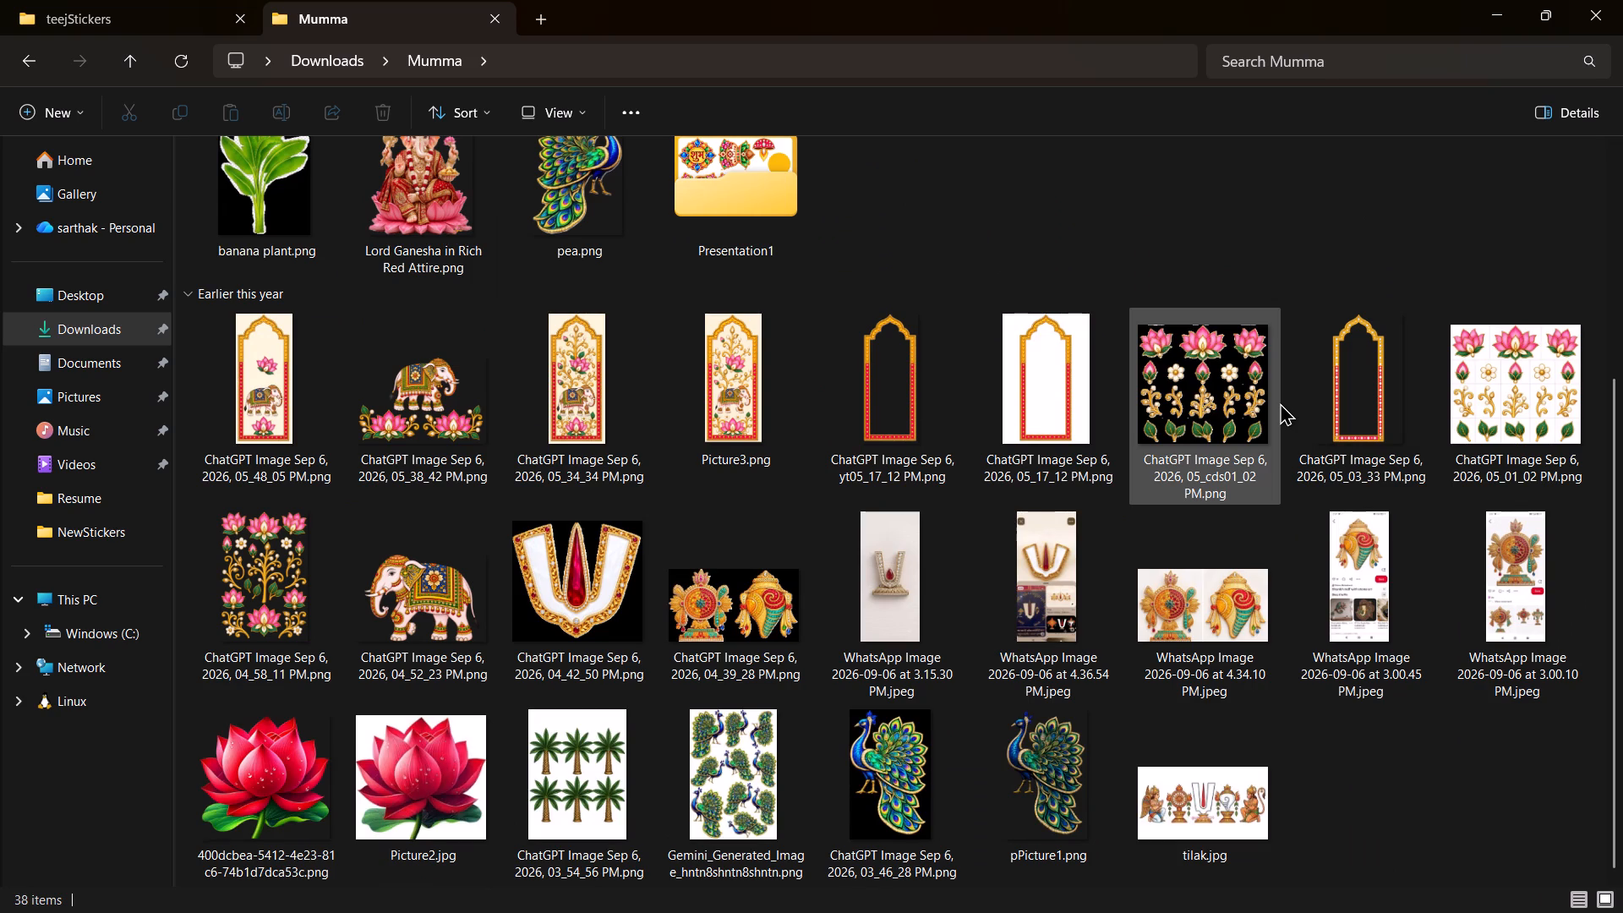
{"action": "scroll", "coordinate": [1280, 402], "scroll_direction": "down", "scroll_amount": 1}
{"action": "scroll", "coordinate": [1280, 402], "scroll_direction": "up", "scroll_amount": 1}
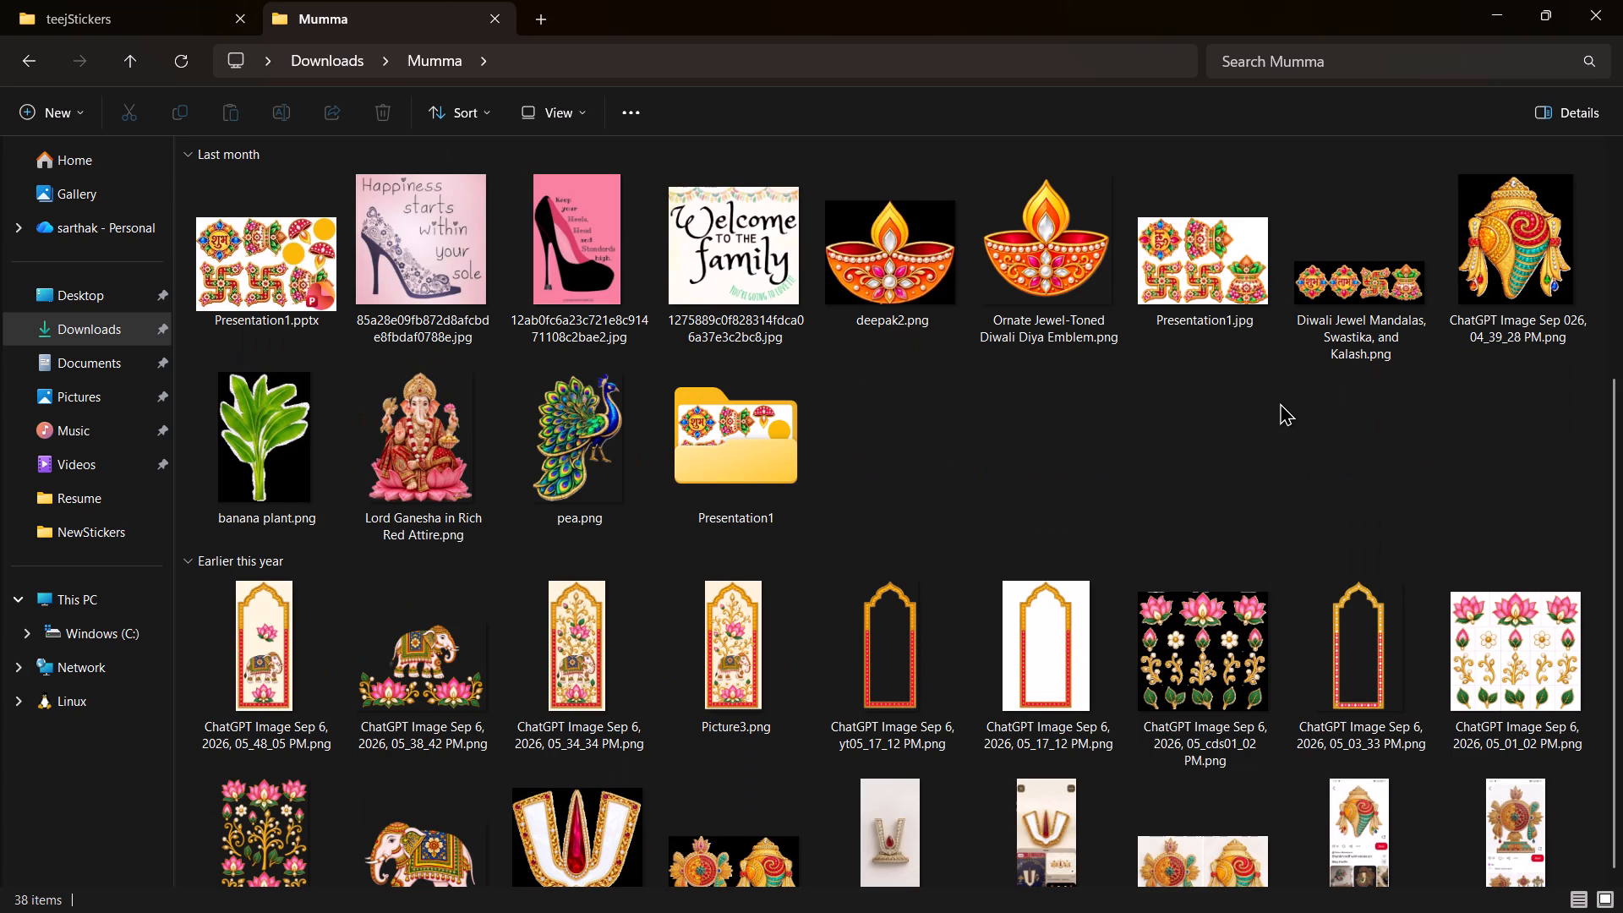
{"action": "double_click", "coordinate": [723, 429]}
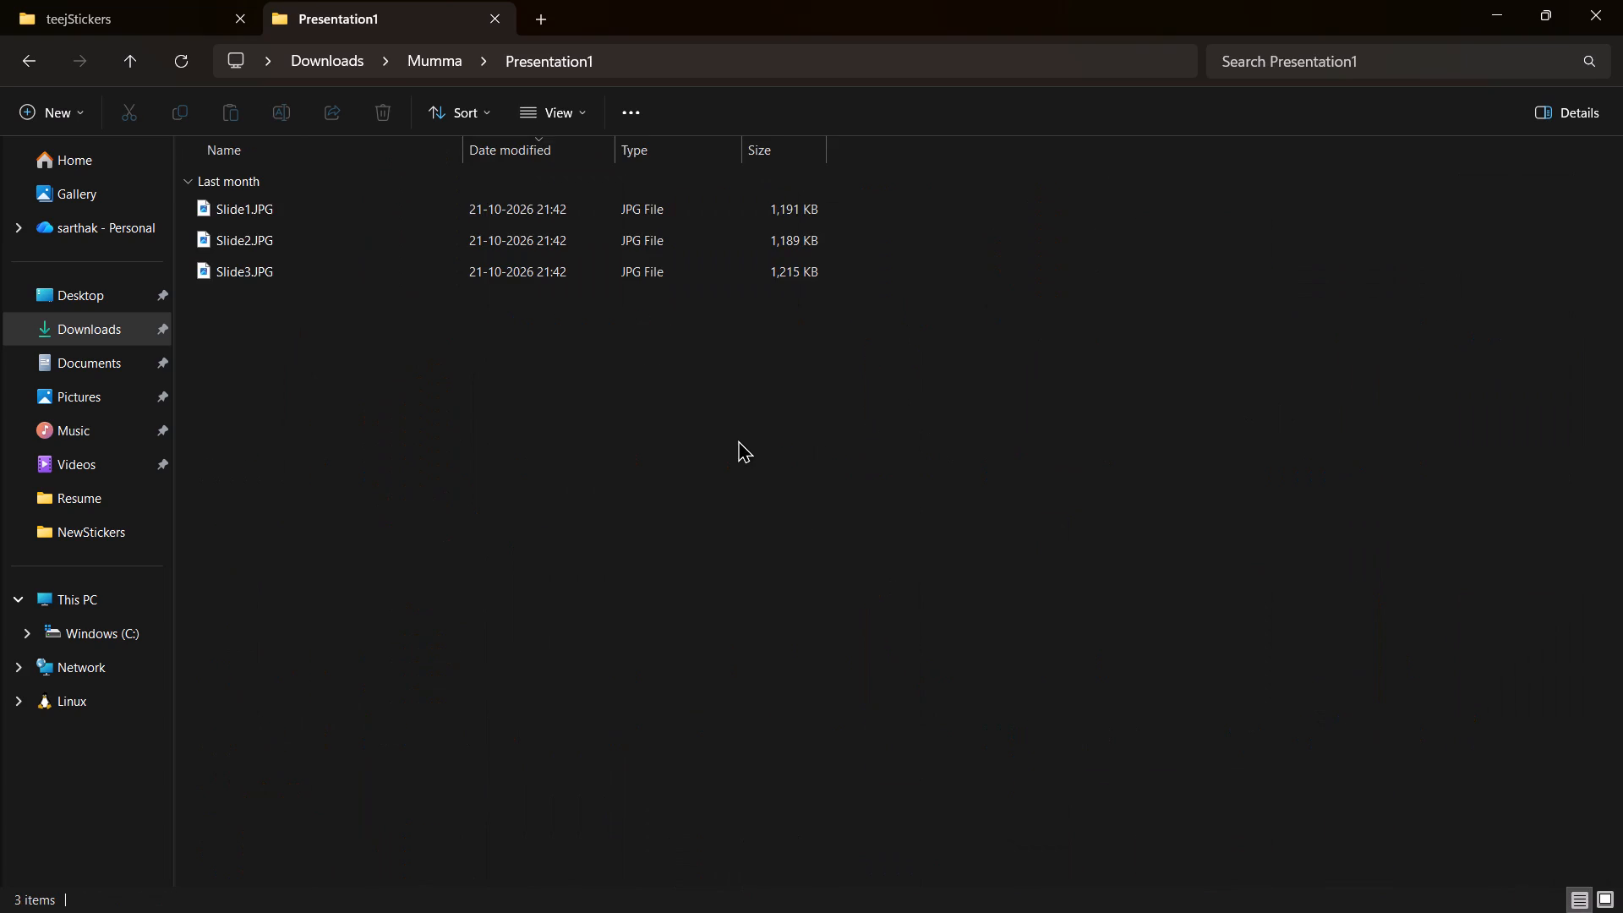
{"action": "scroll", "coordinate": [1171, 388], "scroll_direction": "up", "scroll_amount": 20, "text": "ctrl"}
{"action": "scroll", "coordinate": [1171, 388], "scroll_direction": "up", "scroll_amount": 18, "text": "ctrl"}
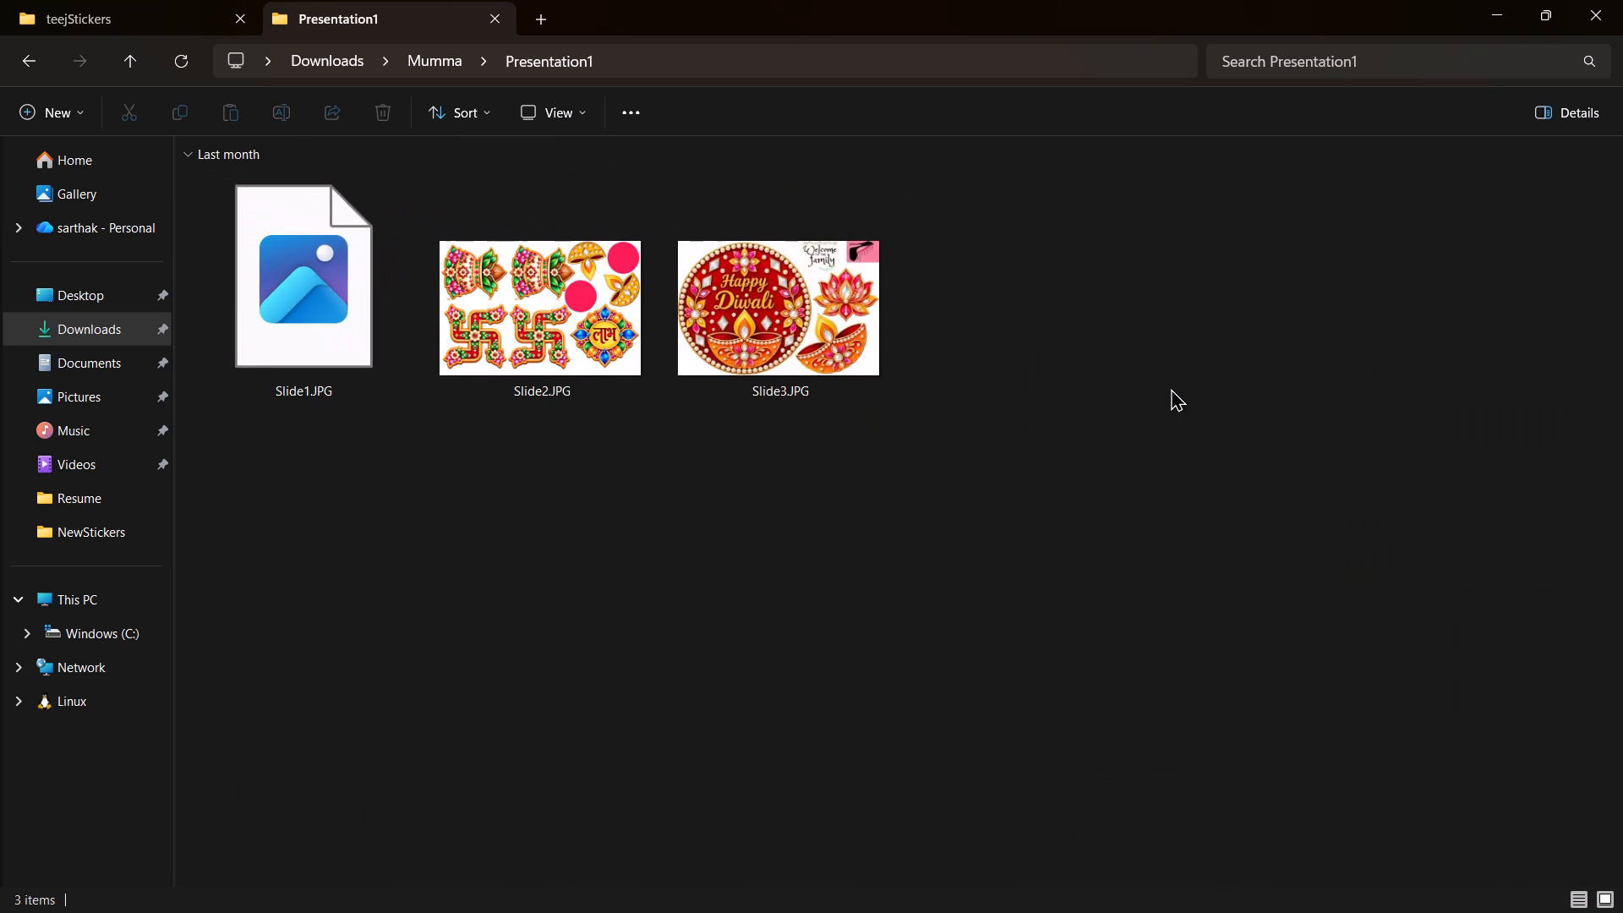
{"action": "scroll", "coordinate": [1171, 388], "scroll_direction": "up", "scroll_amount": 13, "text": "ctrl"}
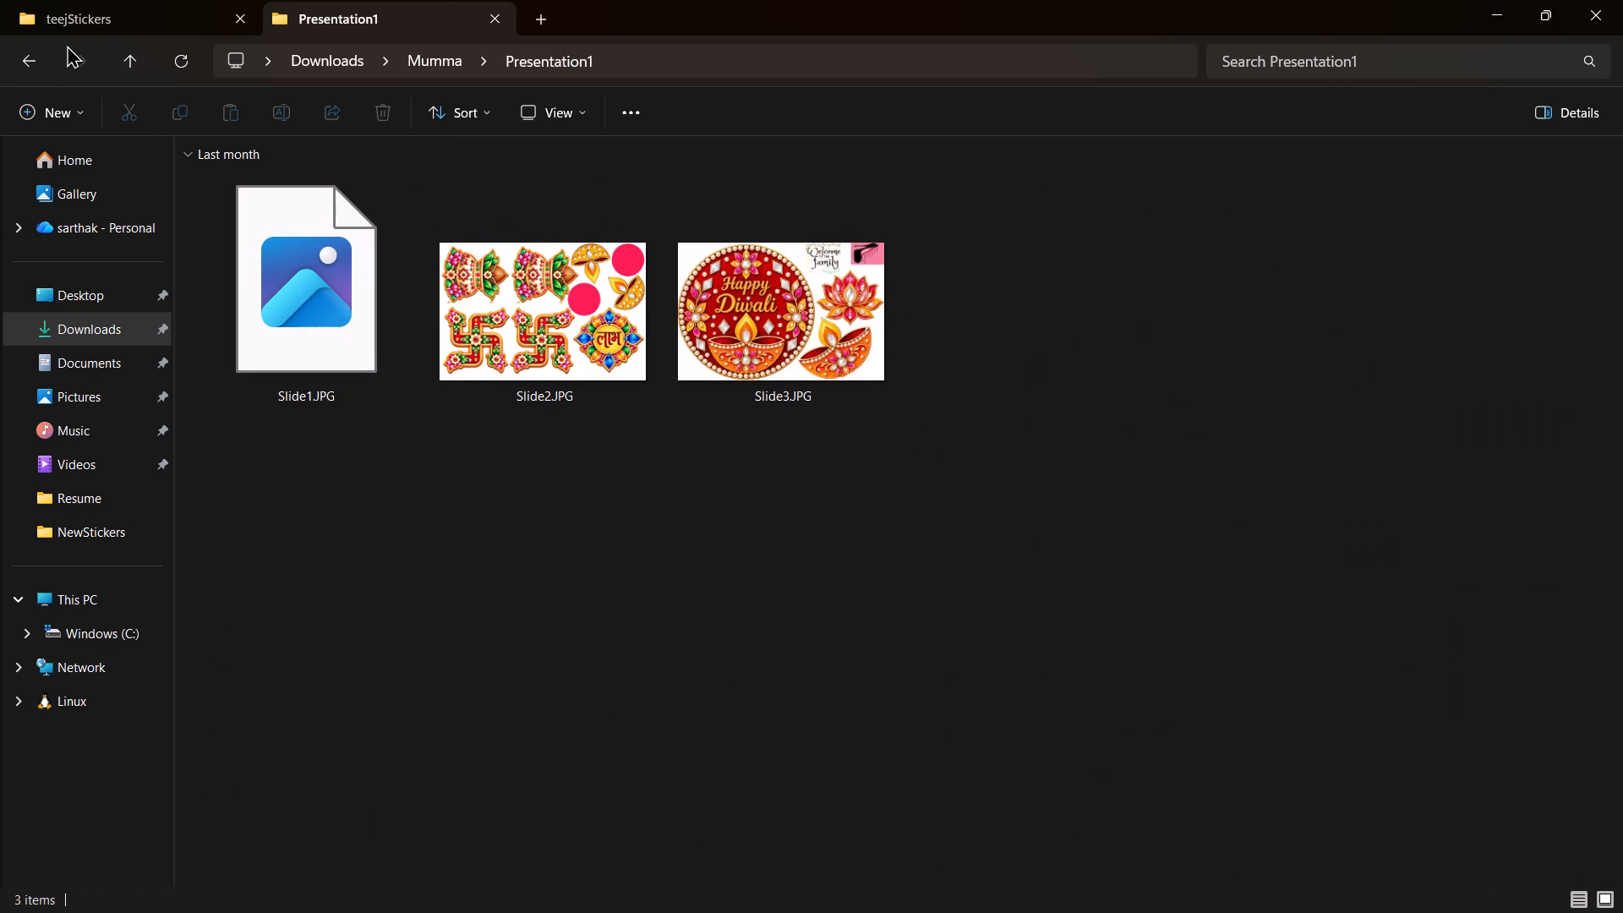
{"action": "left_click", "coordinate": [24, 62]}
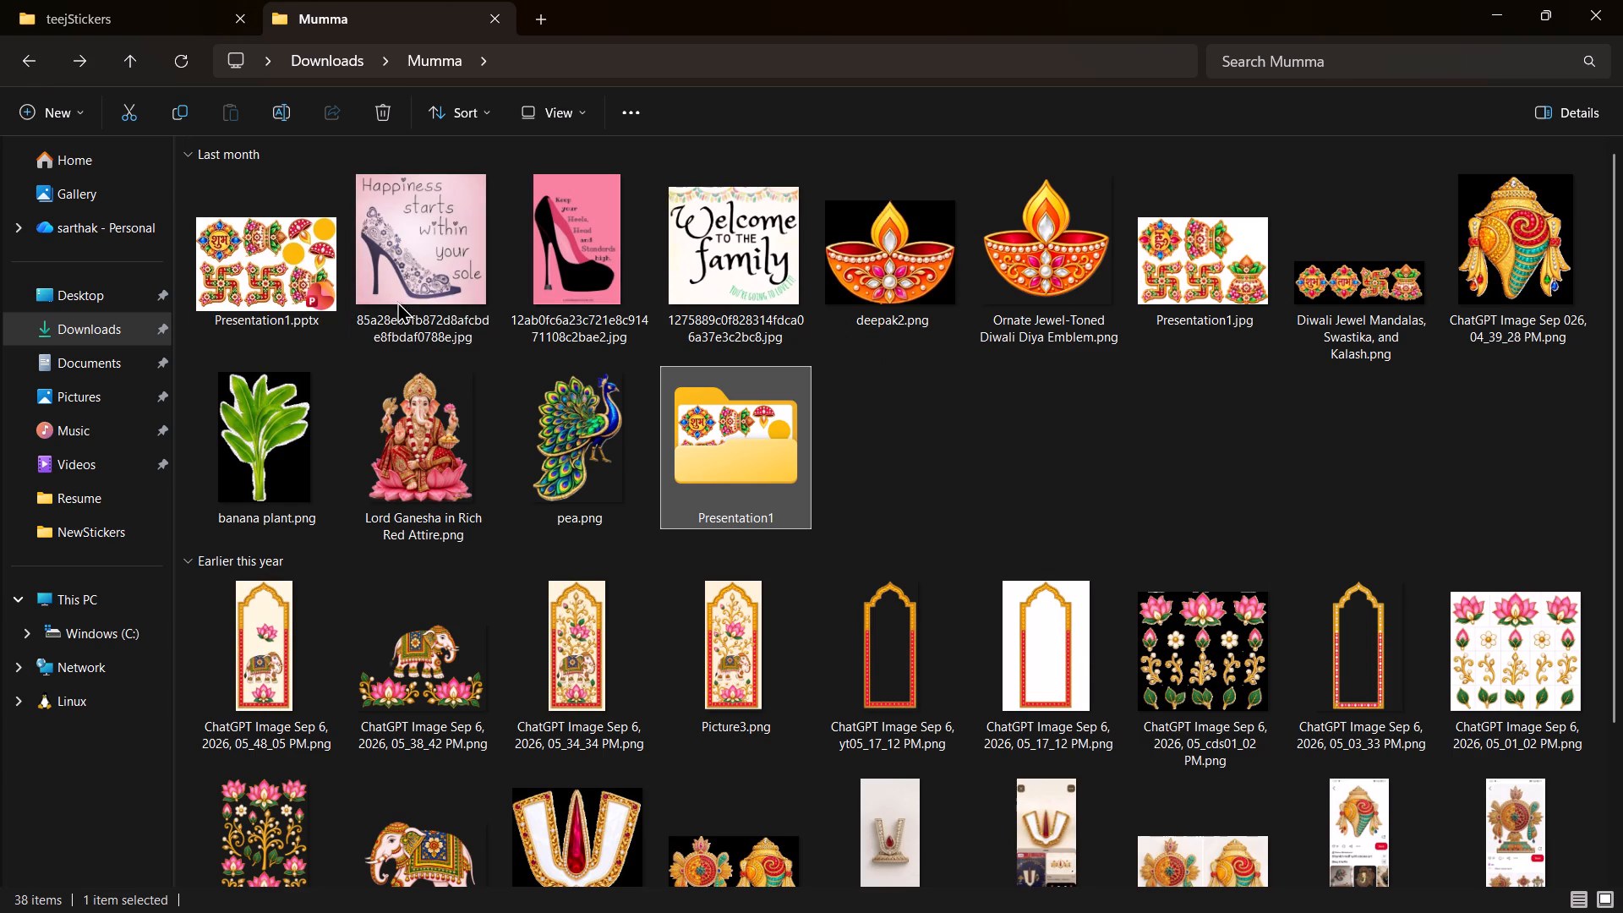
{"action": "left_click", "coordinate": [1198, 471]}
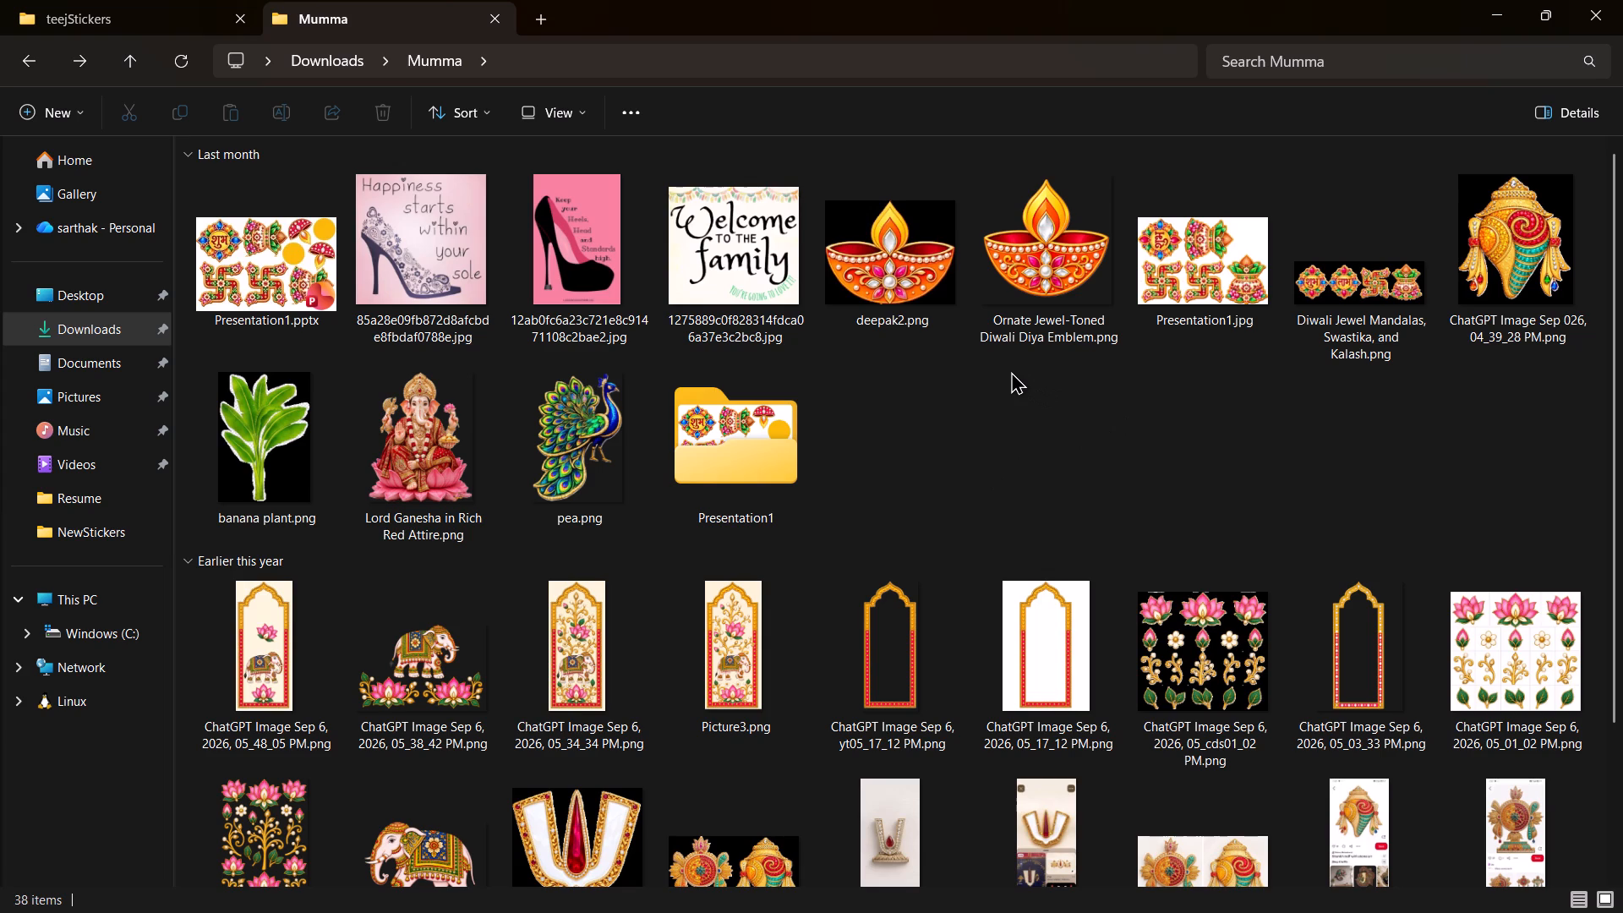
{"action": "scroll", "coordinate": [1011, 371], "scroll_direction": "down", "scroll_amount": 1}
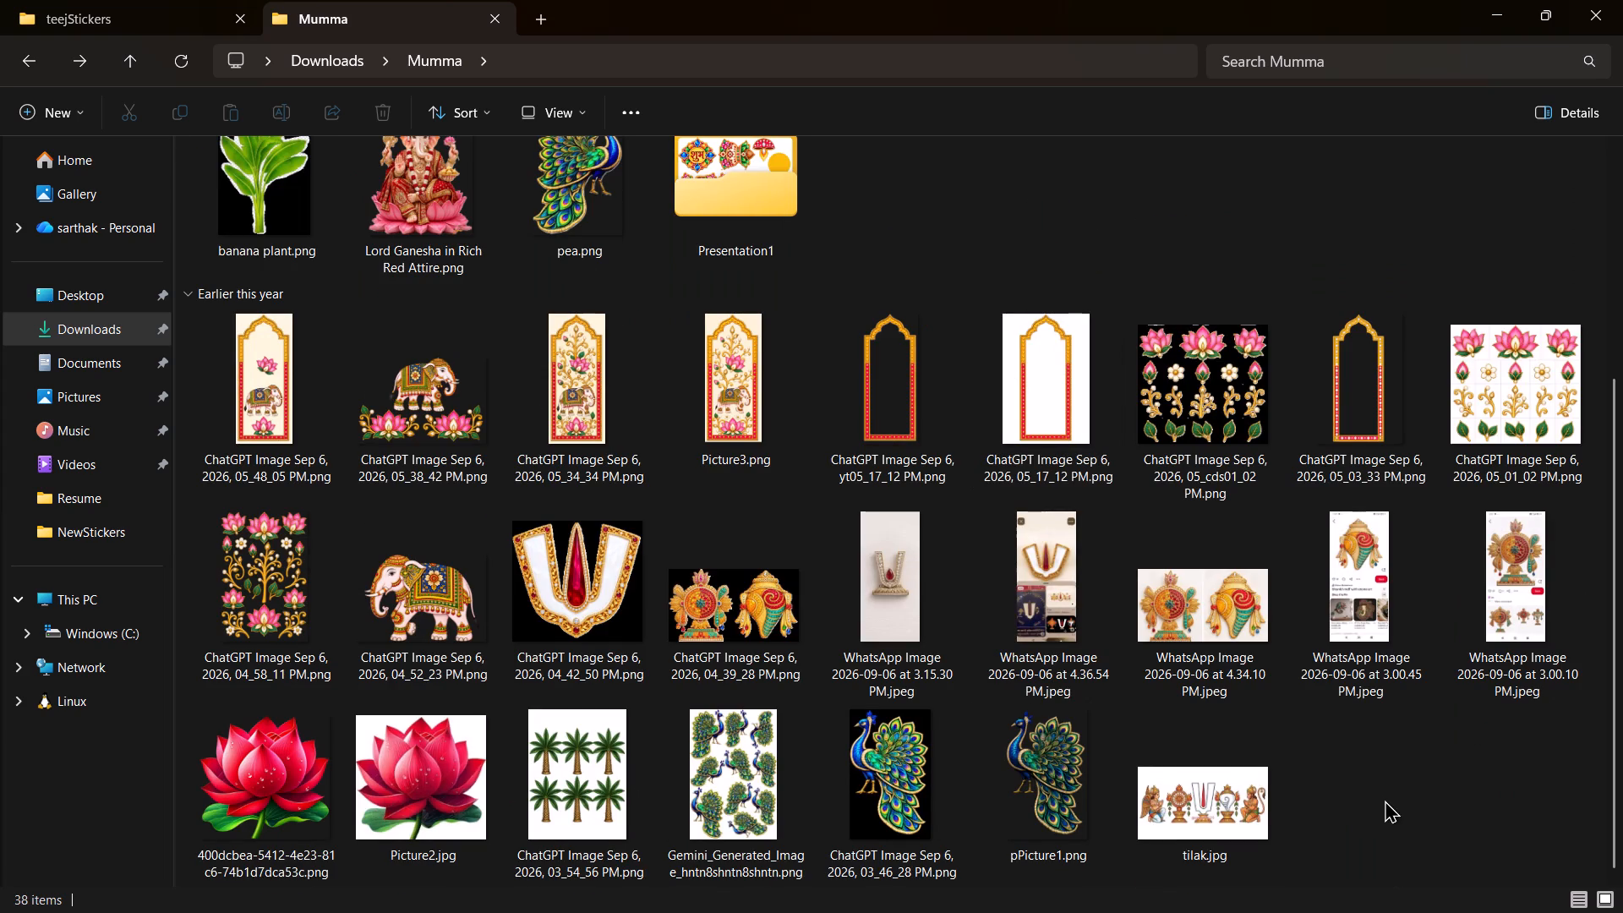
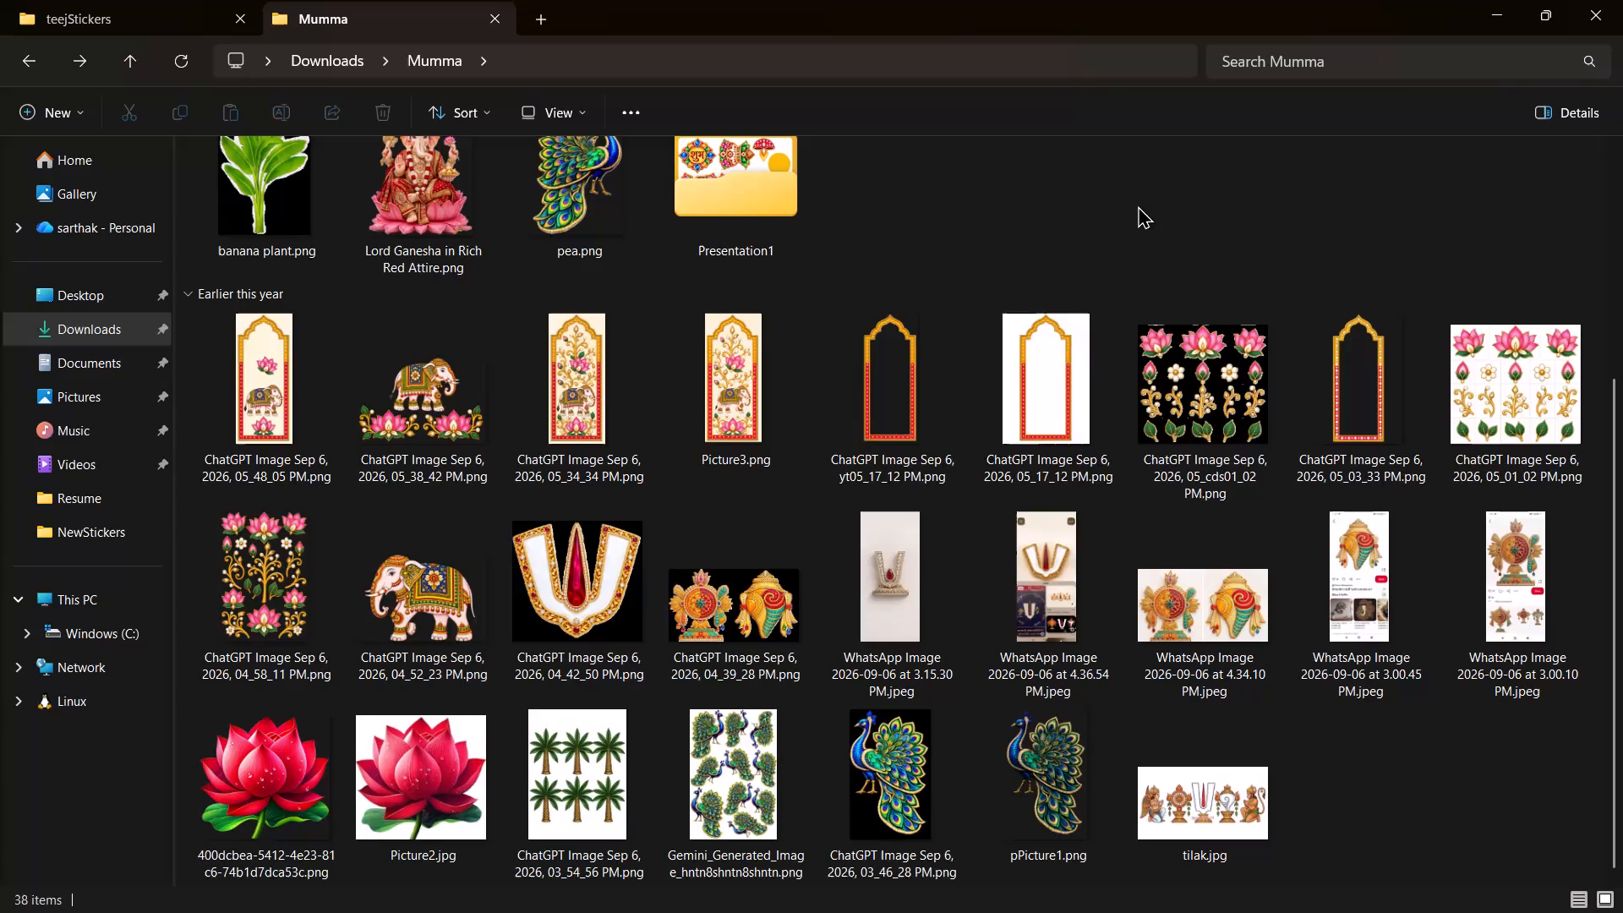
Return to the Downloads folder and examine Jeweled Lotus Emblem.png as a possible motif.
{"action": "scroll", "coordinate": [1138, 205], "scroll_direction": "up", "scroll_amount": 5}
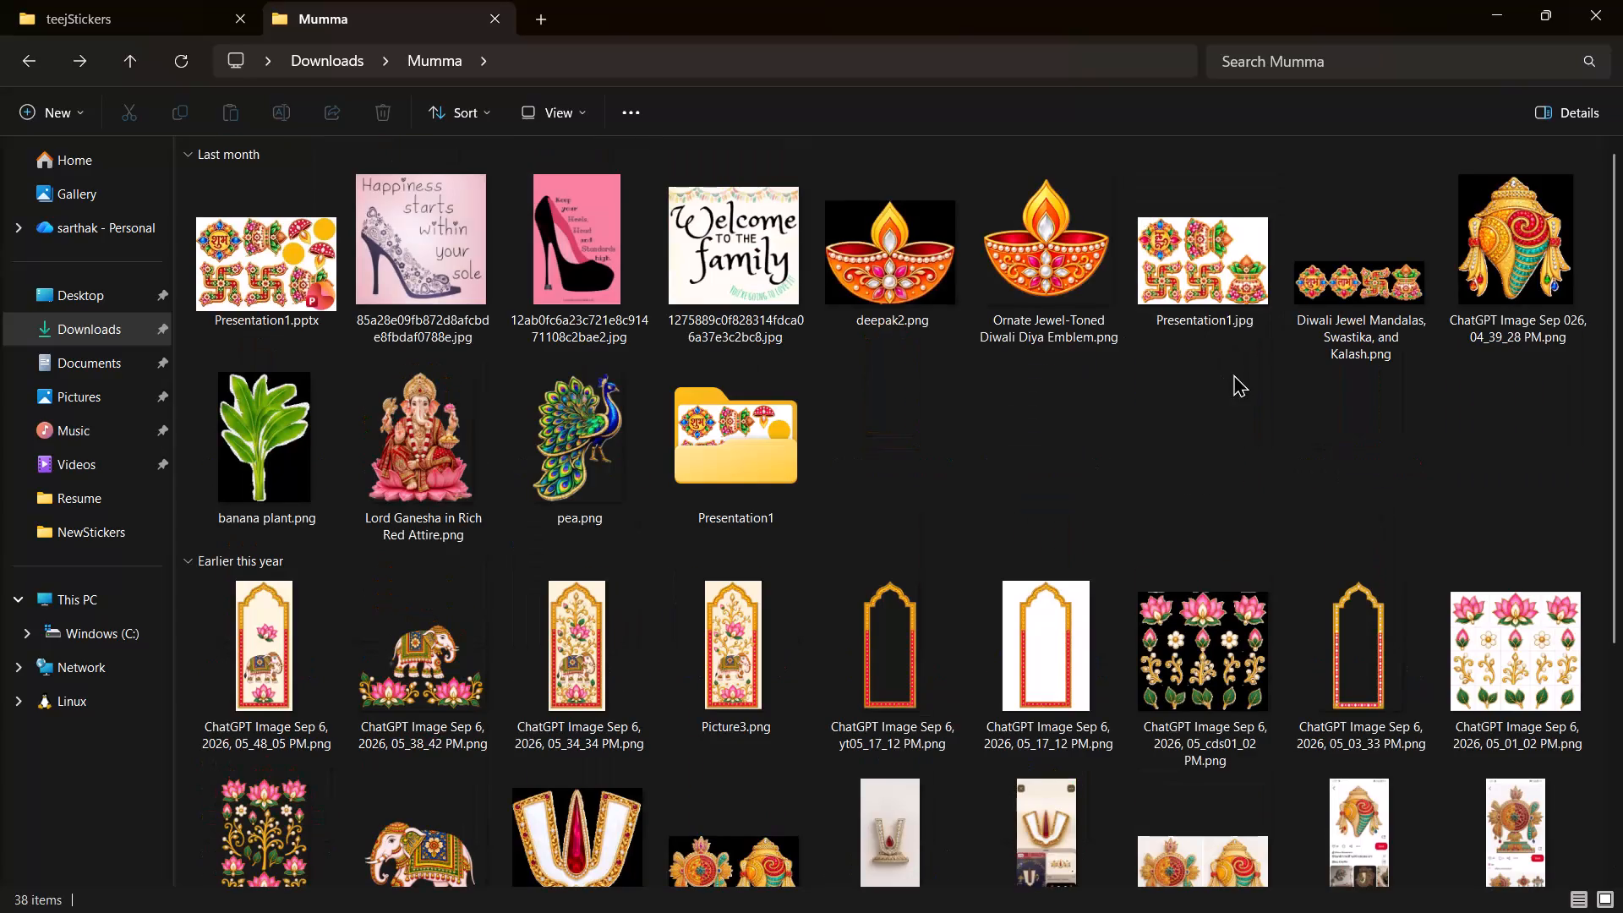
{"action": "left_click", "coordinate": [20, 52]}
{"action": "scroll", "coordinate": [1307, 456], "scroll_direction": "down", "scroll_amount": 2}
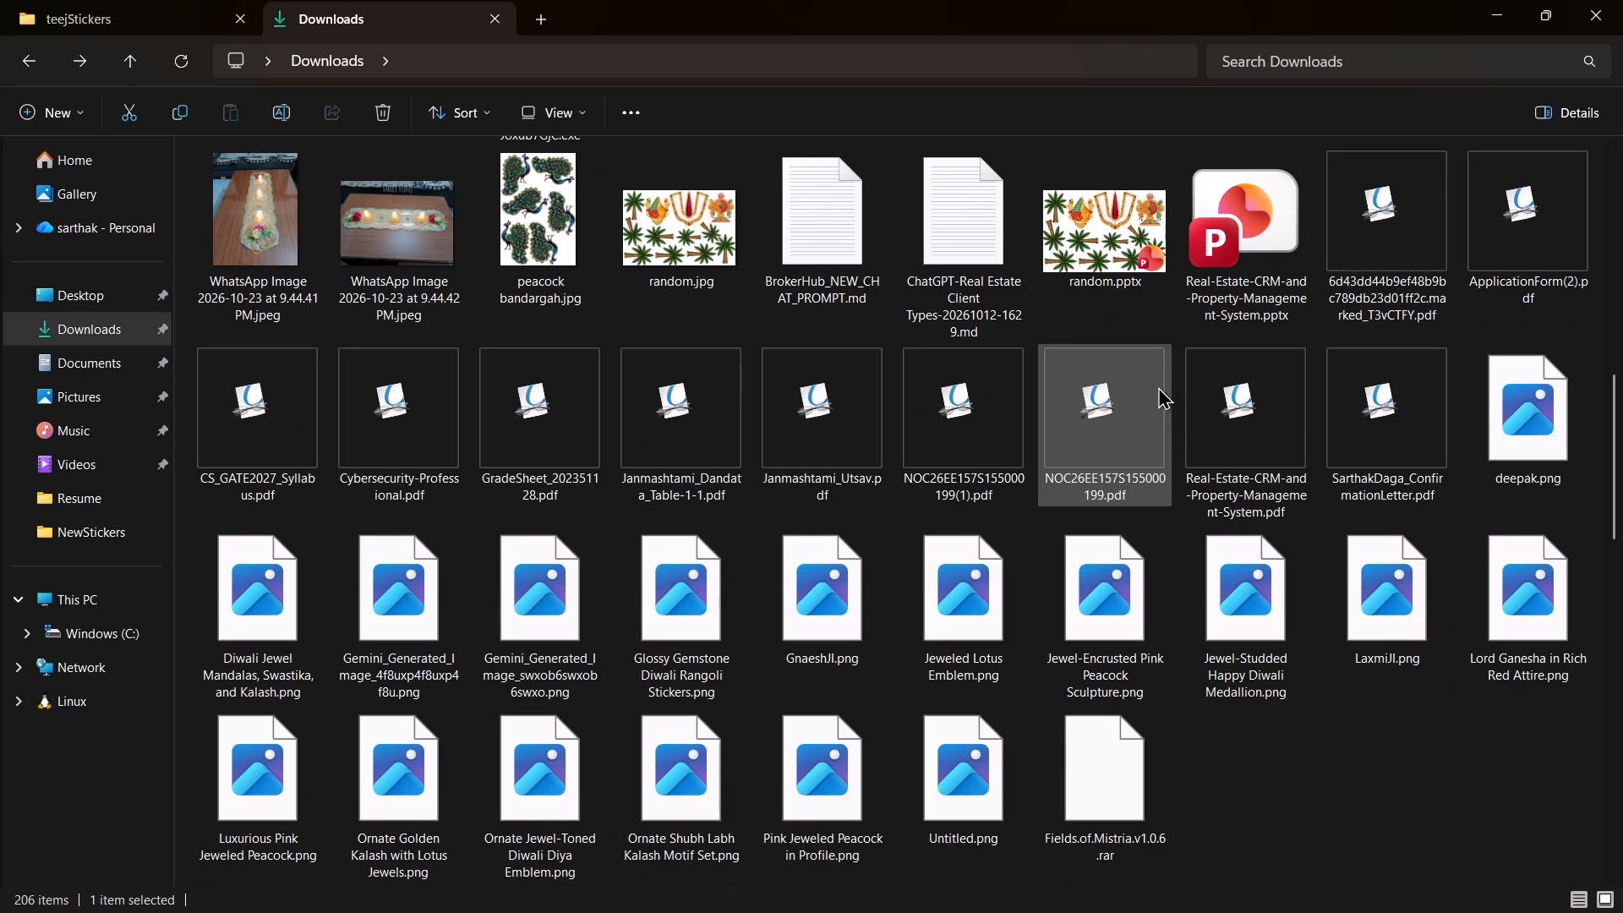
{"action": "double_click", "coordinate": [946, 589]}
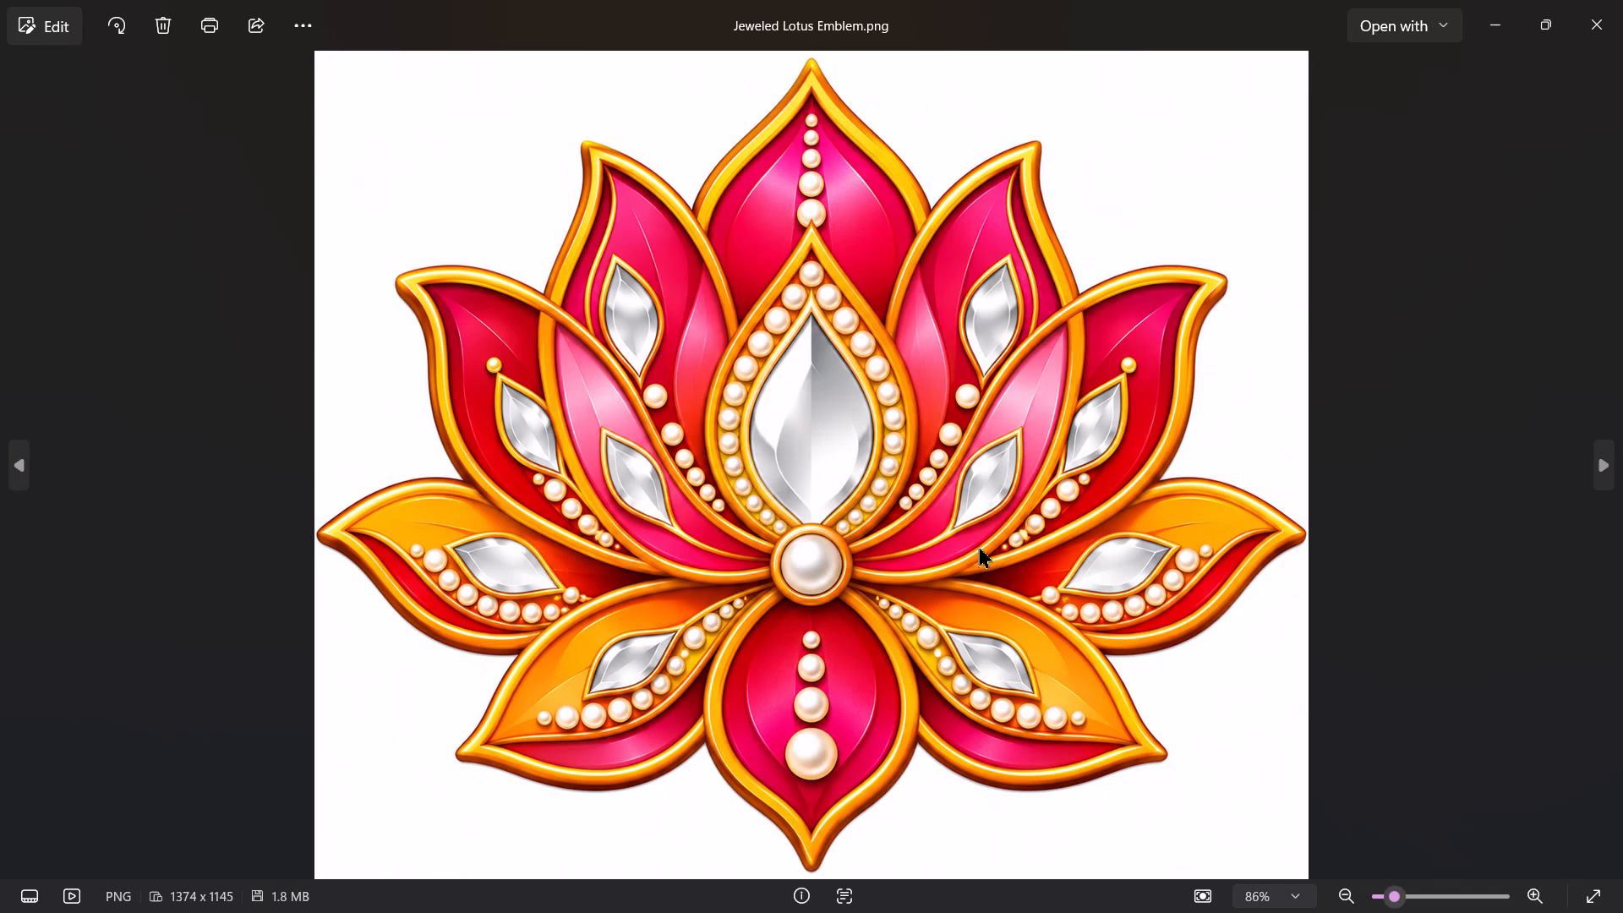
{"action": "left_click", "coordinate": [1593, 33]}
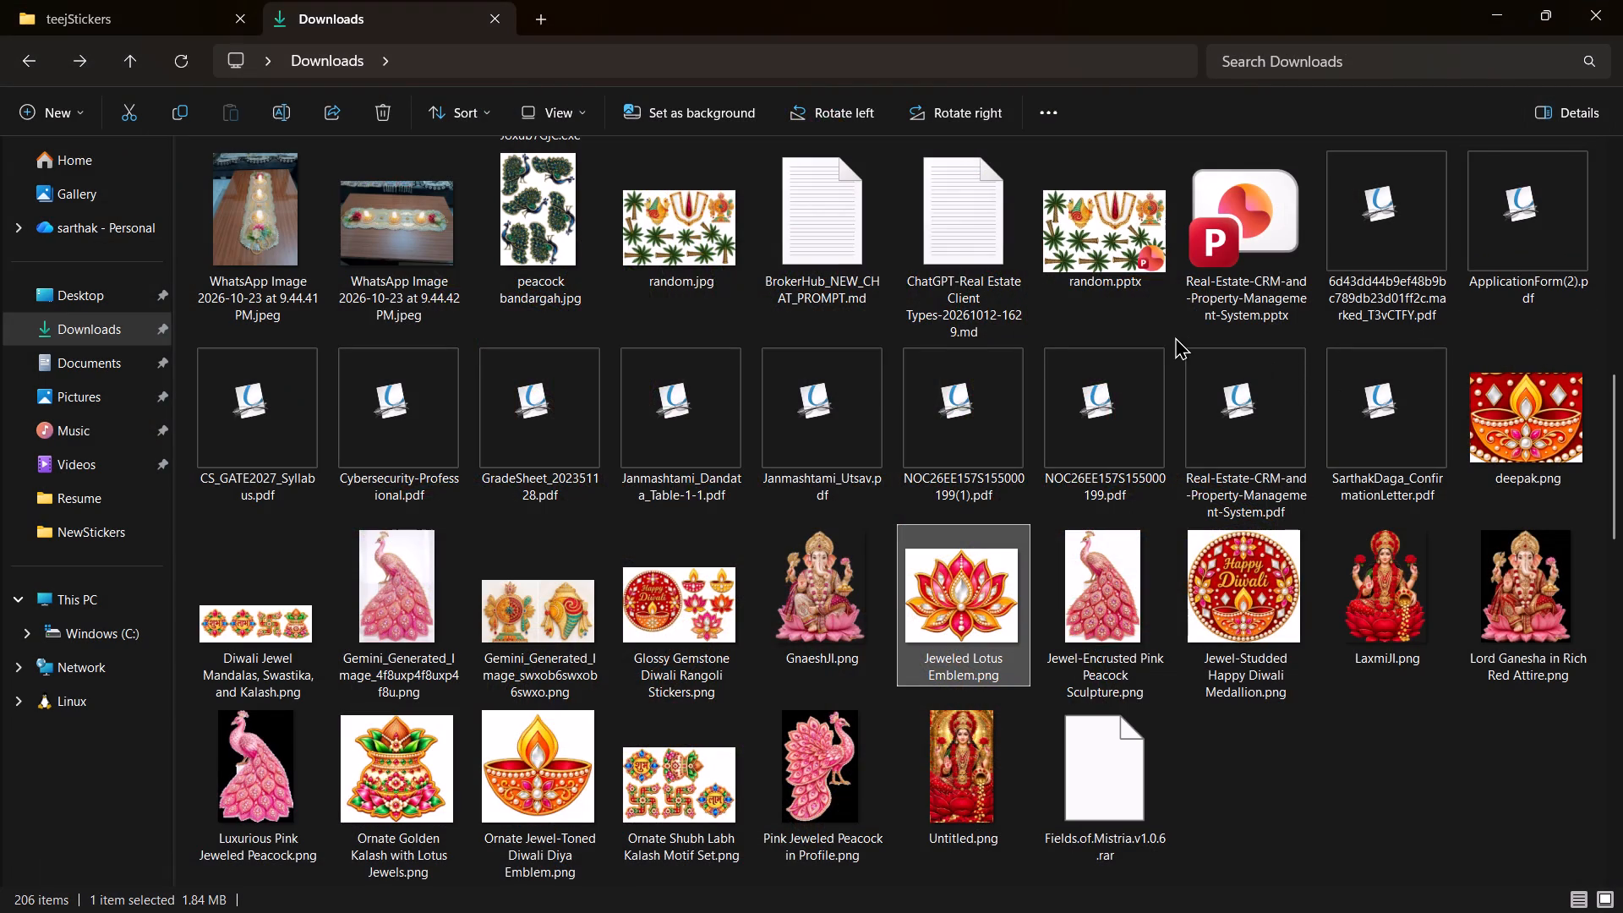
Look through the mumNew, New folder and Phone Link subfolders of Downloads for reusable sticker artwork.
{"action": "scroll", "coordinate": [1175, 336], "scroll_direction": "down", "scroll_amount": 1}
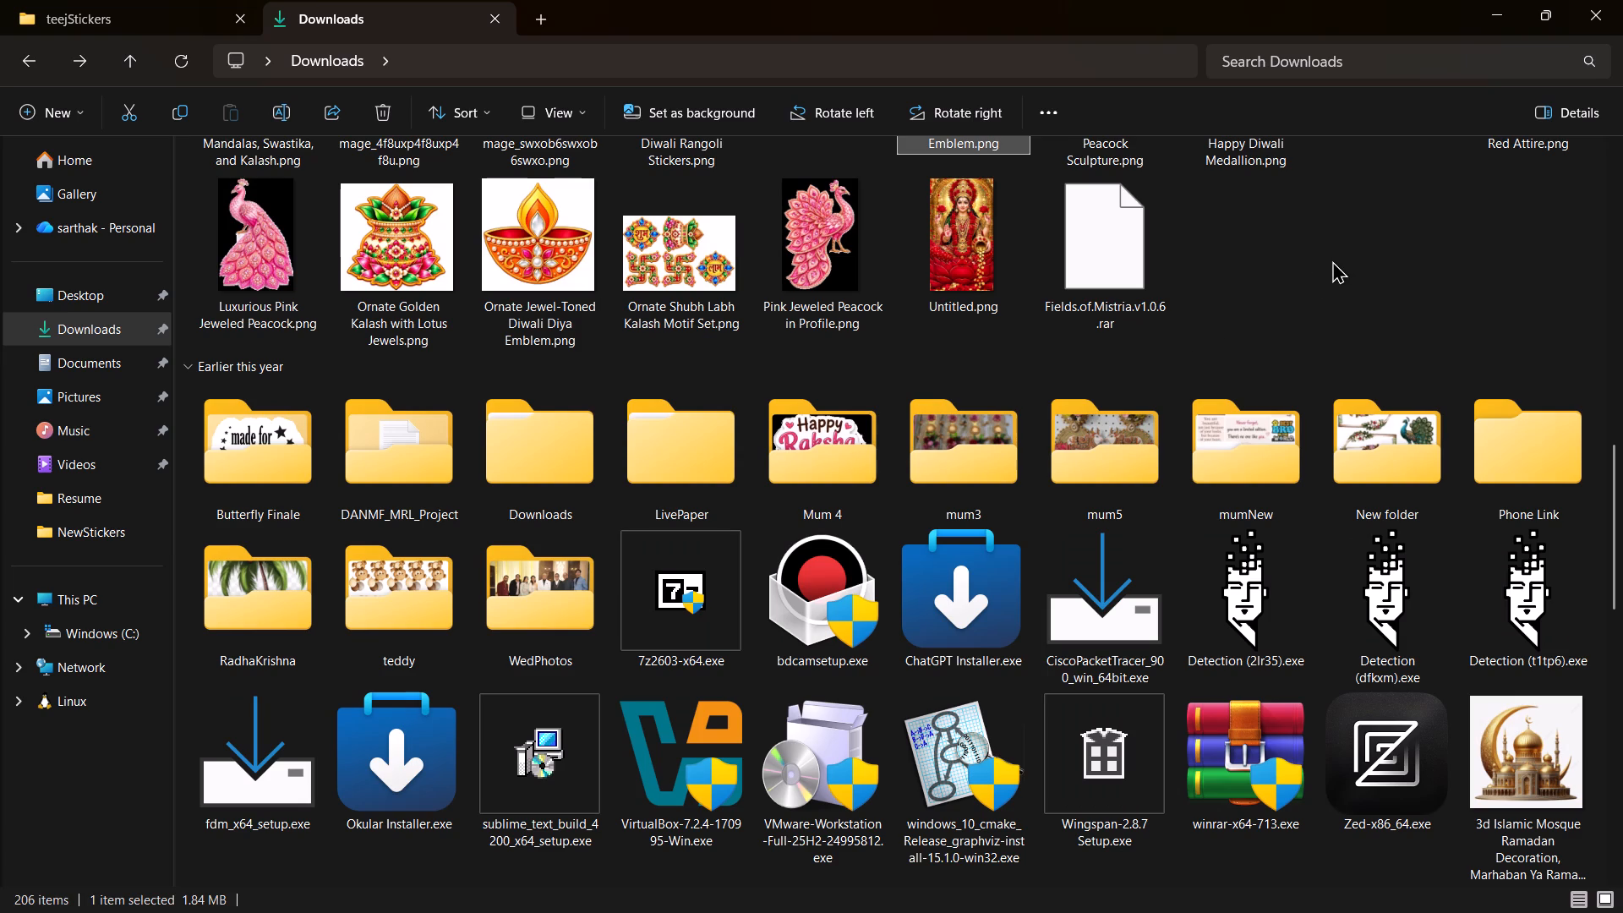
{"action": "double_click", "coordinate": [1269, 442]}
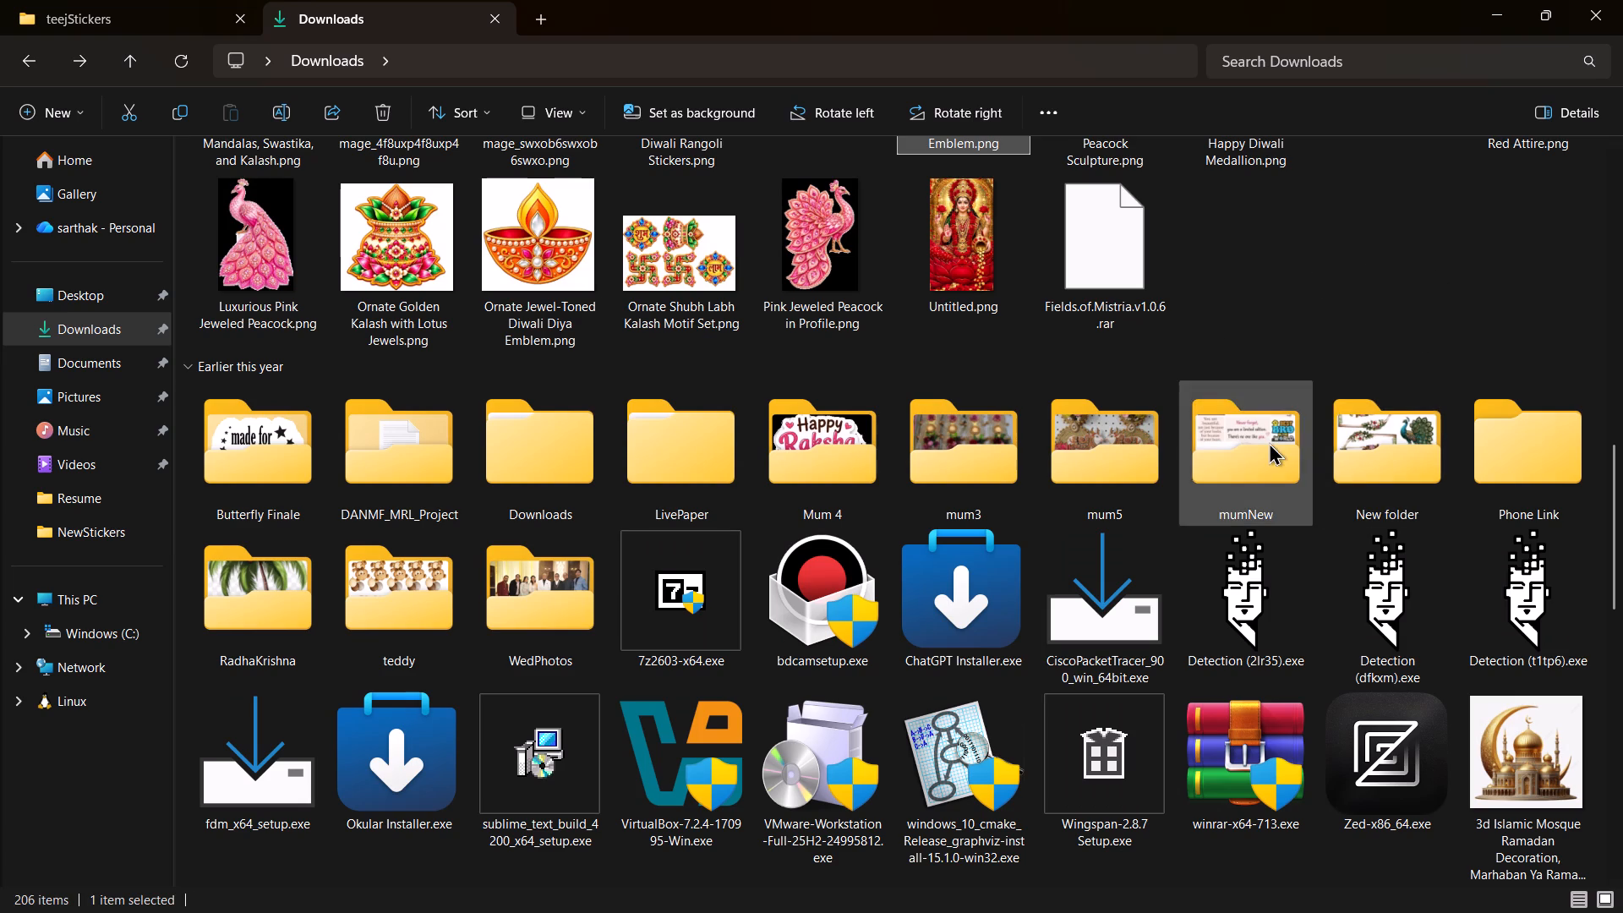
{"action": "left_click", "coordinate": [25, 52]}
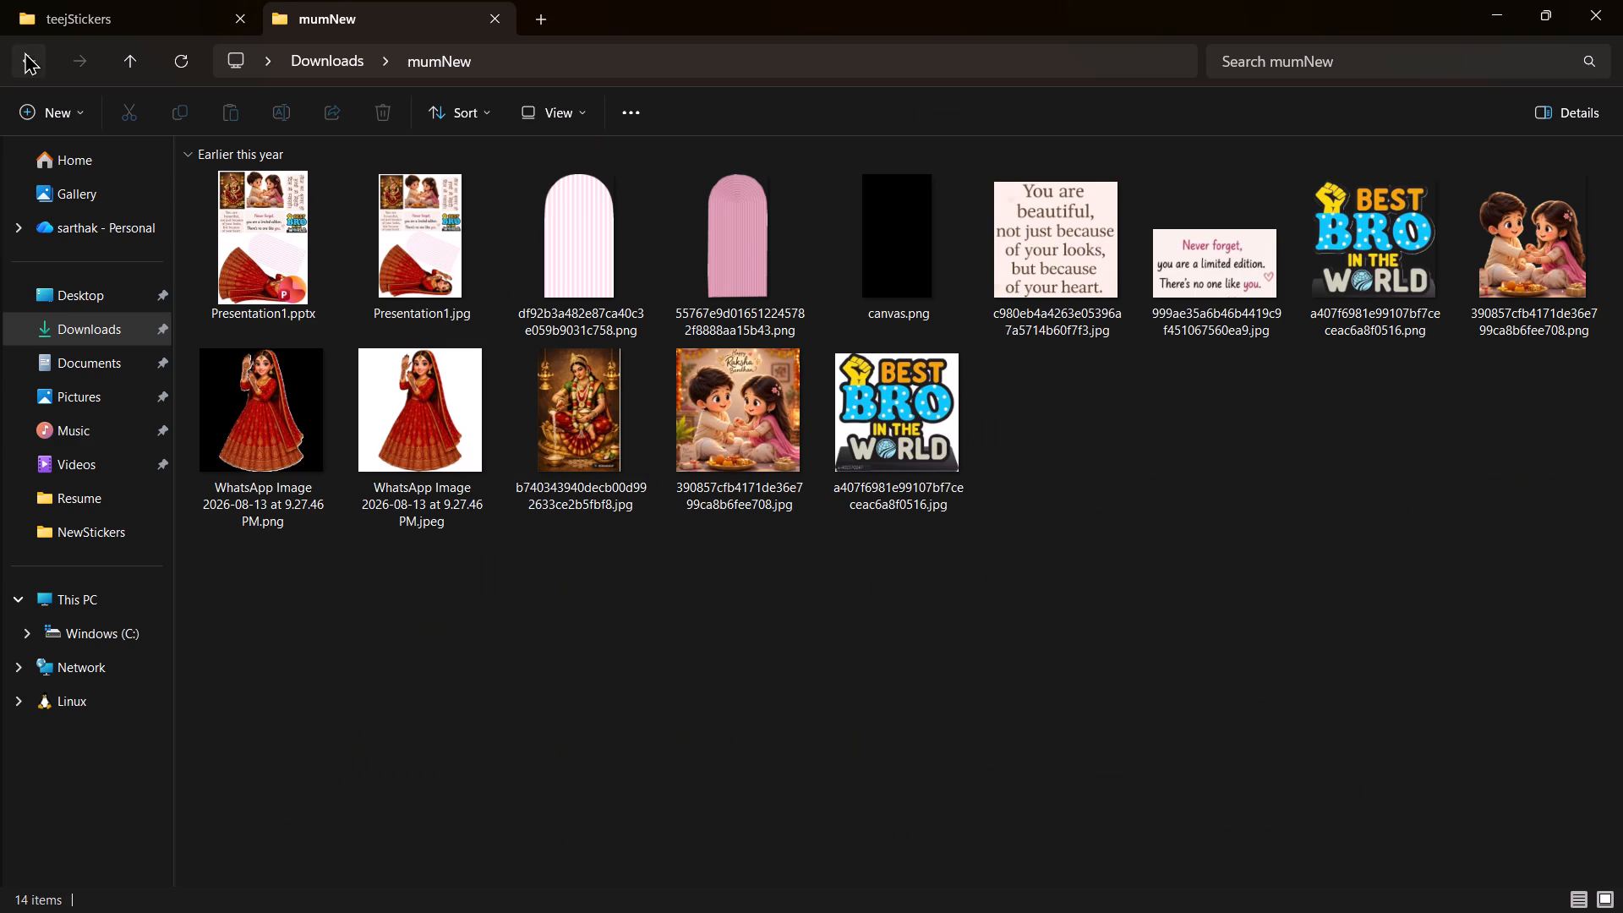
{"action": "double_click", "coordinate": [1434, 845]}
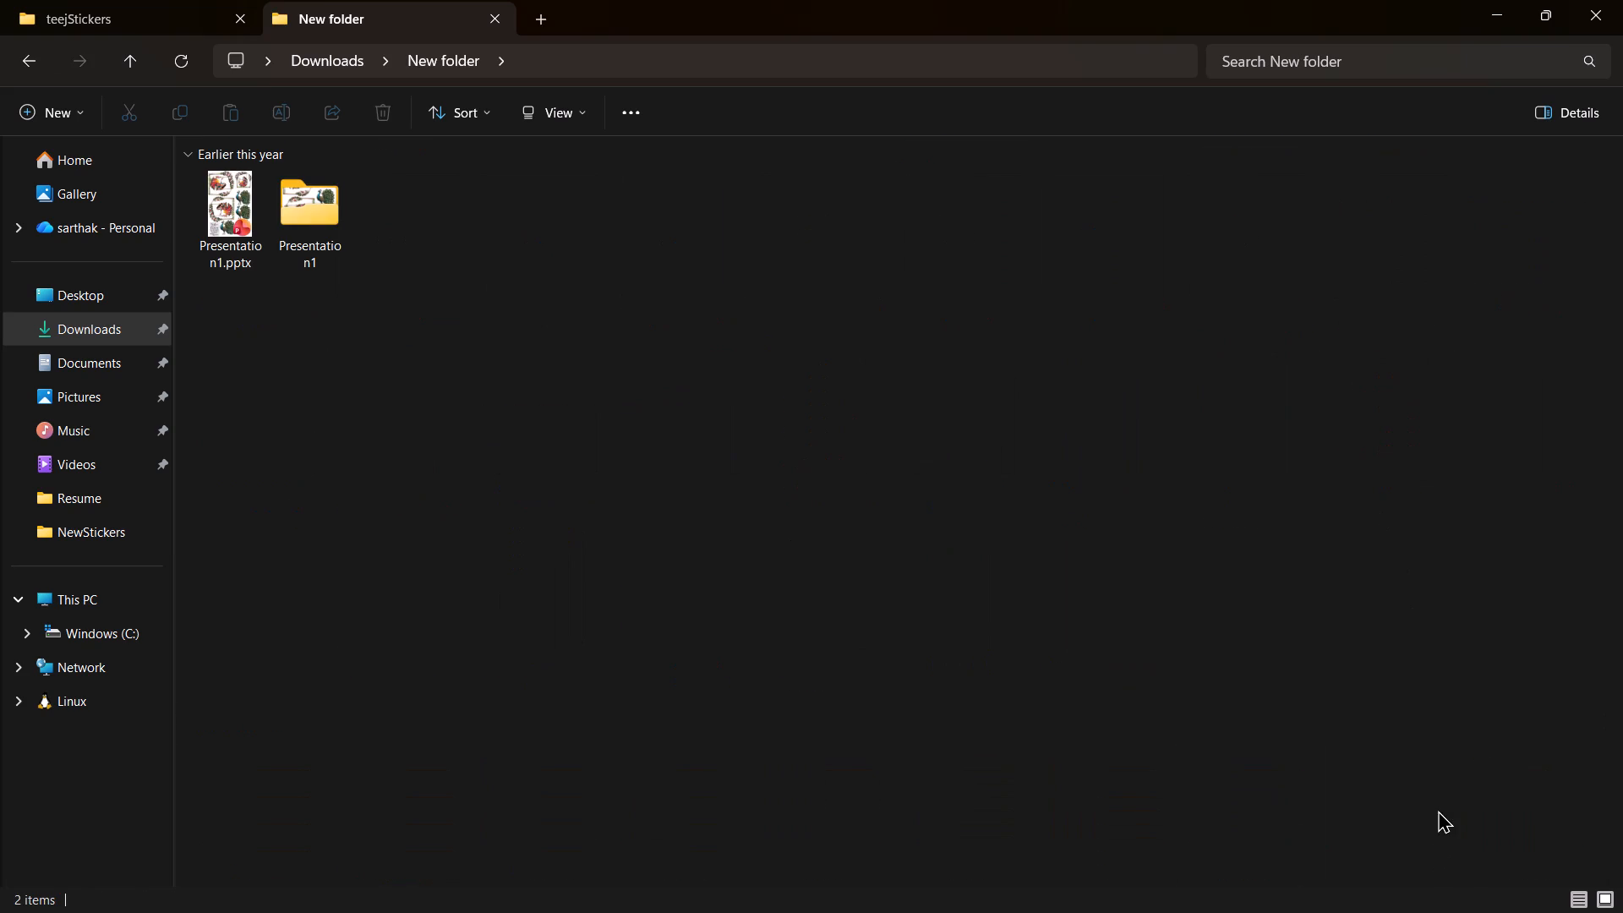
{"action": "double_click", "coordinate": [298, 212]}
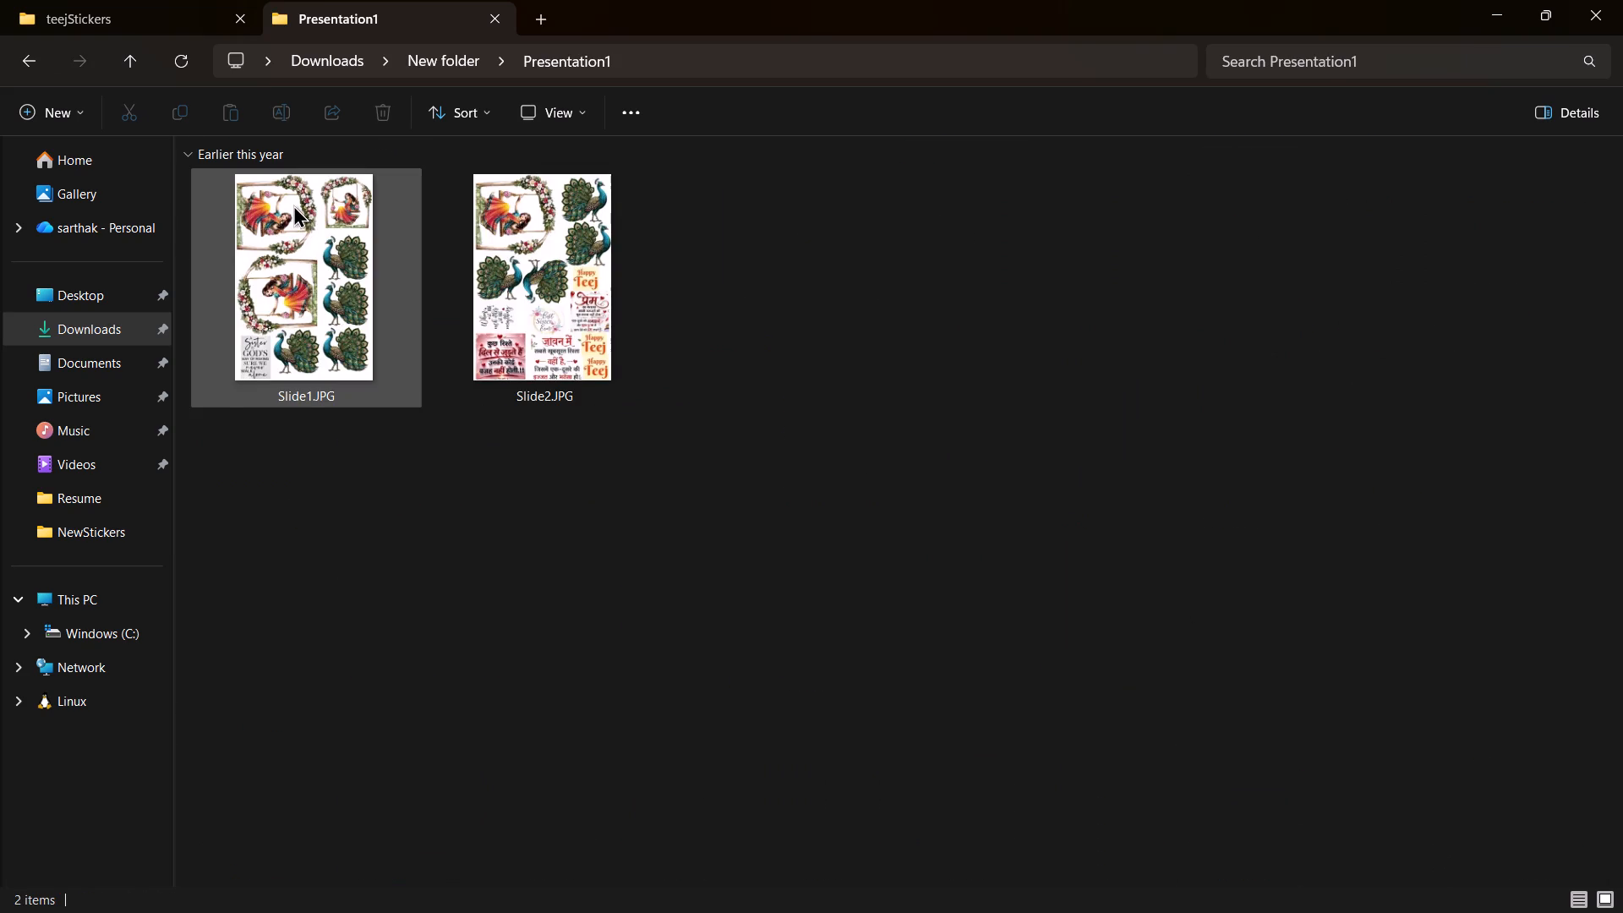
{"action": "double_click", "coordinate": [39, 52]}
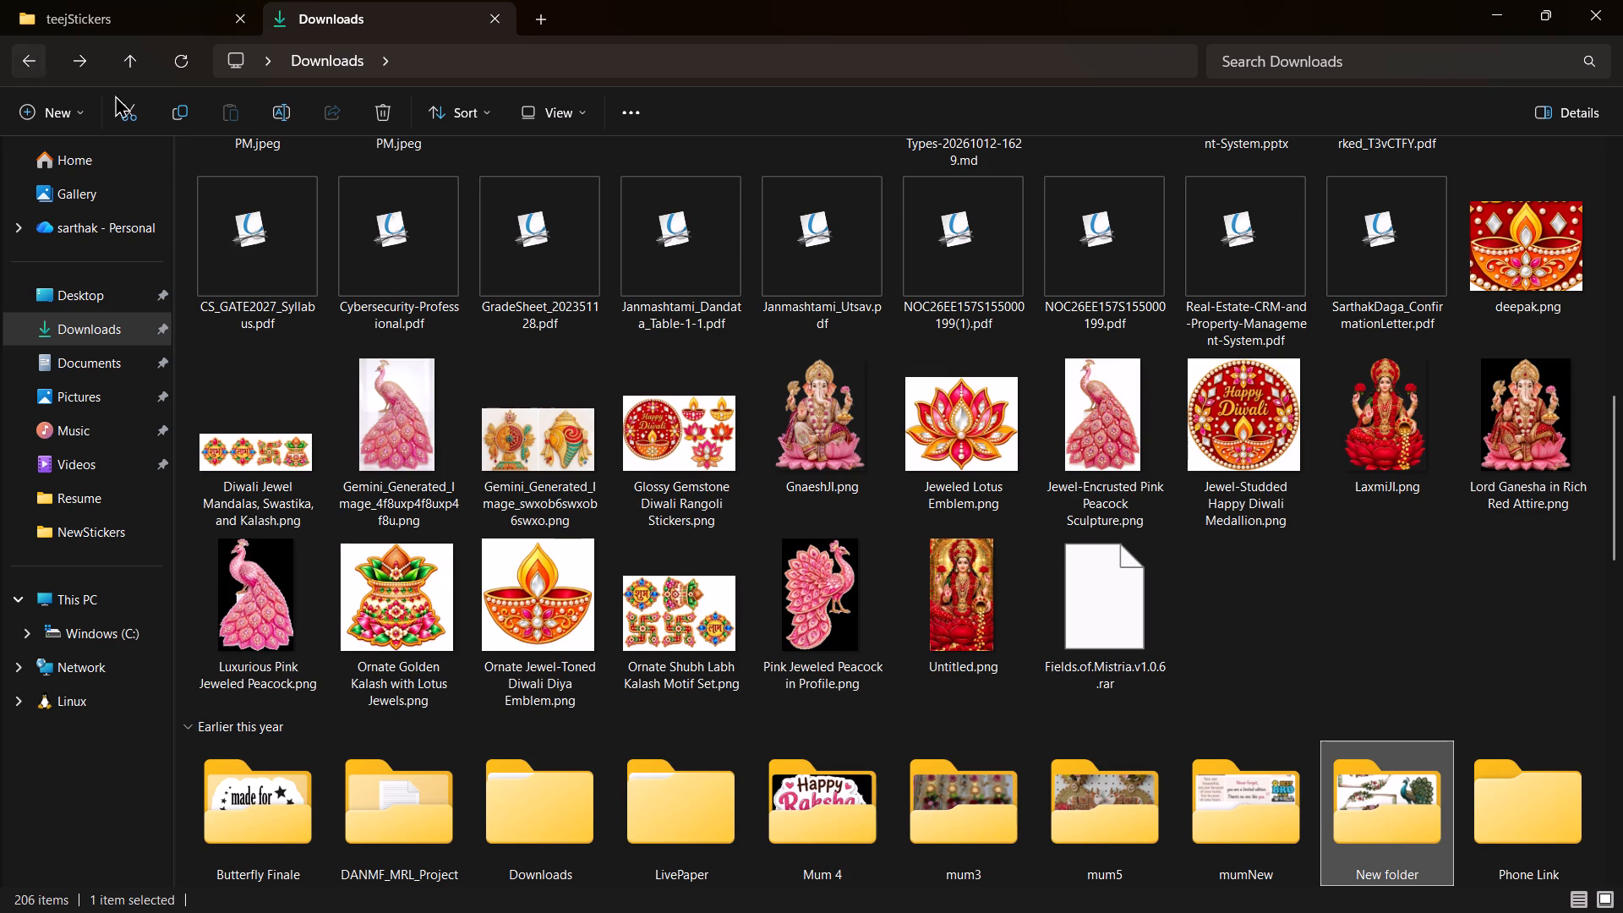
{"action": "double_click", "coordinate": [1523, 808]}
{"action": "left_click", "coordinate": [54, 53]}
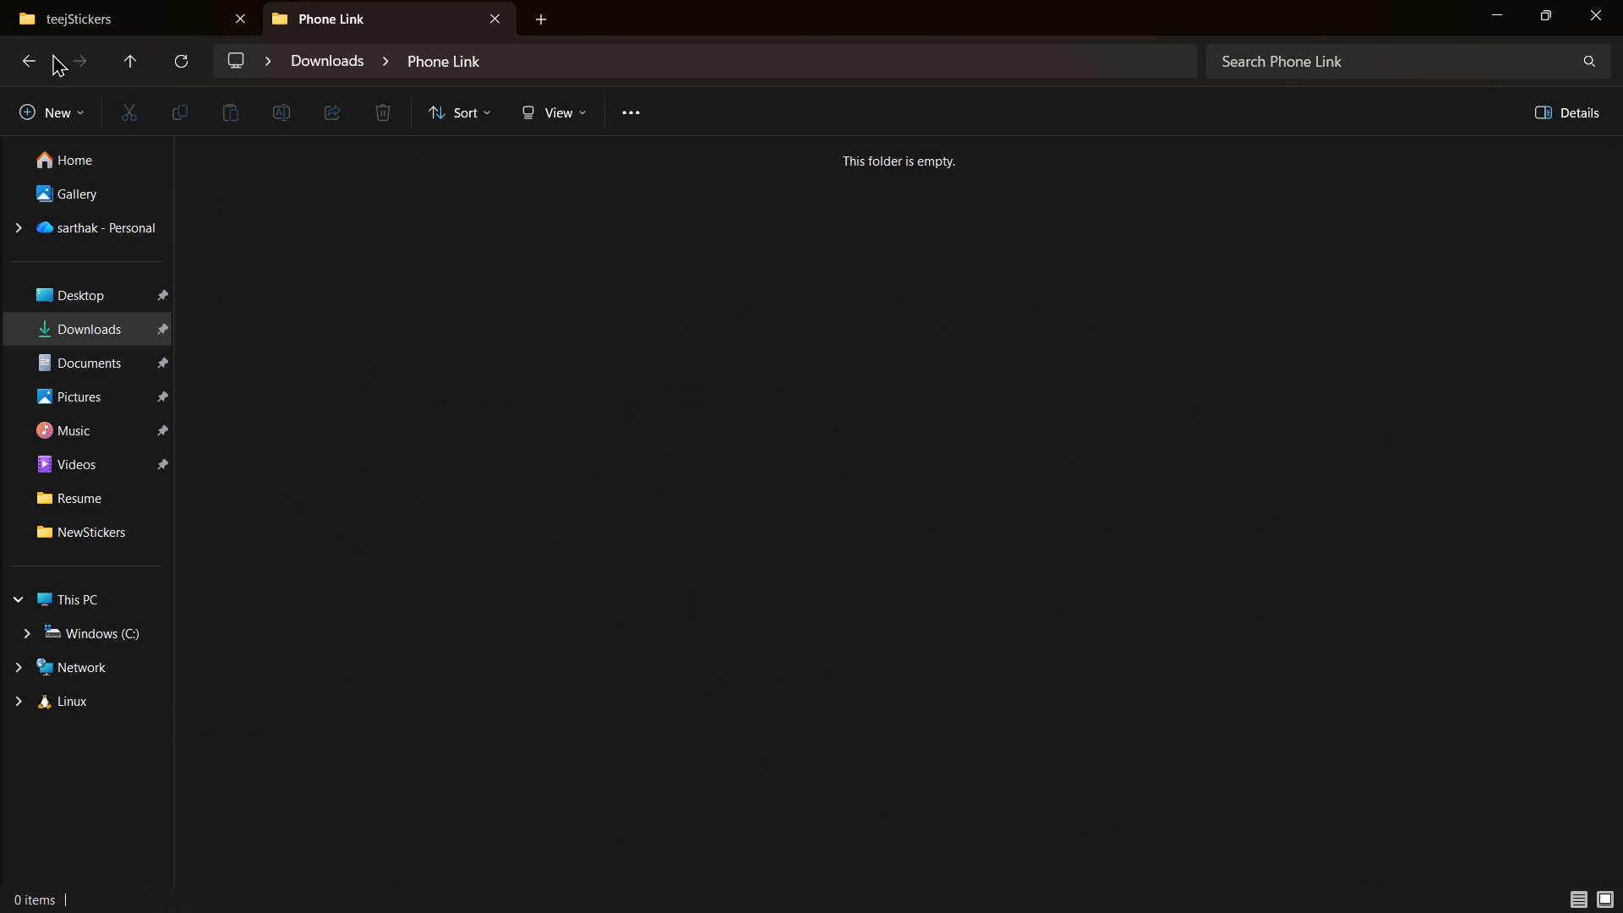
{"action": "left_click", "coordinate": [36, 55]}
Recheck the mumNew subfolder and look through the mum5 subfolder of Downloads for suitable motifs.
{"action": "scroll", "coordinate": [1536, 501], "scroll_direction": "down", "scroll_amount": 1}
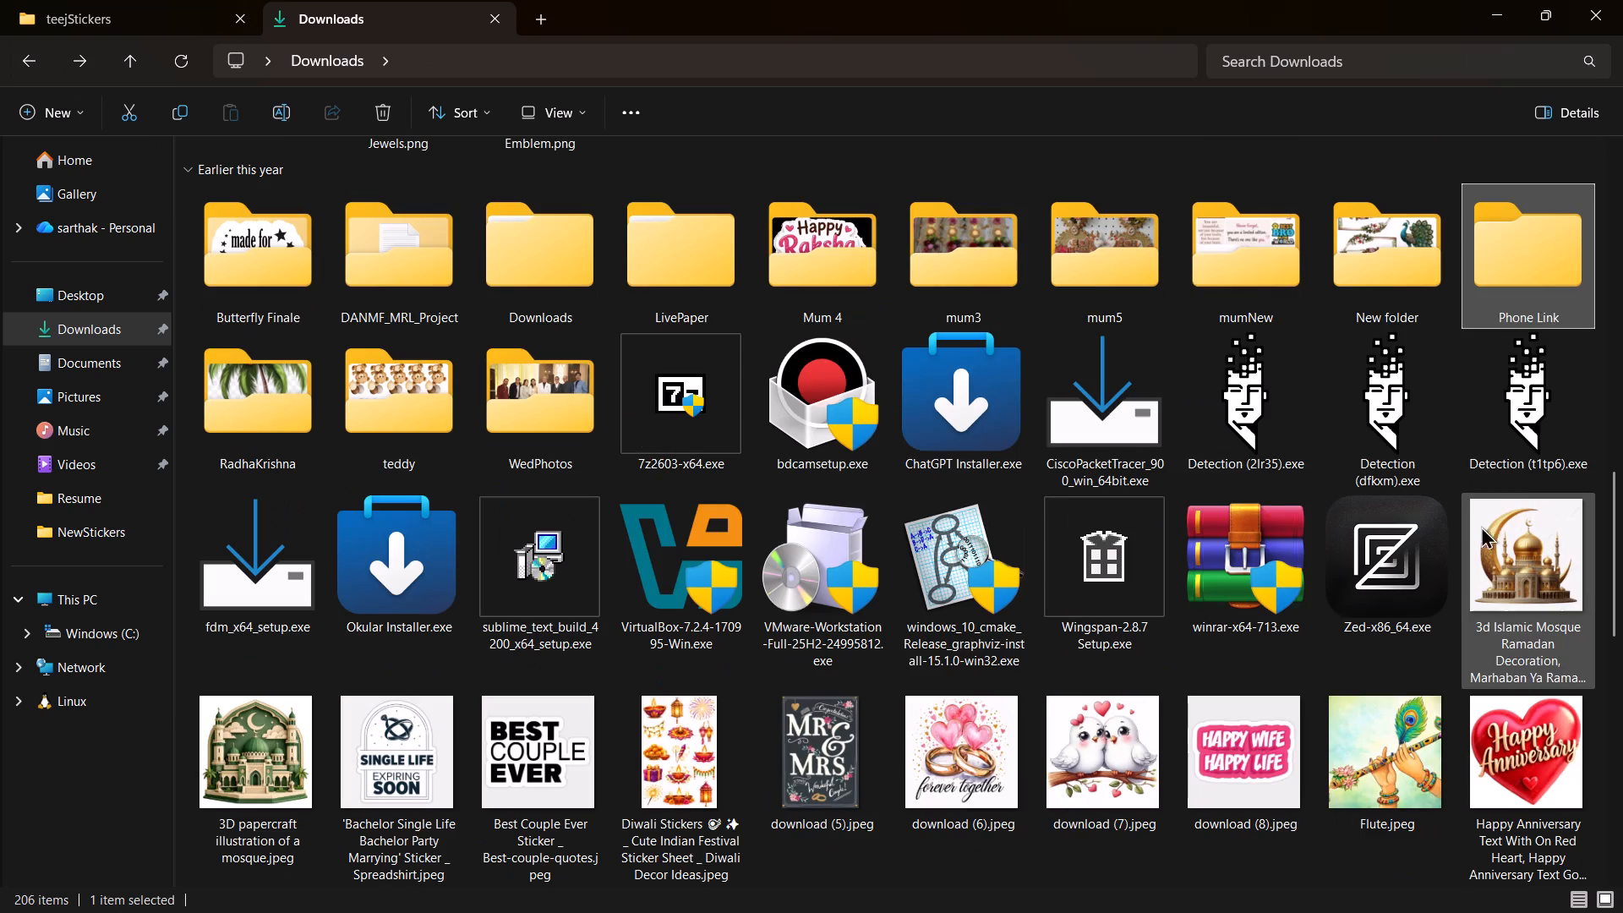
{"action": "double_click", "coordinate": [1234, 301]}
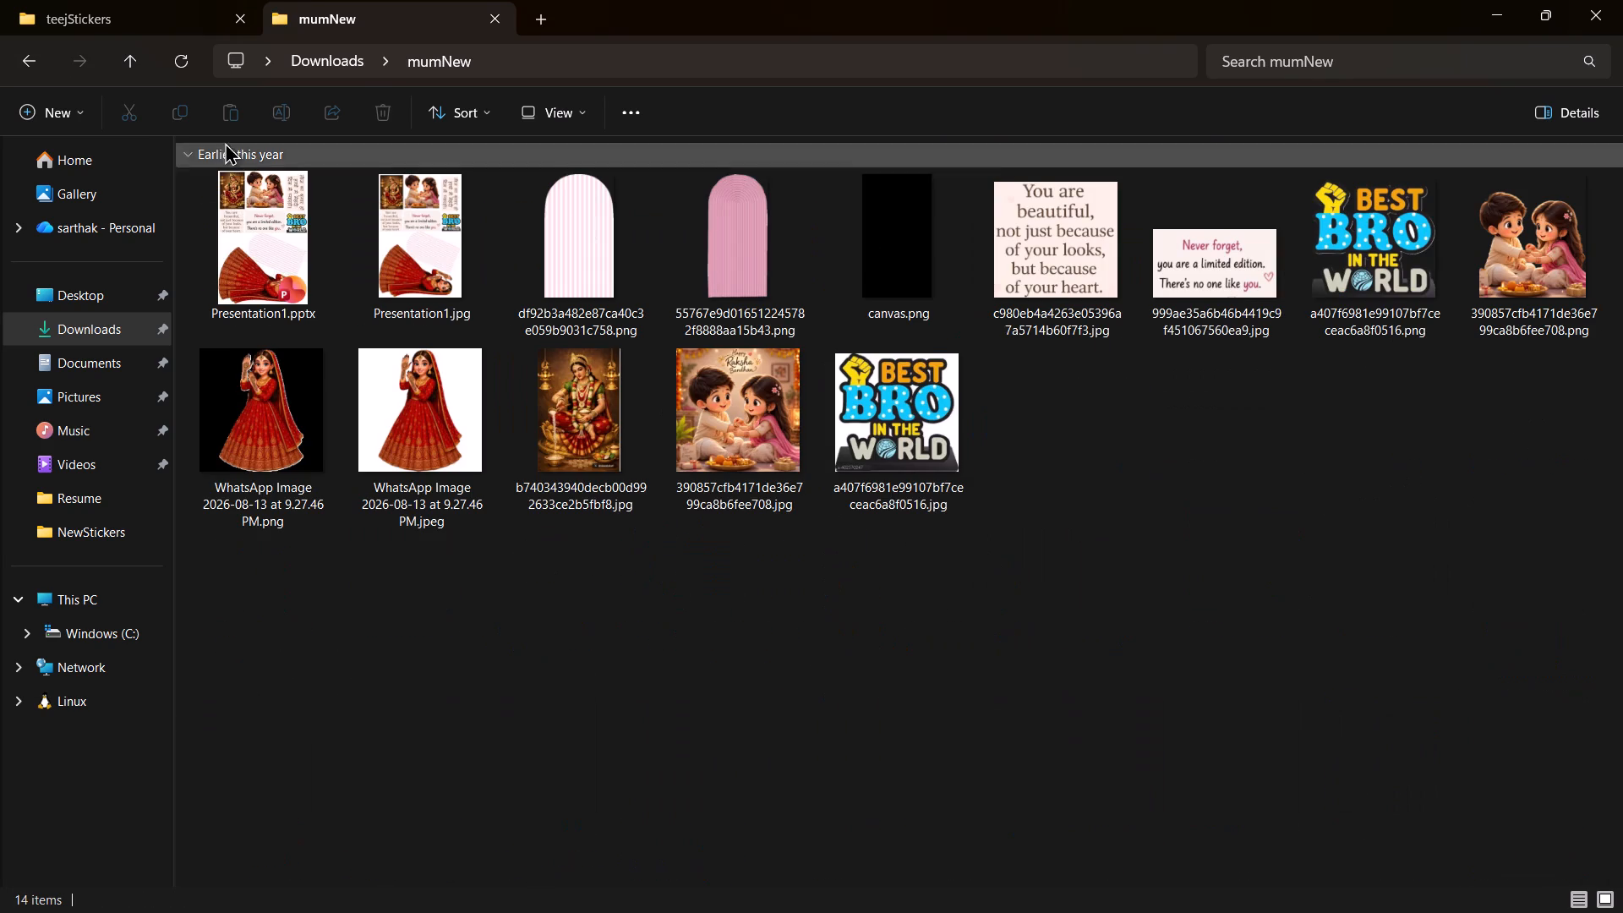
{"action": "left_click", "coordinate": [0, 54]}
{"action": "left_click", "coordinate": [24, 58]}
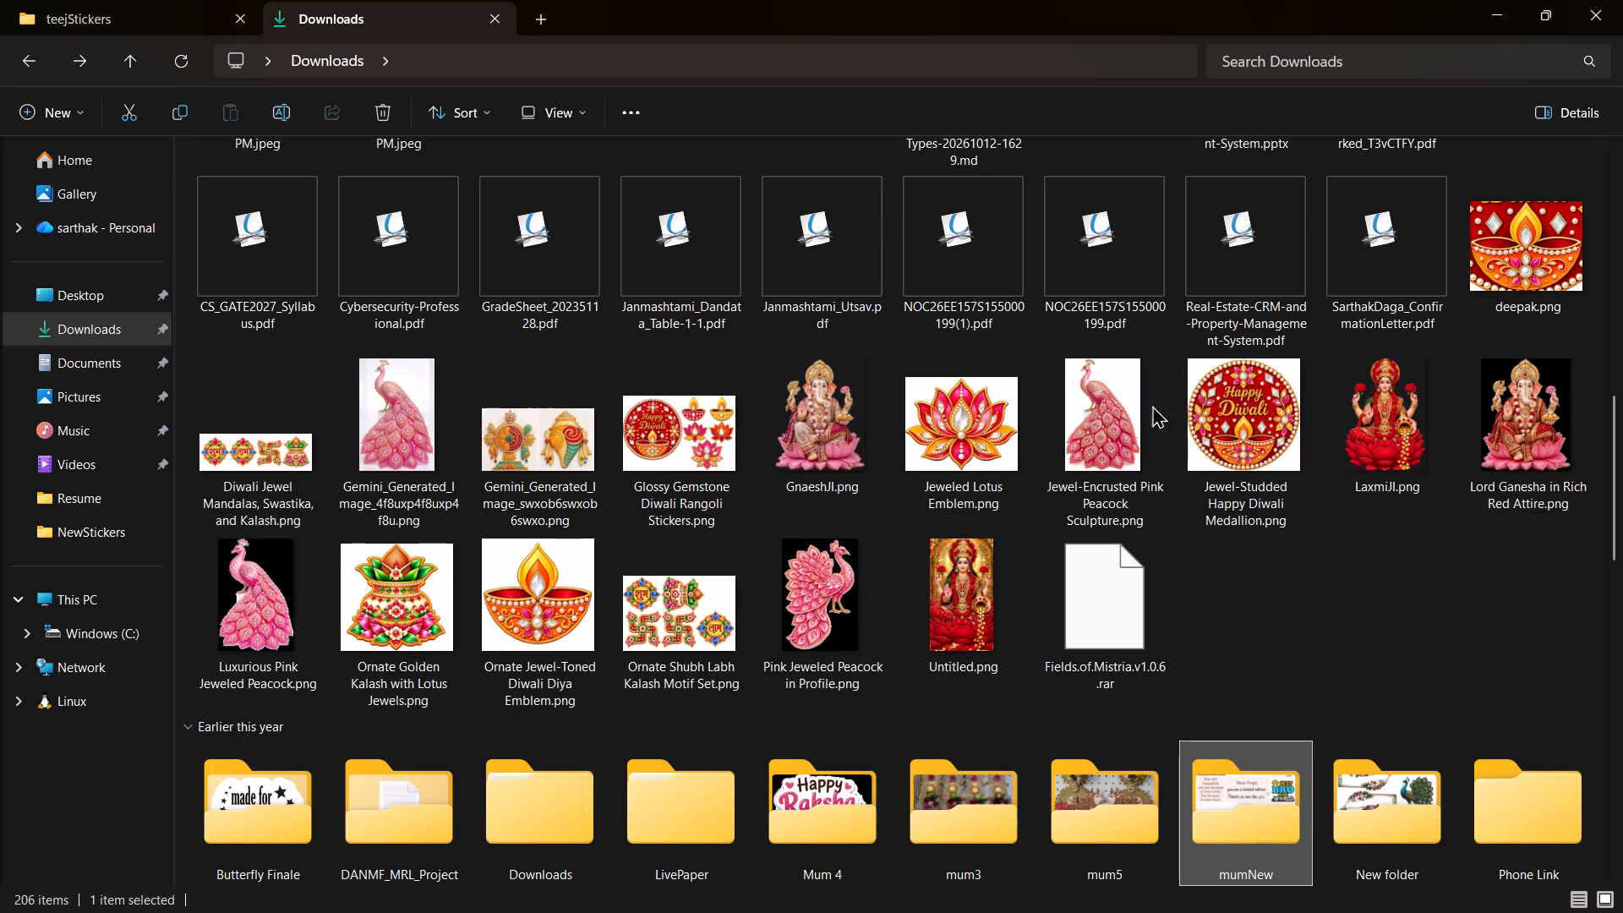
{"action": "scroll", "coordinate": [1233, 361], "scroll_direction": "up", "scroll_amount": 1}
{"action": "scroll", "coordinate": [1233, 364], "scroll_direction": "down", "scroll_amount": 2}
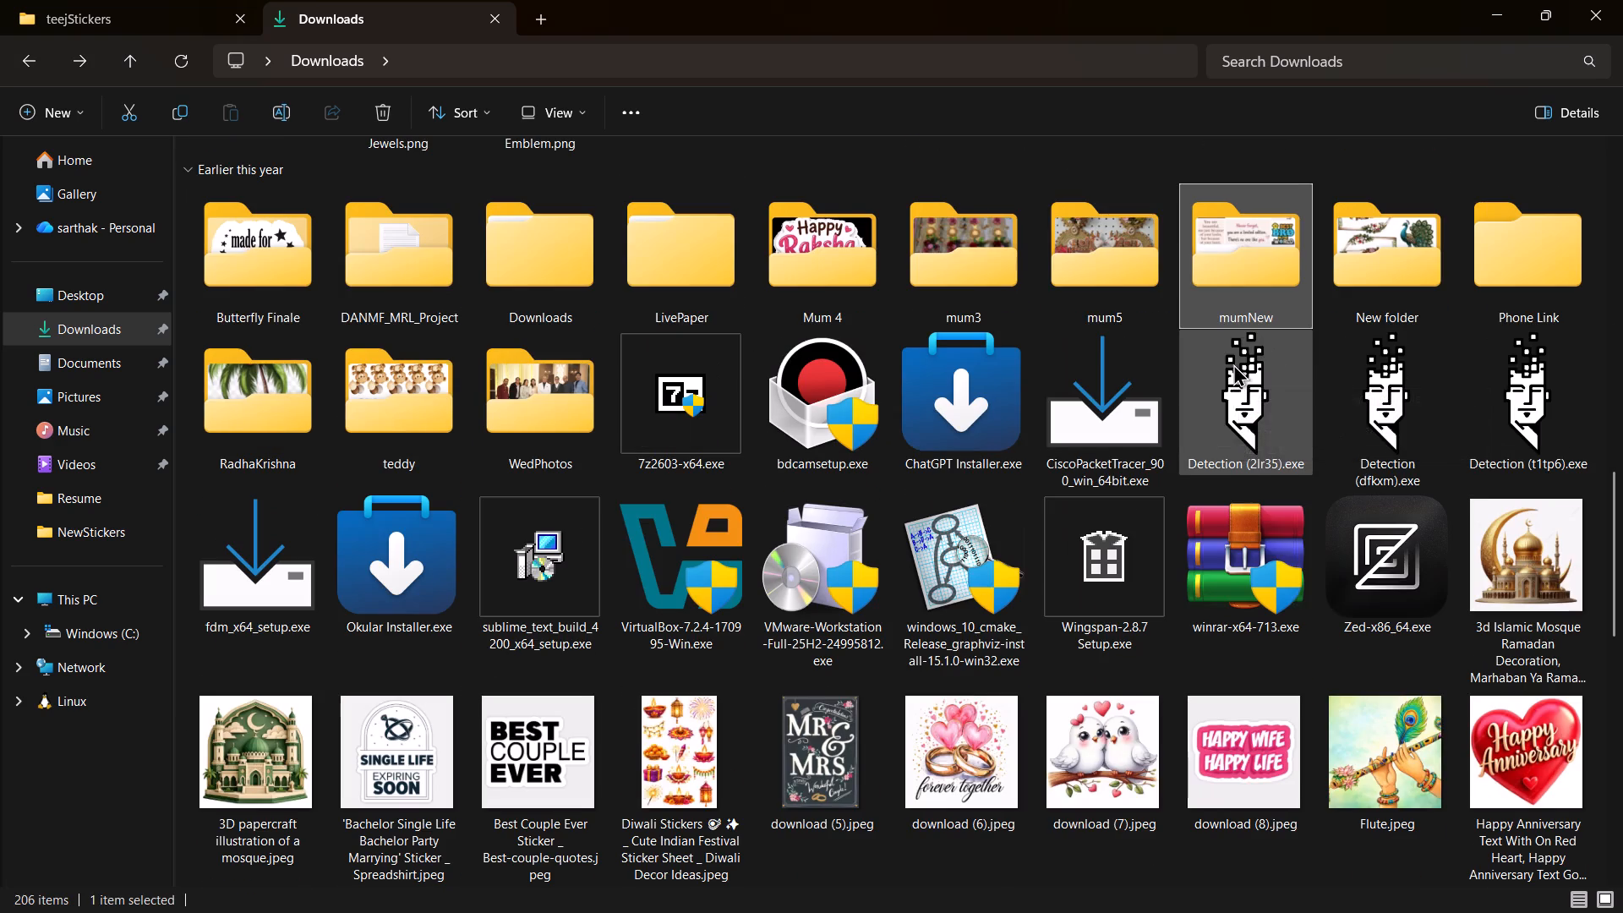
{"action": "double_click", "coordinate": [1102, 262]}
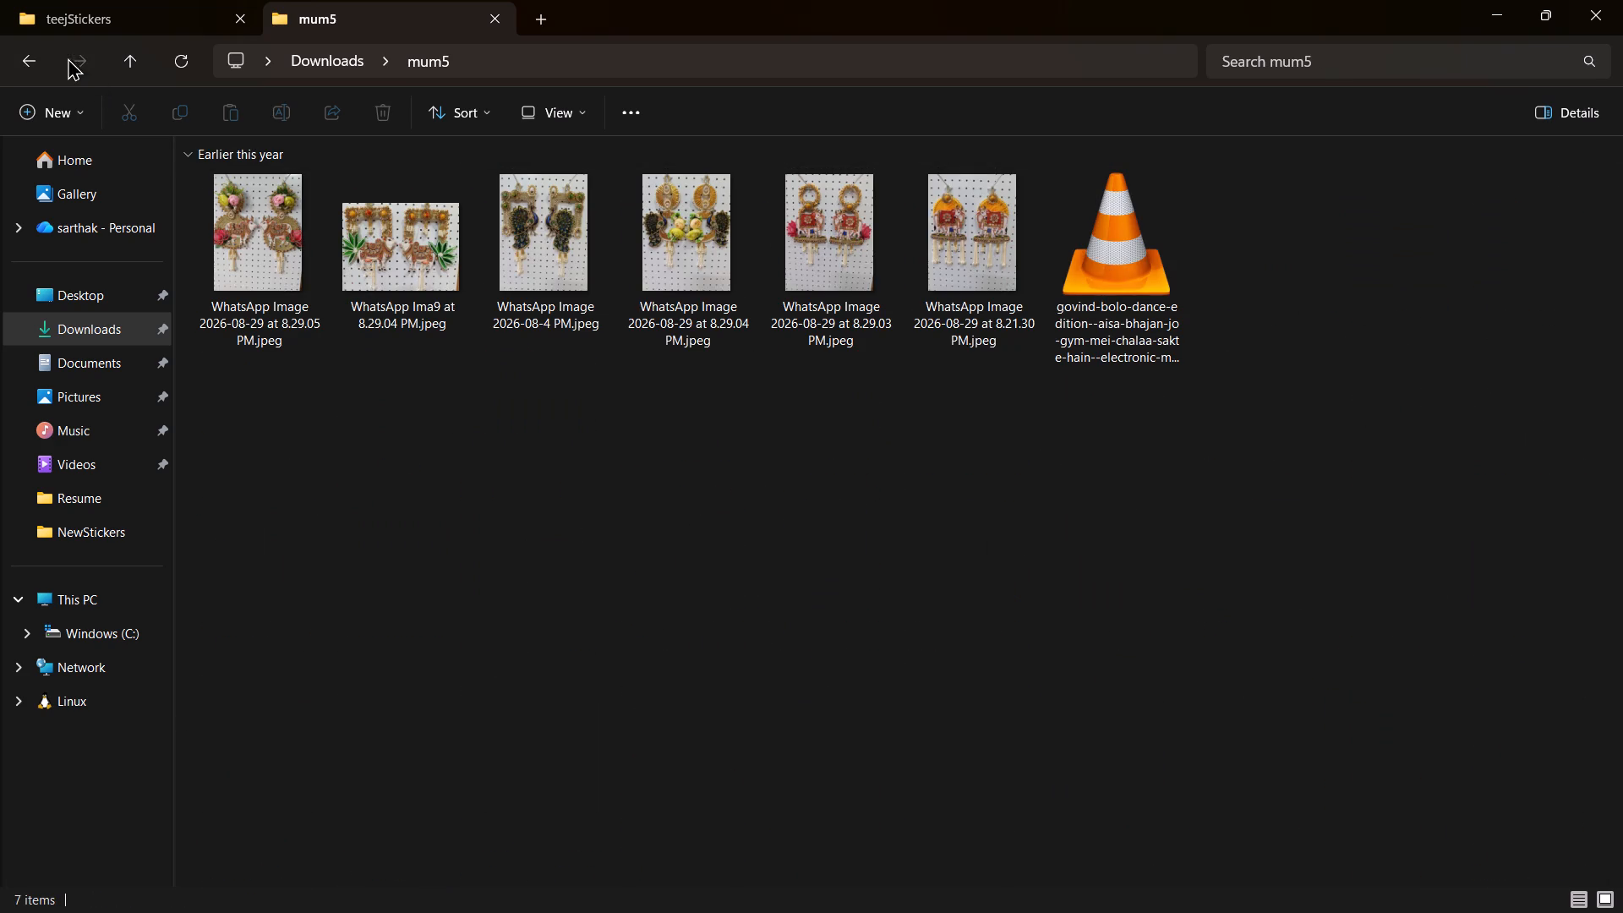
{"action": "left_click", "coordinate": [30, 53]}
Switch back to the PowerPoint sticker sheet and delete the fourth red lotus that overruns the slide's right edge.
{"action": "key", "text": "alt+Tab"}
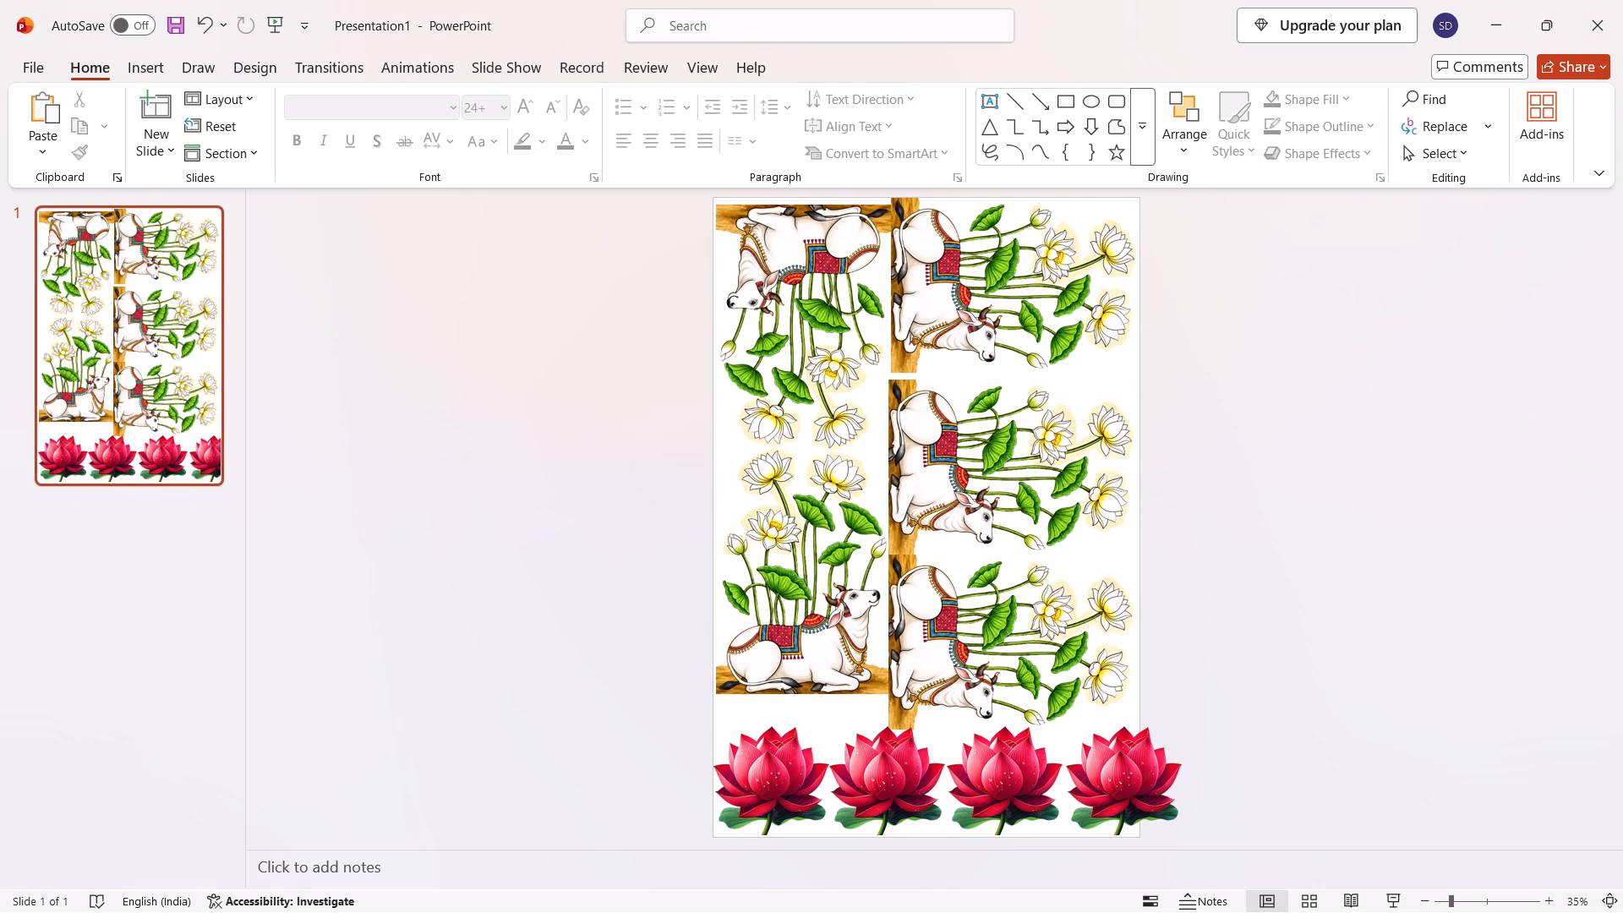
{"action": "left_click", "coordinate": [1132, 791]}
{"action": "left_click_drag", "start_coordinate": [1130, 776], "coordinate": [1329, 751]}
{"action": "key", "text": "Delete"}
Shift the second and third lotuses towards the slide's right edge and enlarge the first lotus to fill the freed gap.
{"action": "left_click_drag", "start_coordinate": [998, 777], "coordinate": [1064, 774]}
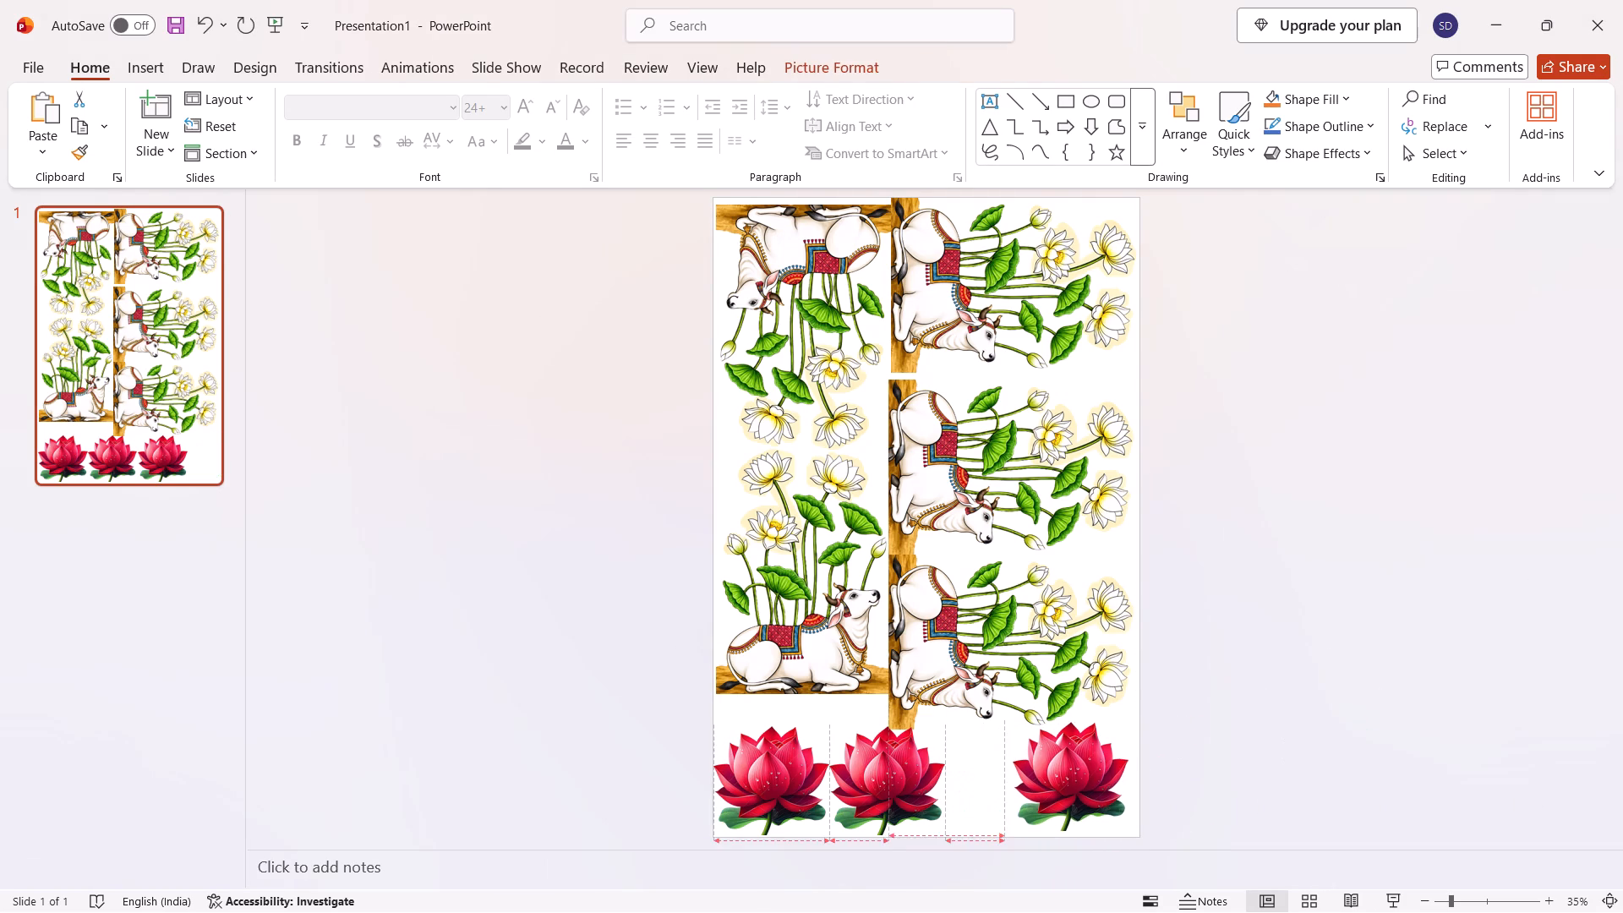
{"action": "left_click_drag", "start_coordinate": [1064, 774], "coordinate": [1065, 774]}
{"action": "left_click_drag", "start_coordinate": [891, 786], "coordinate": [950, 790]}
{"action": "left_click", "coordinate": [768, 779]}
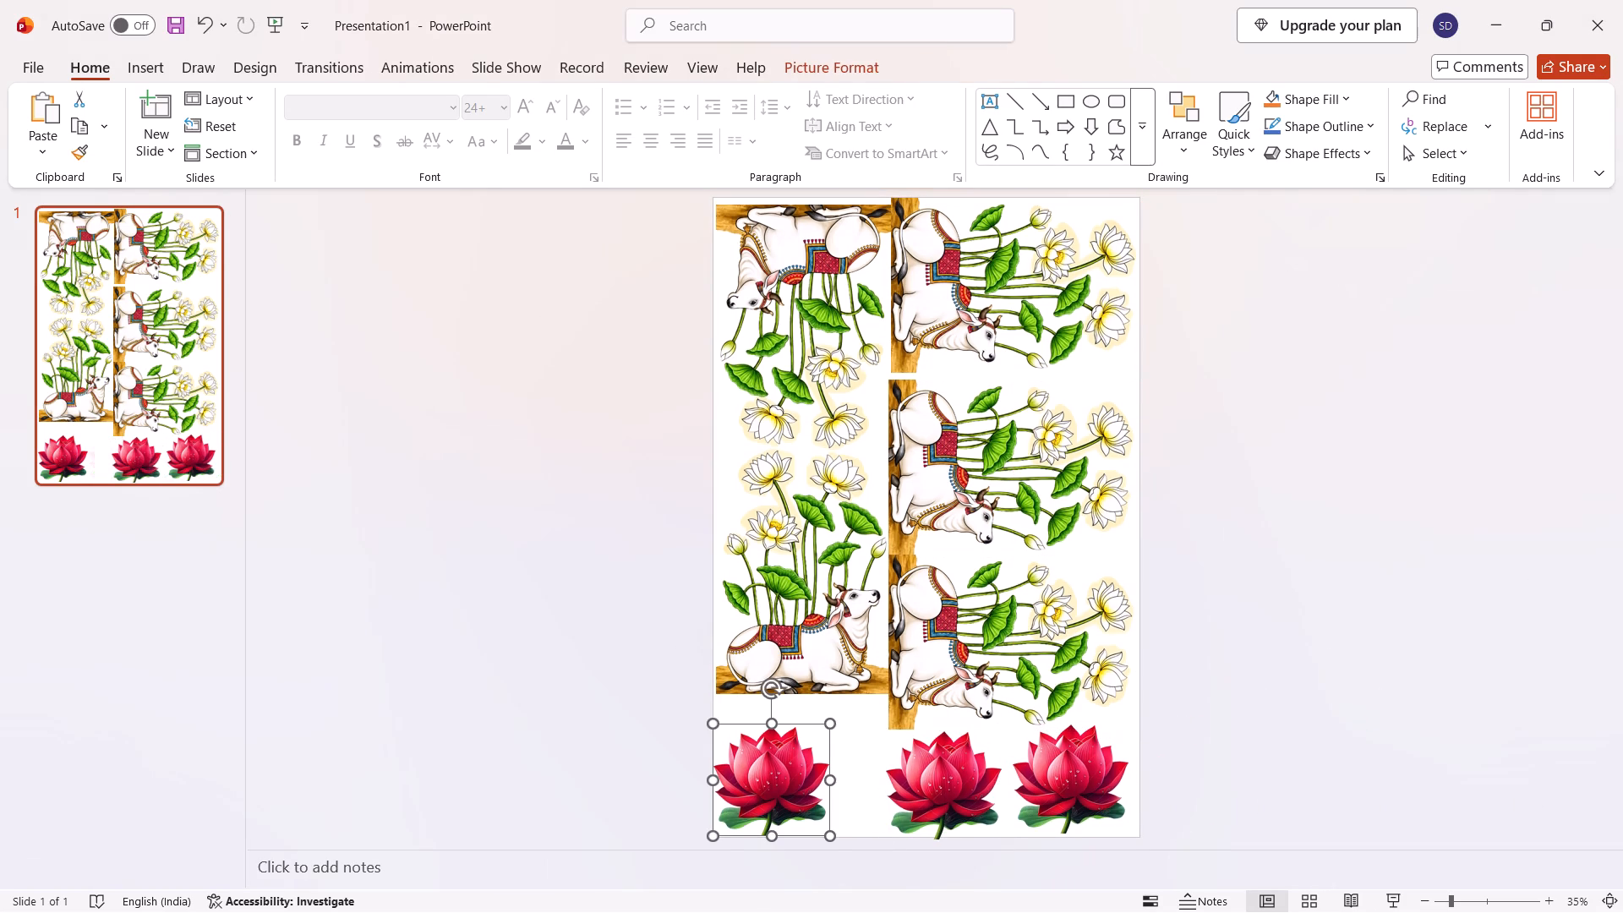
{"action": "left_click_drag", "start_coordinate": [829, 724], "coordinate": [860, 720]}
{"action": "left_click", "coordinate": [1418, 701]}
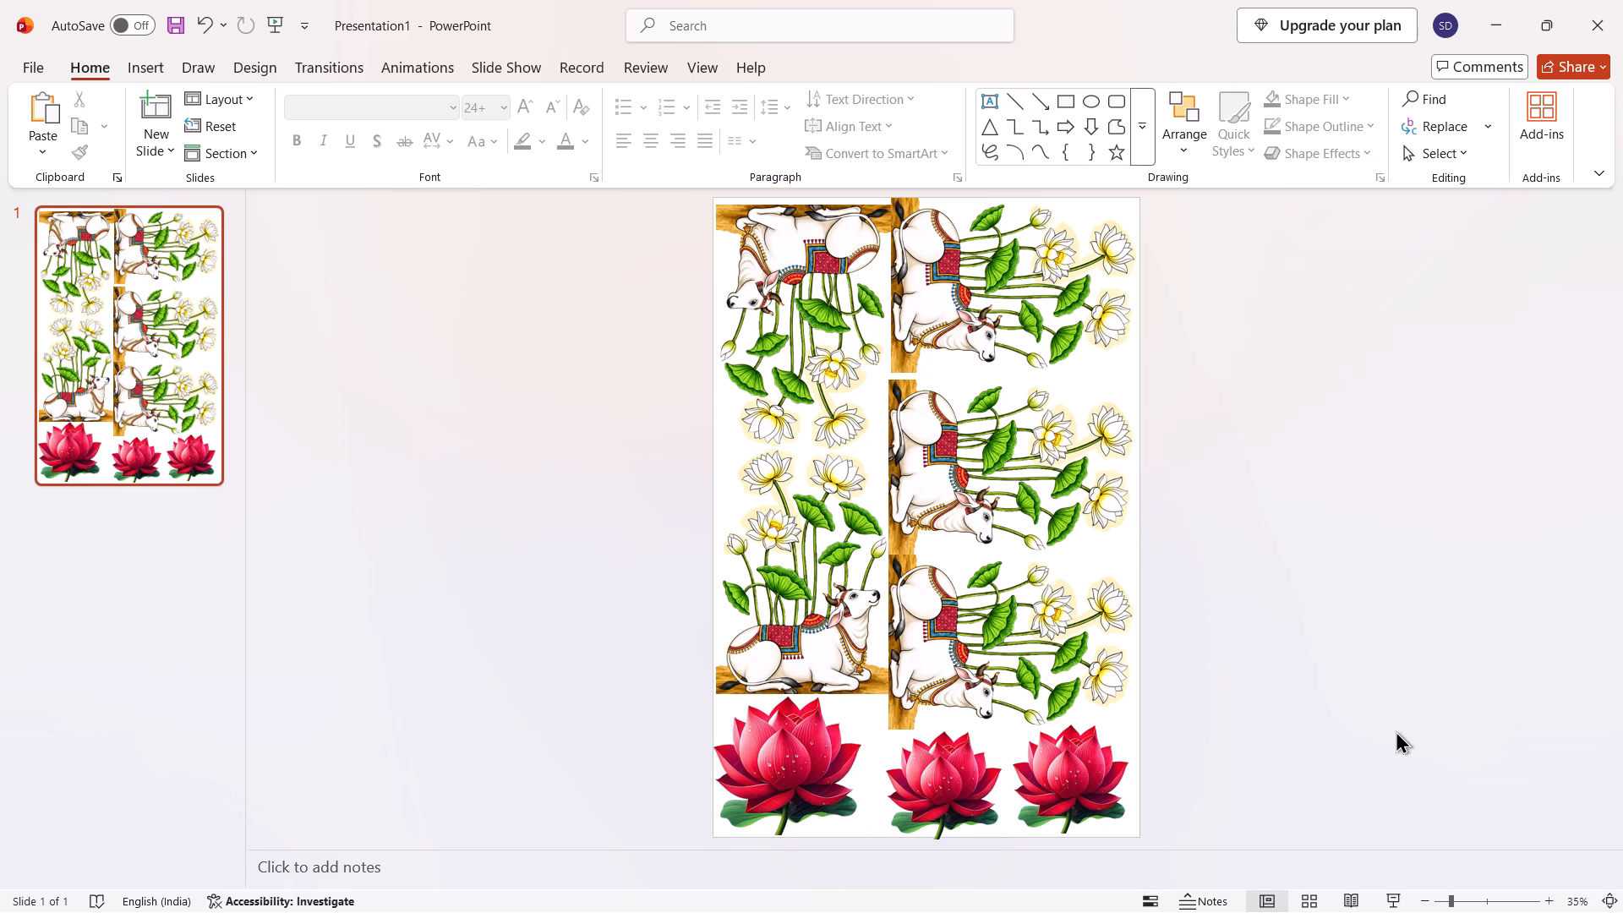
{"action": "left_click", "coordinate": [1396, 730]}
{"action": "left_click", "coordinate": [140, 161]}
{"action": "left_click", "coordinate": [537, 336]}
Save the presentation as cowss.pptx in the NewStickers folder on the Desktop.
{"action": "key", "text": "ctrl+shift+s"}
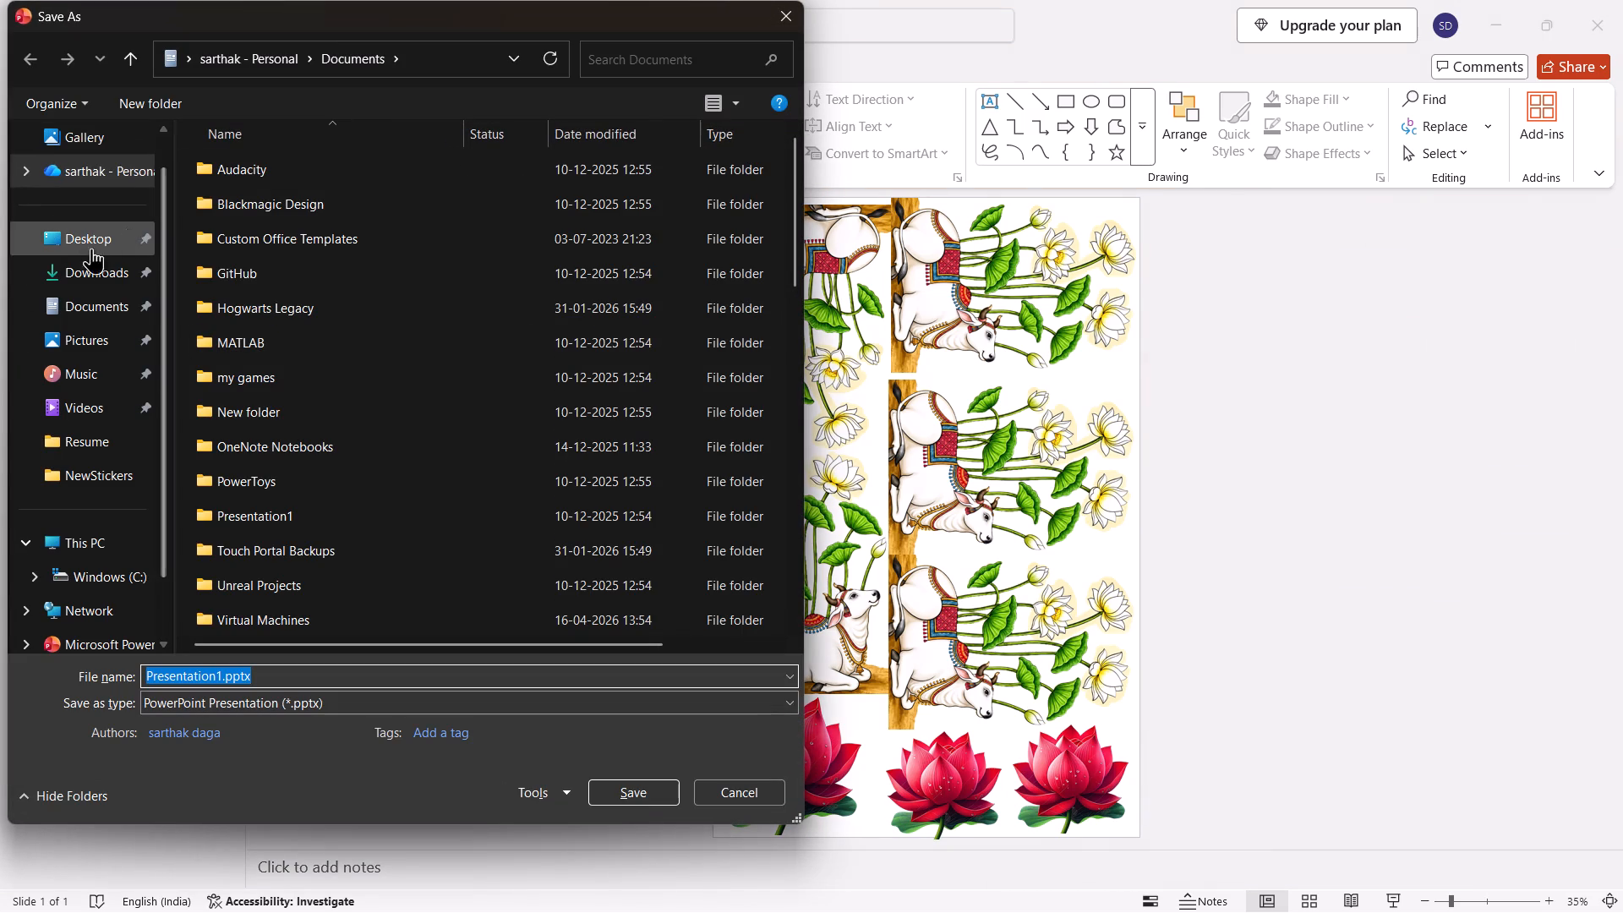
{"action": "left_click", "coordinate": [83, 238]}
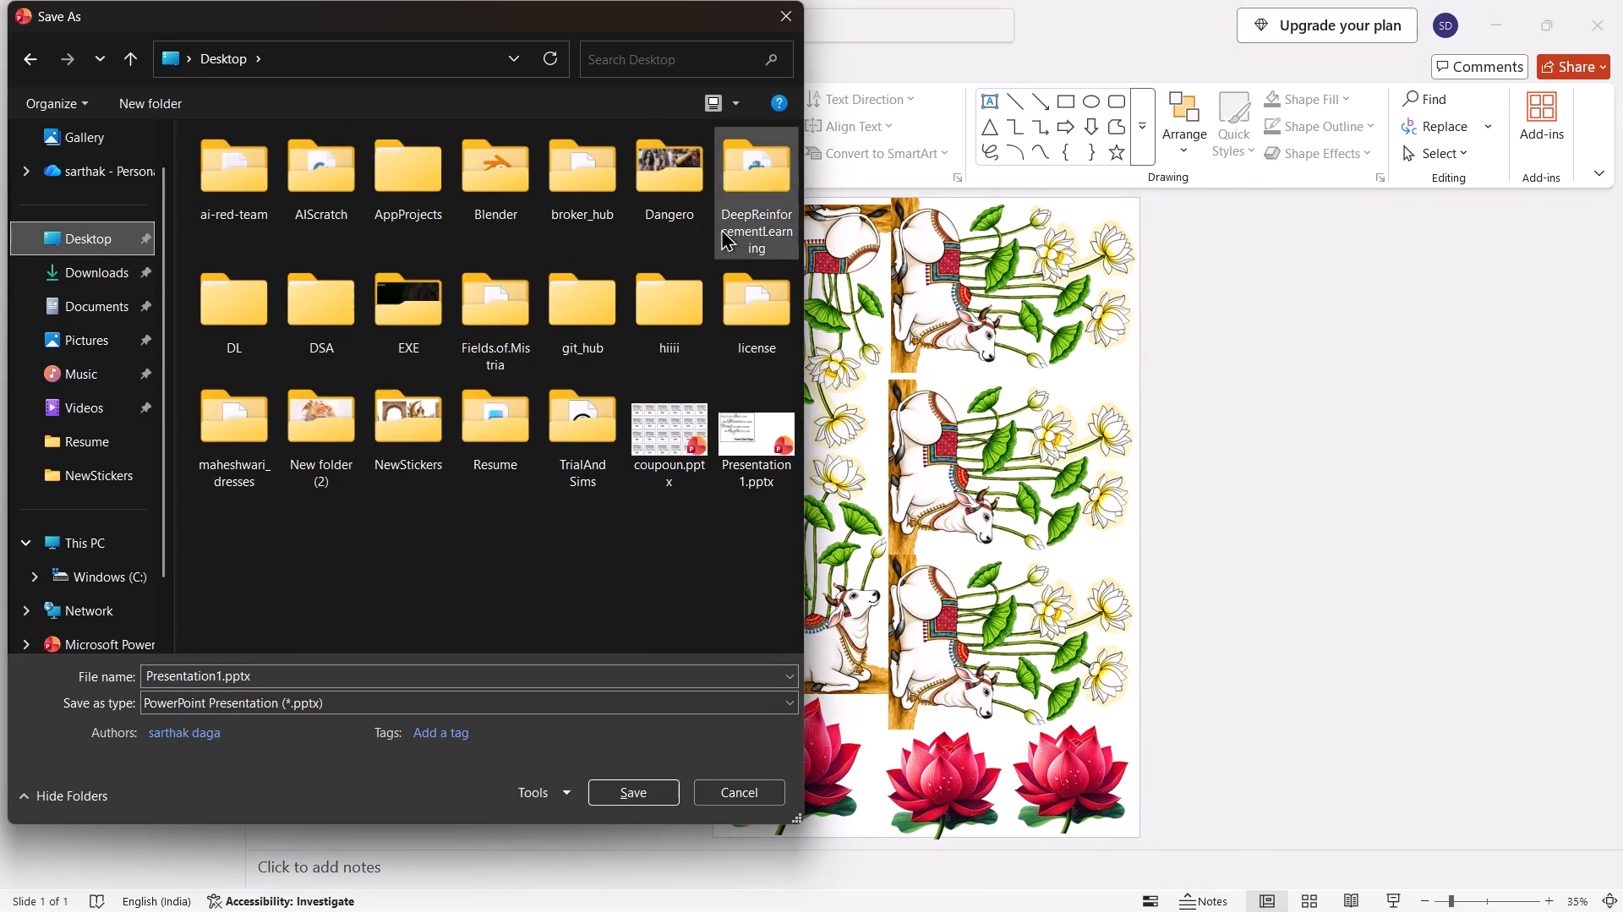
{"action": "scroll", "coordinate": [675, 231], "scroll_direction": "down", "scroll_amount": 1}
{"action": "double_click", "coordinate": [396, 418]}
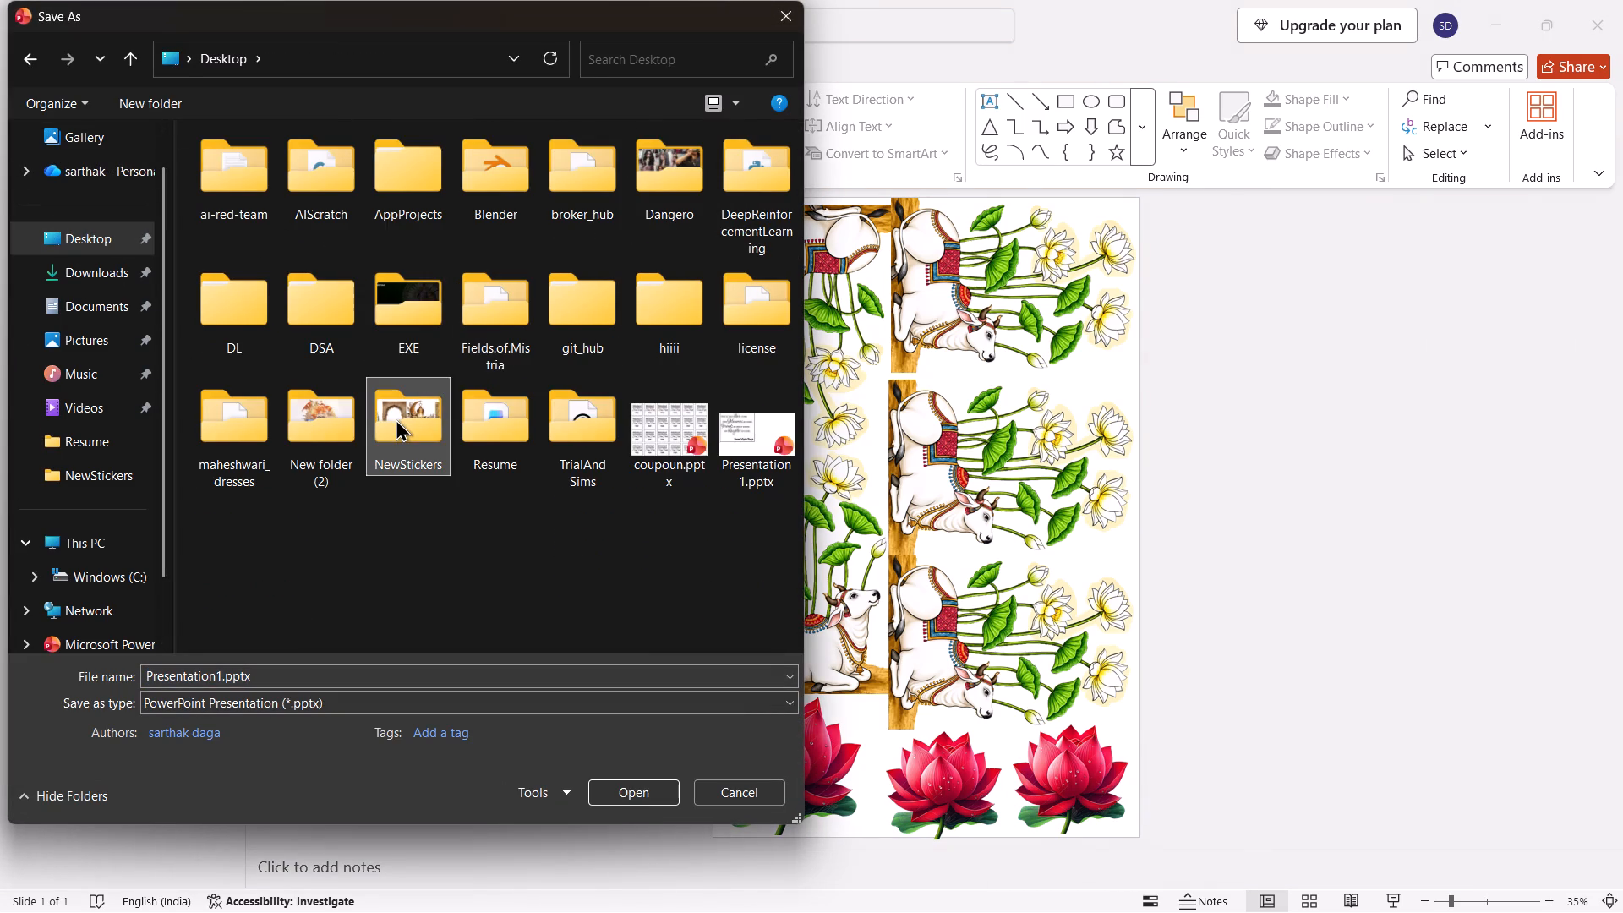
{"action": "left_click", "coordinate": [380, 680]}
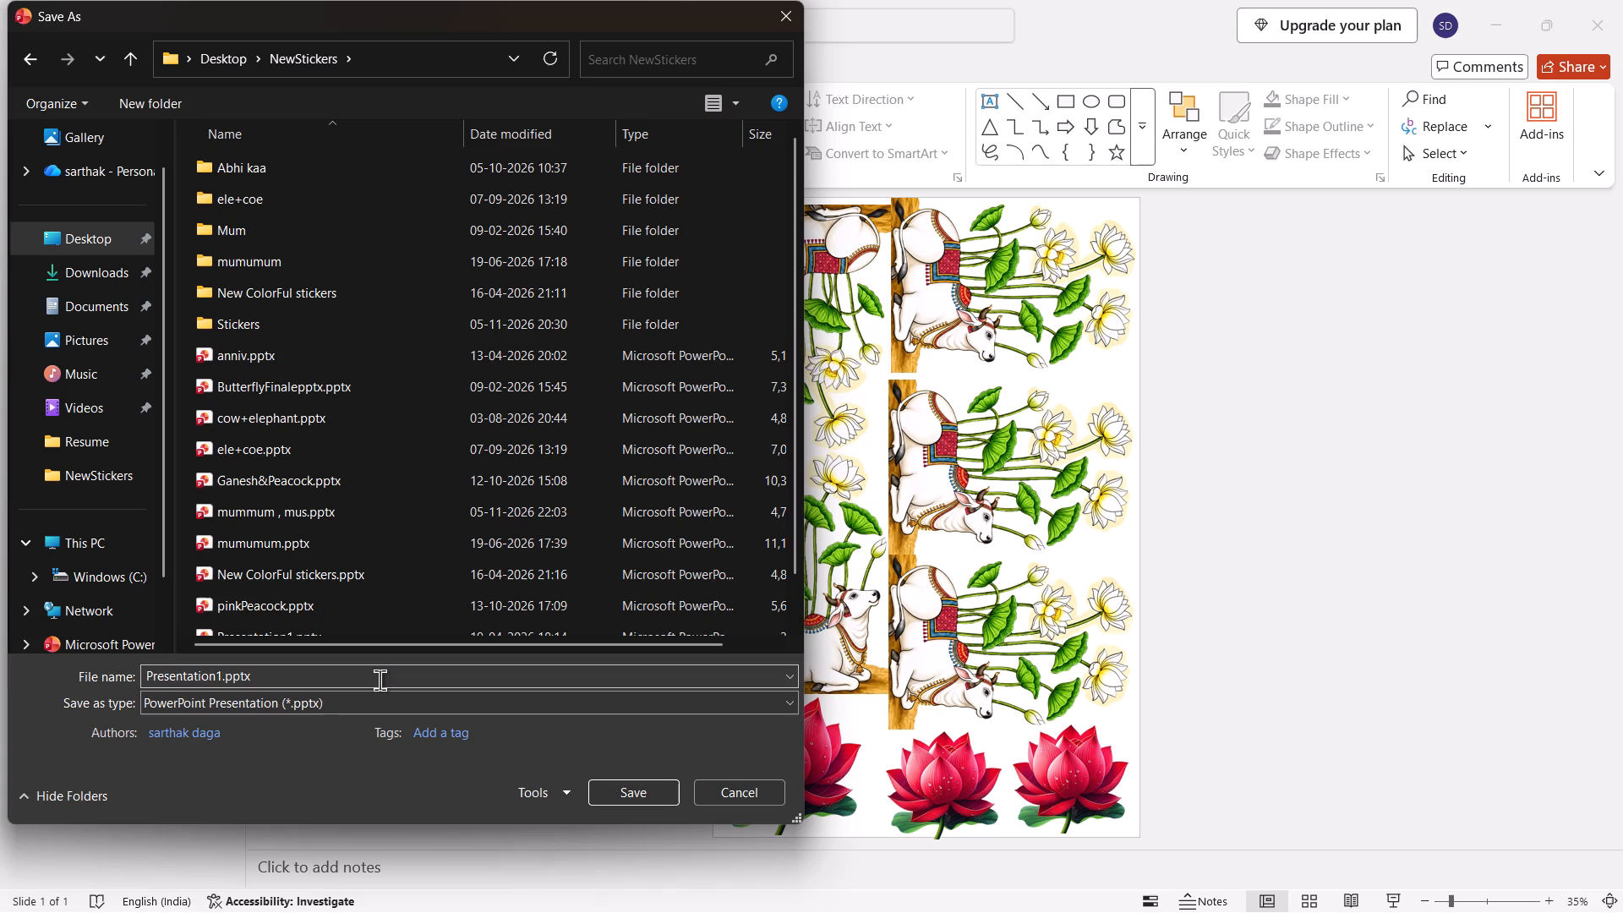
{"action": "key", "text": "Right"}
{"action": "key", "text": "Left"}
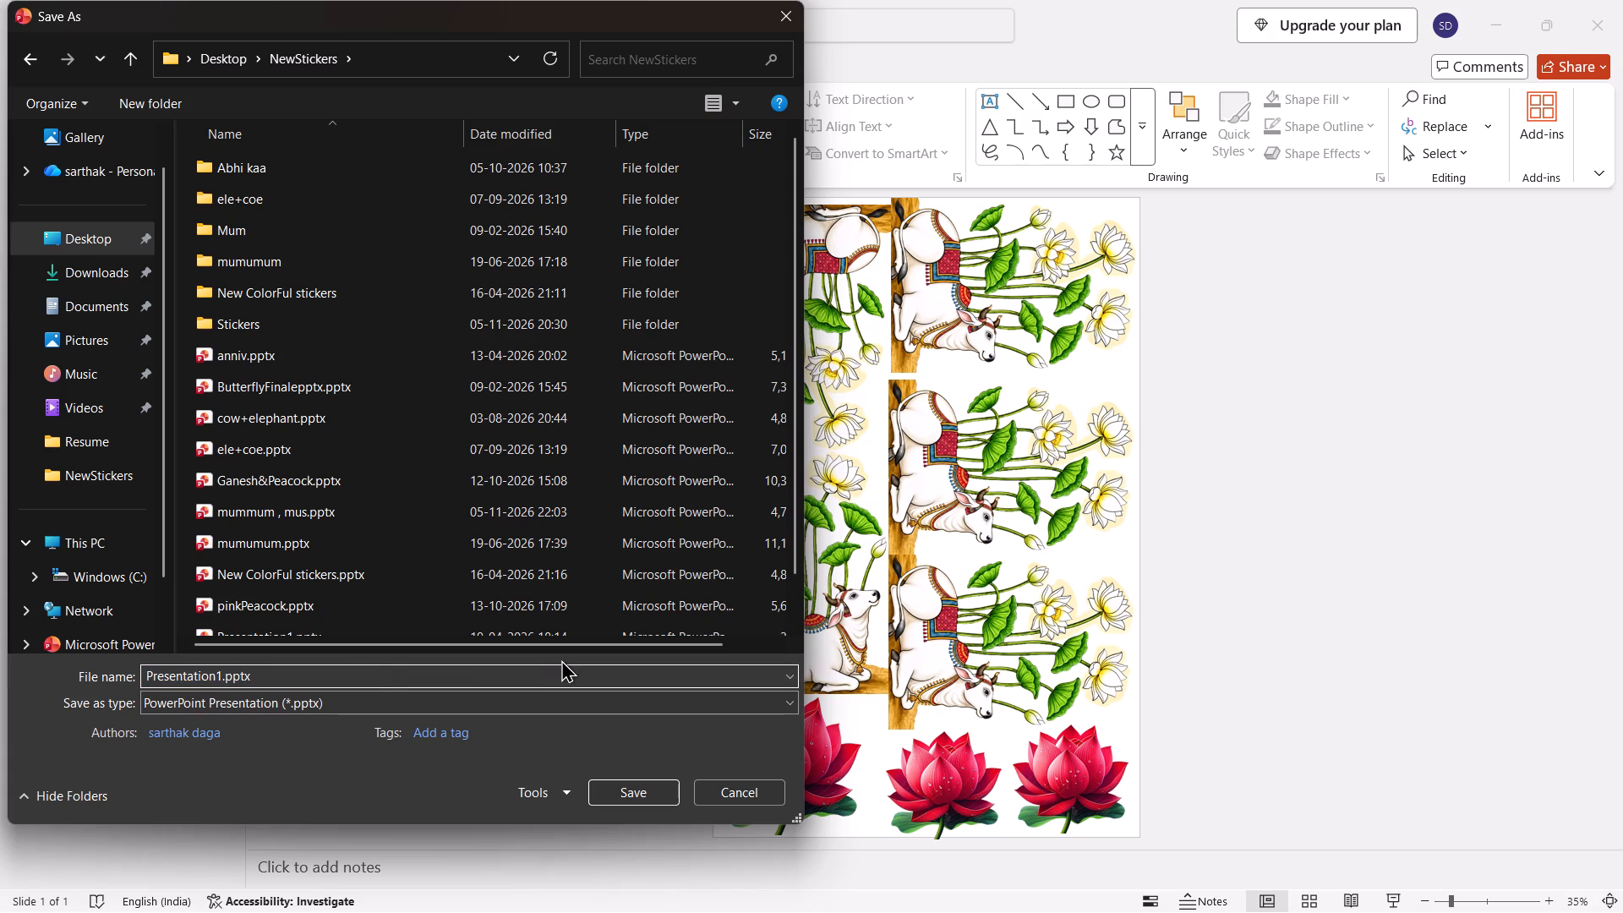
{"action": "key", "text": "Left"}
{"action": "key", "text": "Left"}
{"action": "key", "text": "Left"}
{"action": "key", "text": "Left"}
{"action": "key", "text": "ctrl+BackSpace"}
{"action": "type", "text": "cow"}
{"action": "type", "text": "ss"}
{"action": "left_click", "coordinate": [630, 794]}
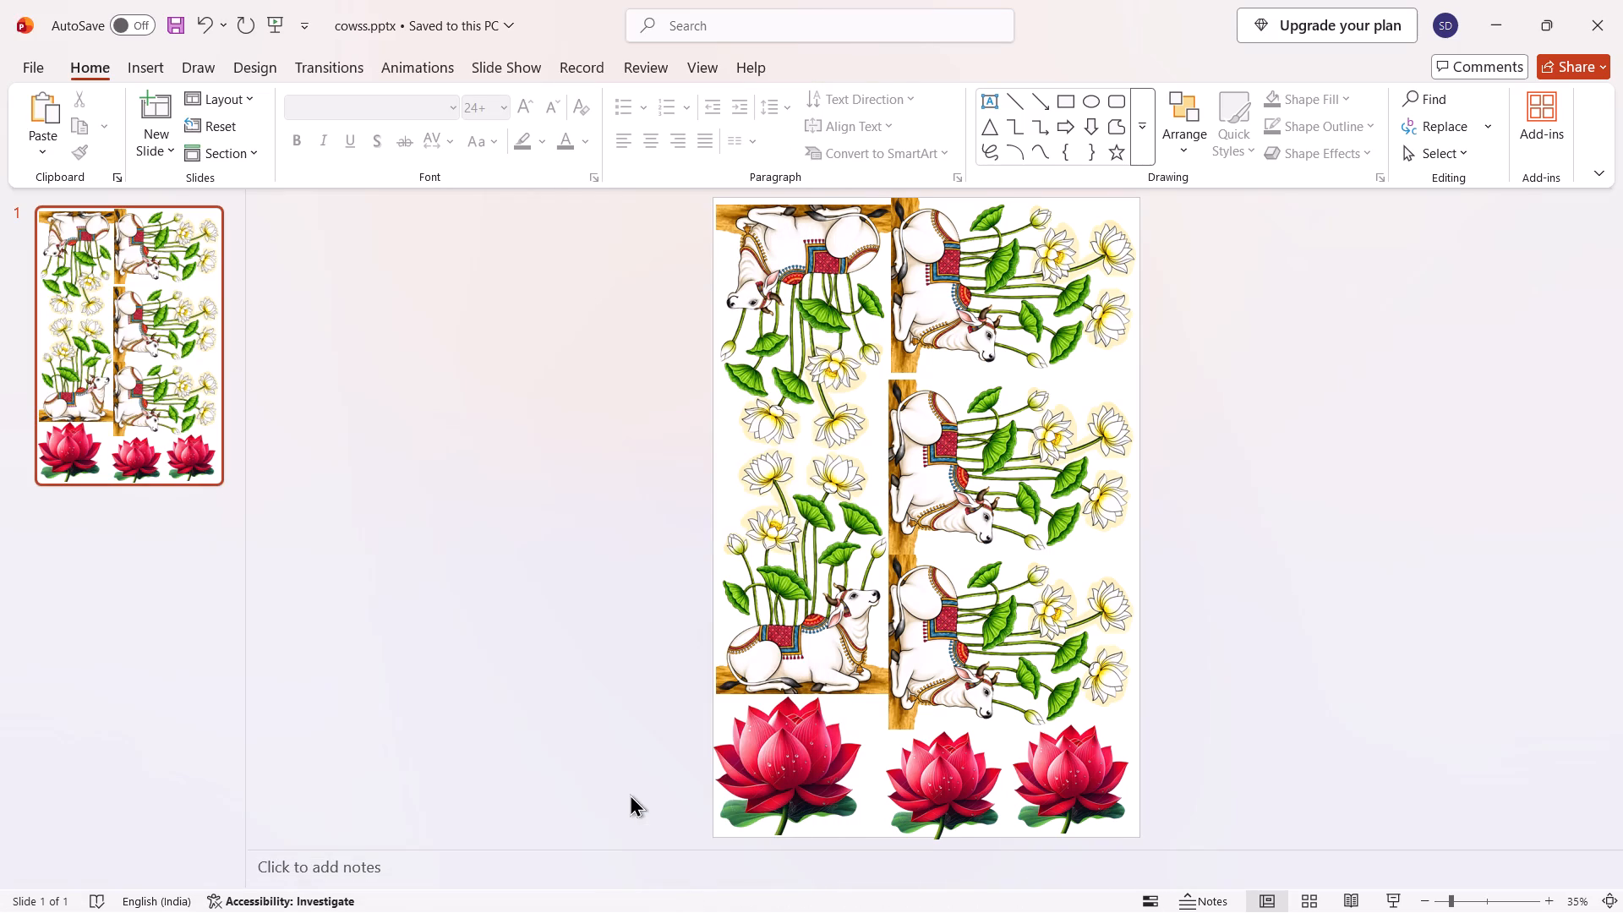
{"action": "key", "text": "ctrl+s"}
Export only the current slide as the JPEG image cowss.jpg in the NewStickers folder.
{"action": "key", "text": "ctrl+shift+s"}
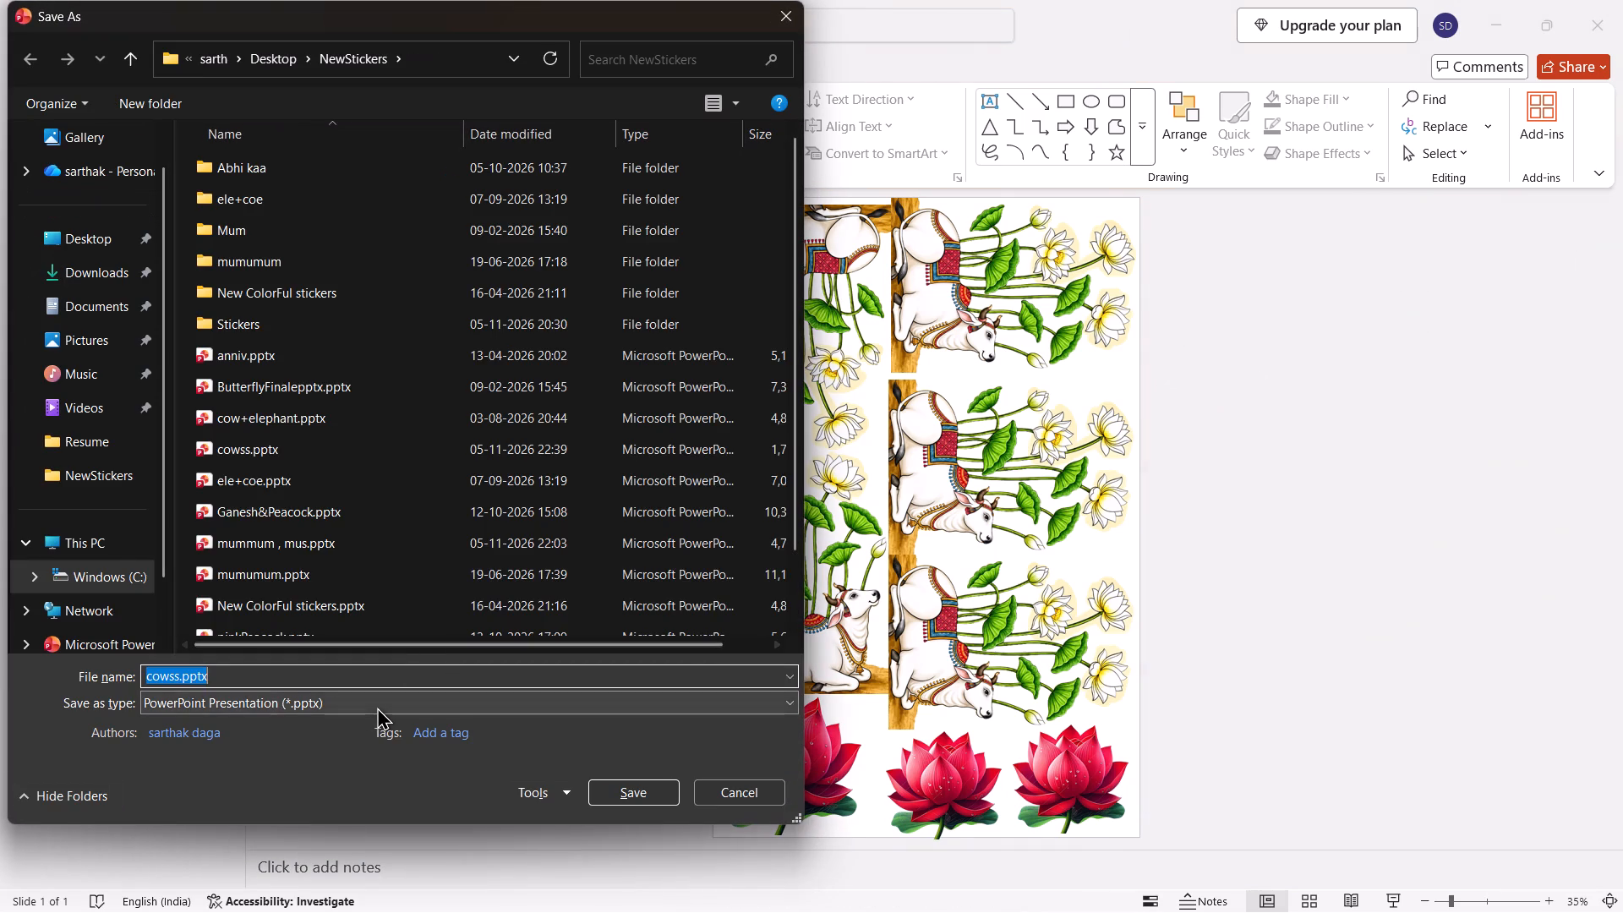
{"action": "left_click", "coordinate": [377, 707]}
{"action": "key", "text": "j"}
{"action": "key", "text": "Return"}
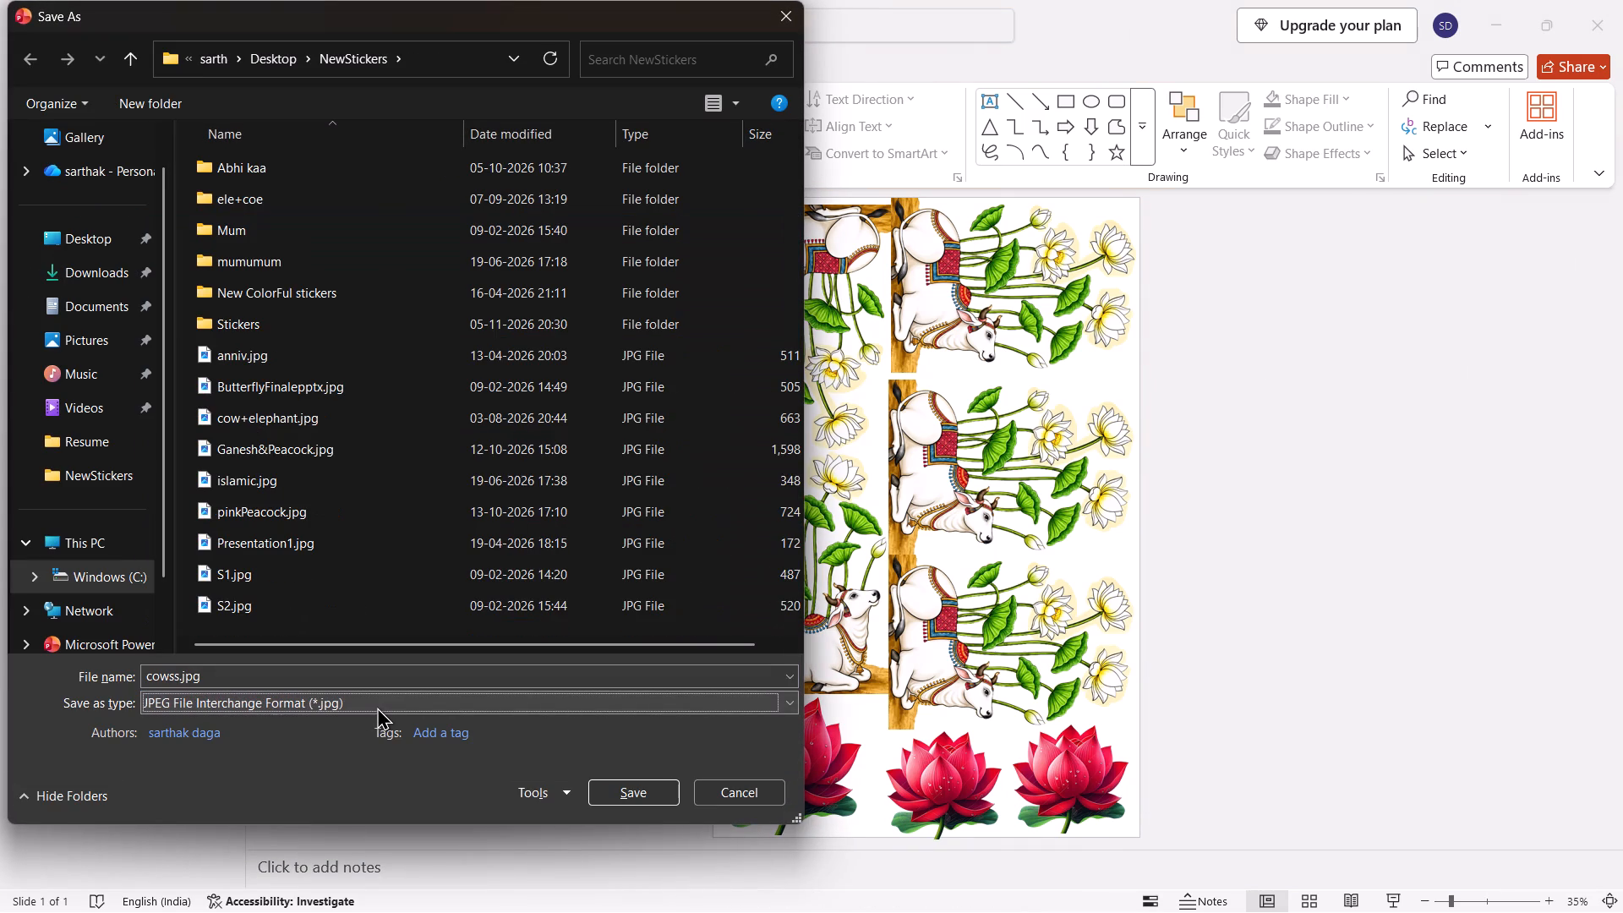
{"action": "left_click", "coordinate": [635, 790]}
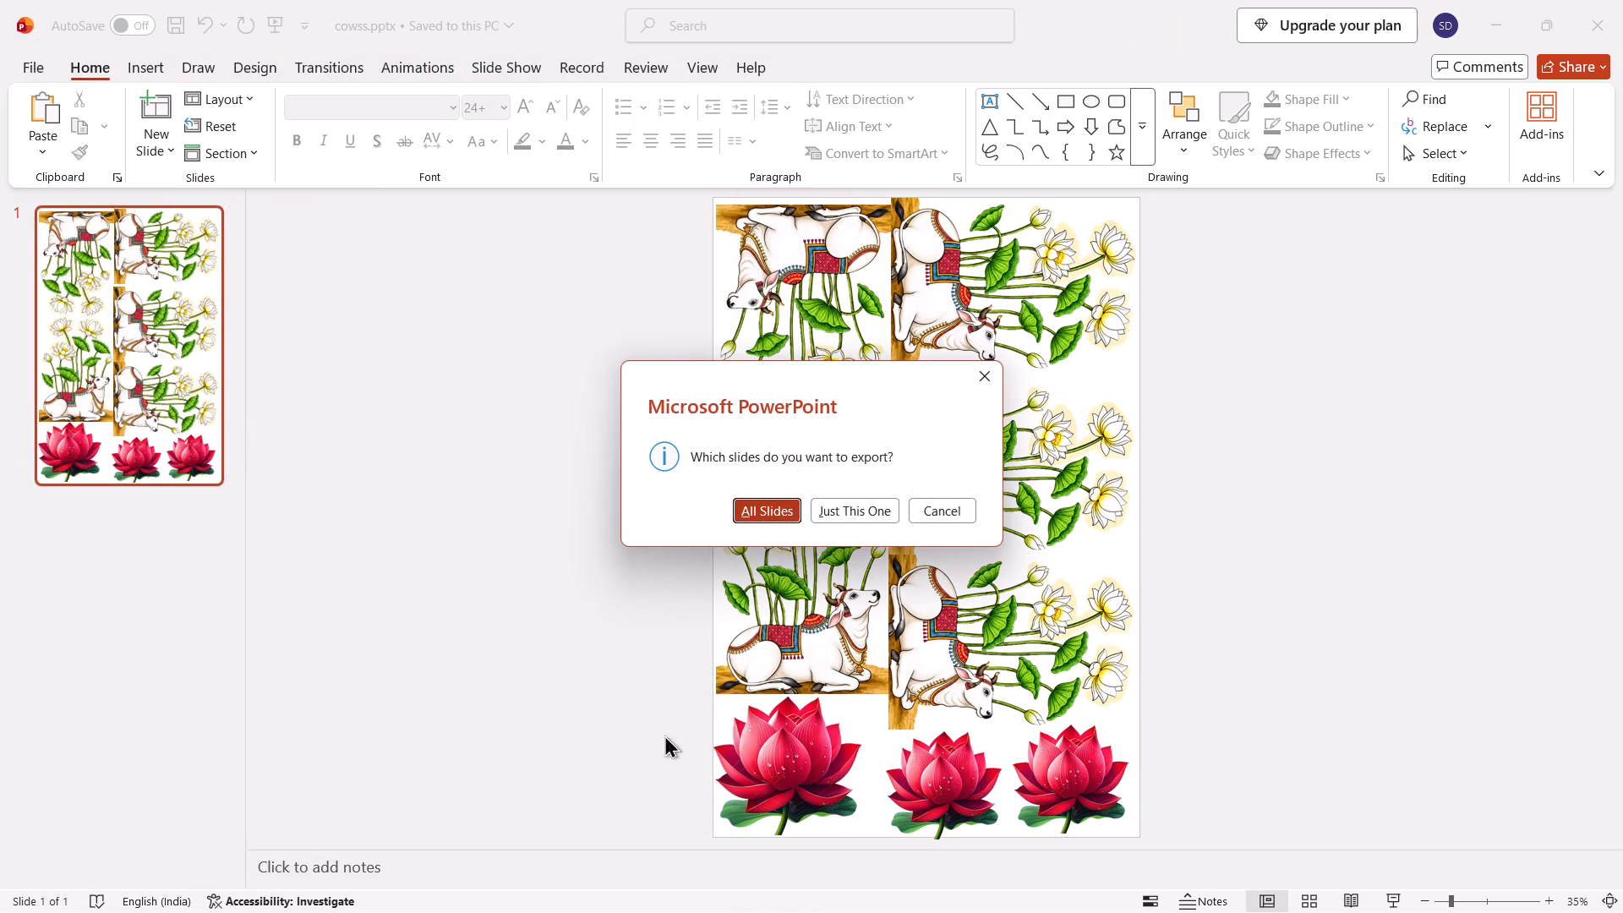
{"action": "left_click", "coordinate": [854, 511]}
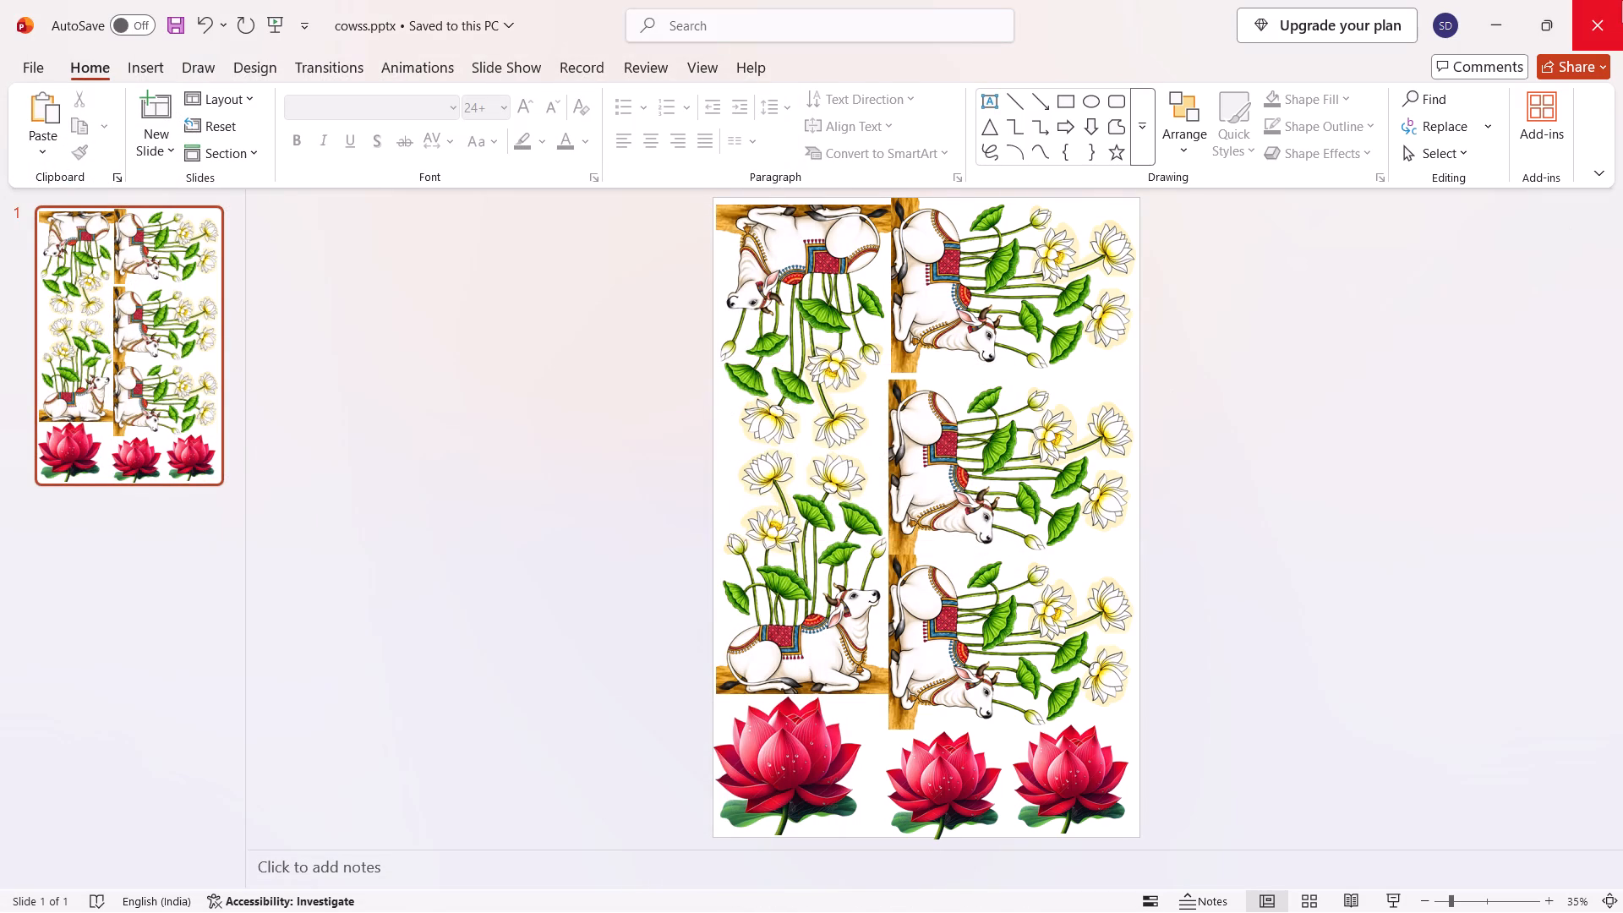
Close the cowss.pptx presentation.
{"action": "left_click", "coordinate": [1622, 0]}
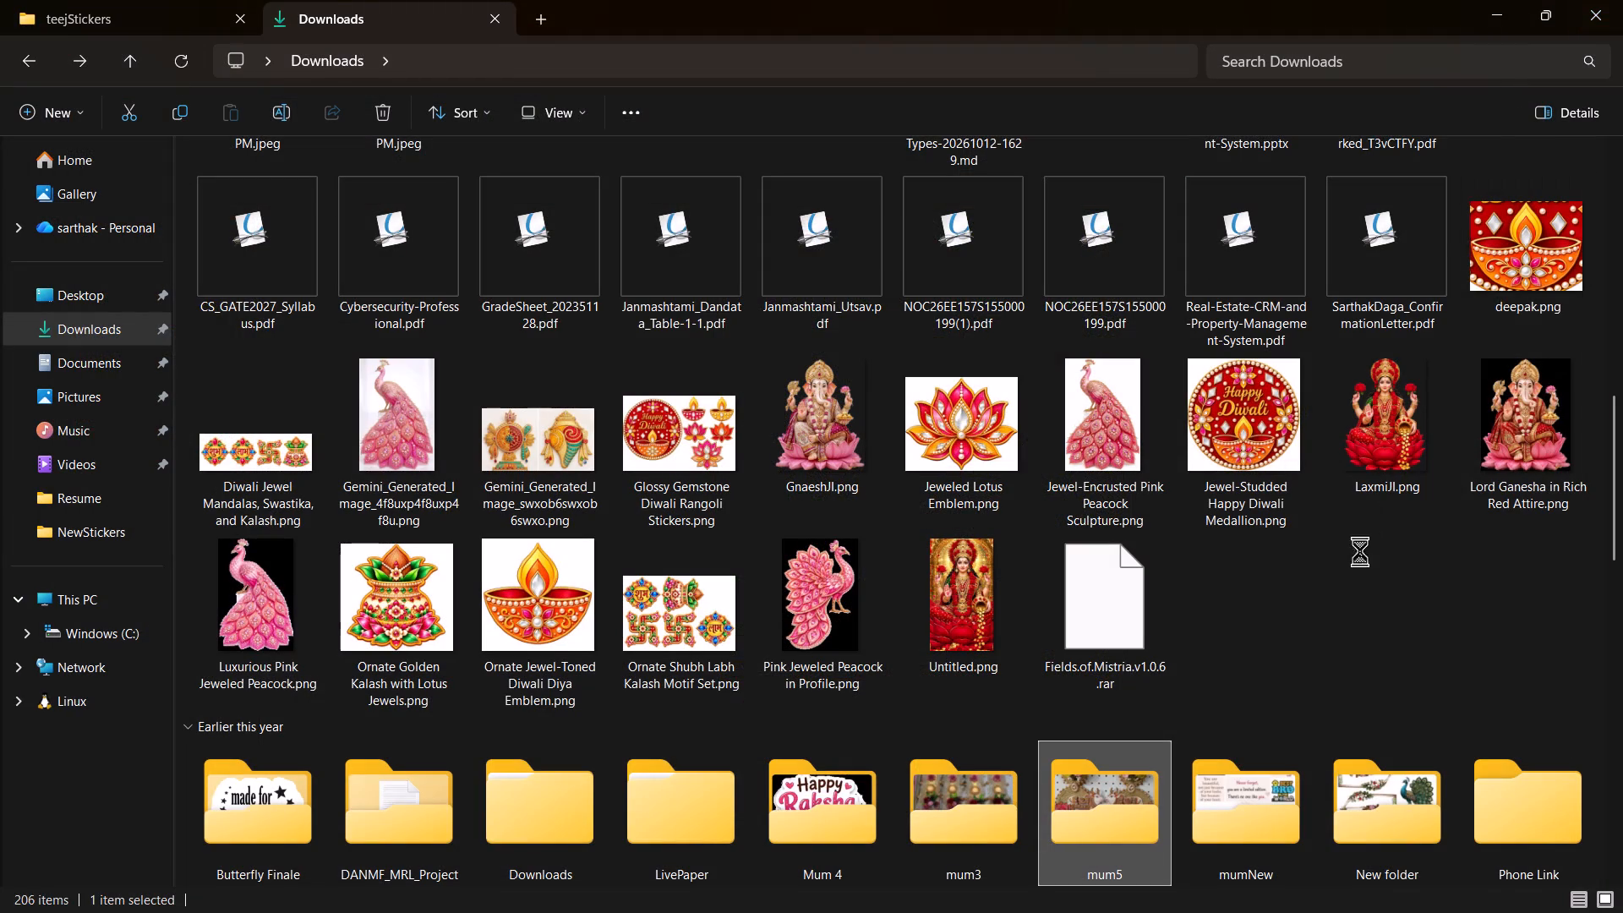
Switch to PowerPoint and create a new blank presentation.
{"action": "double_click", "coordinate": [1333, 596]}
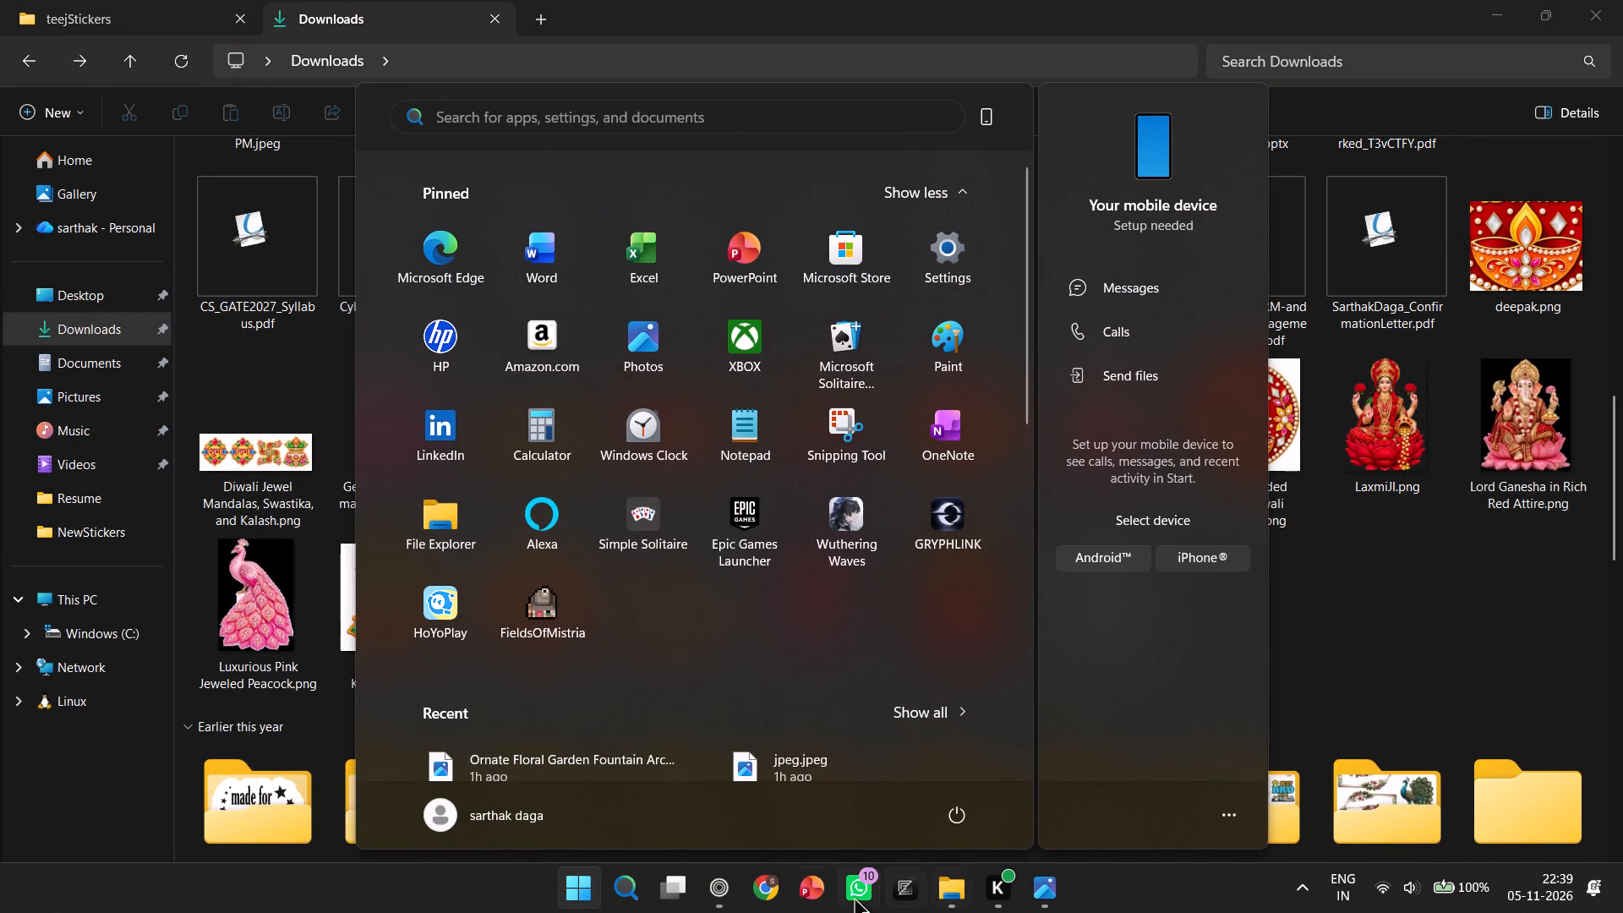
{"action": "left_click", "coordinate": [818, 892]}
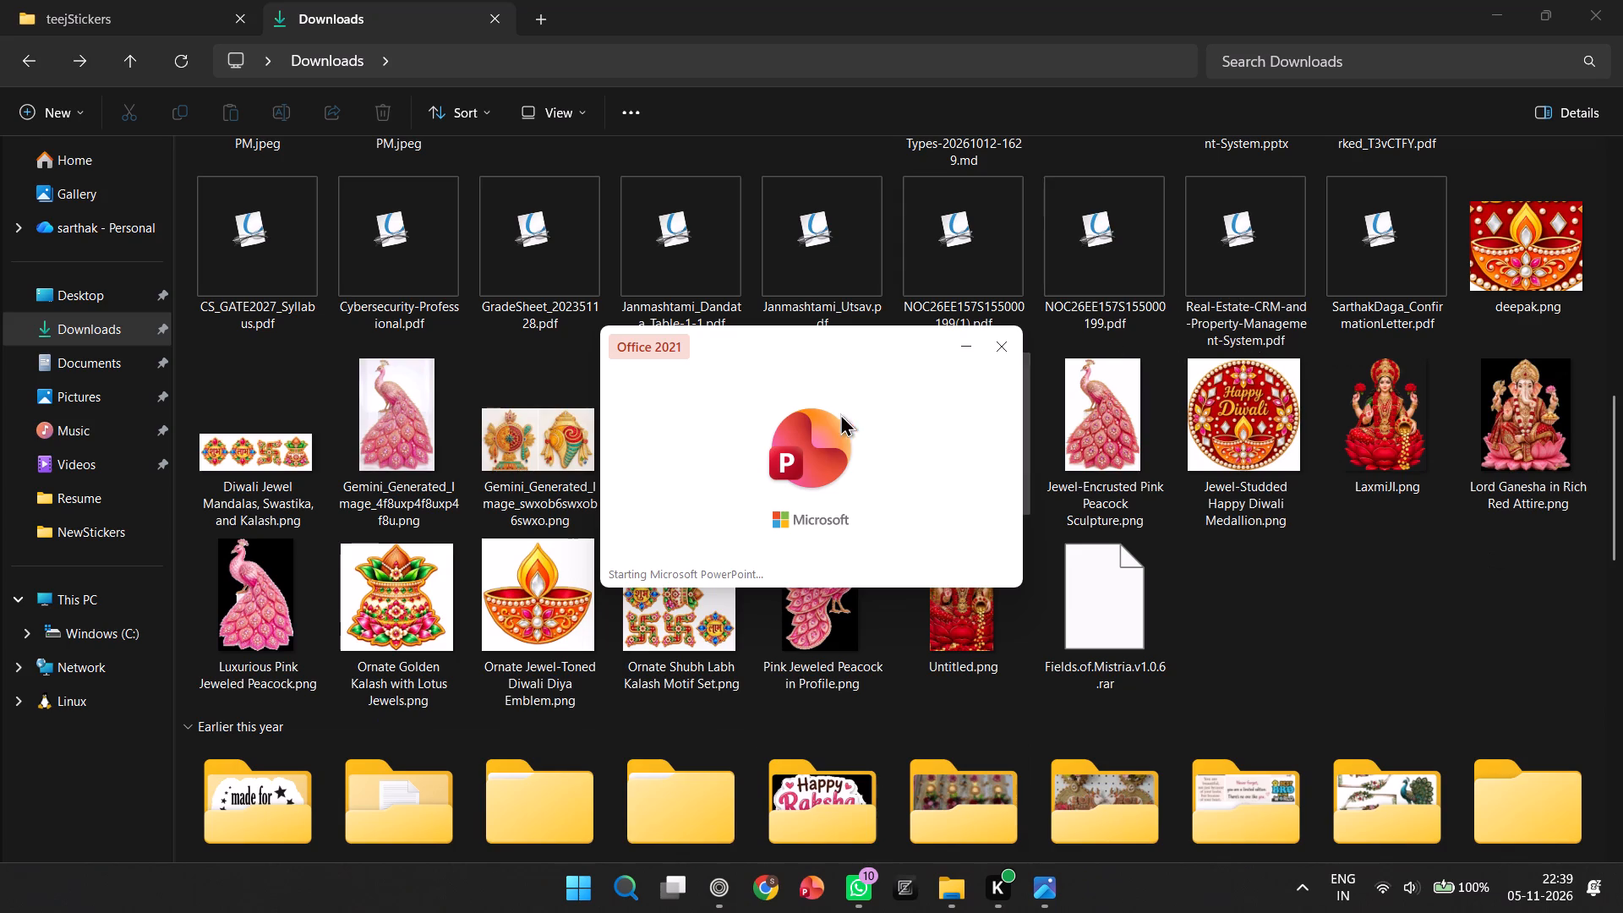
{"action": "left_click", "coordinate": [279, 237]}
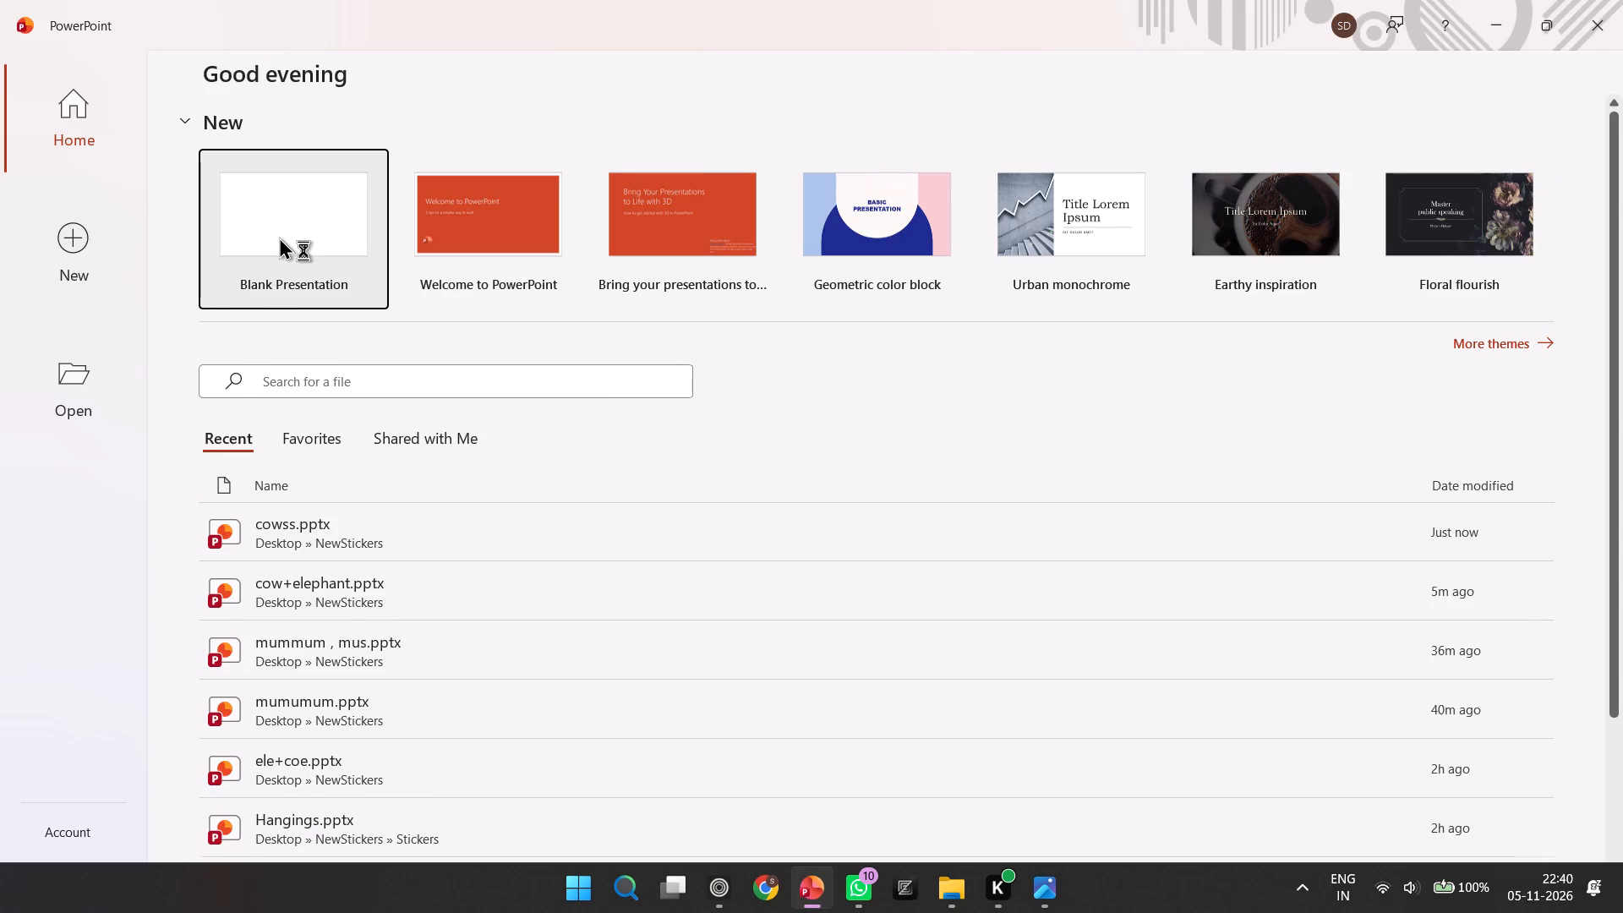
Delete the title and subtitle placeholders so the first slide is empty.
{"action": "left_click_drag", "start_coordinate": [427, 254], "coordinate": [1438, 772]}
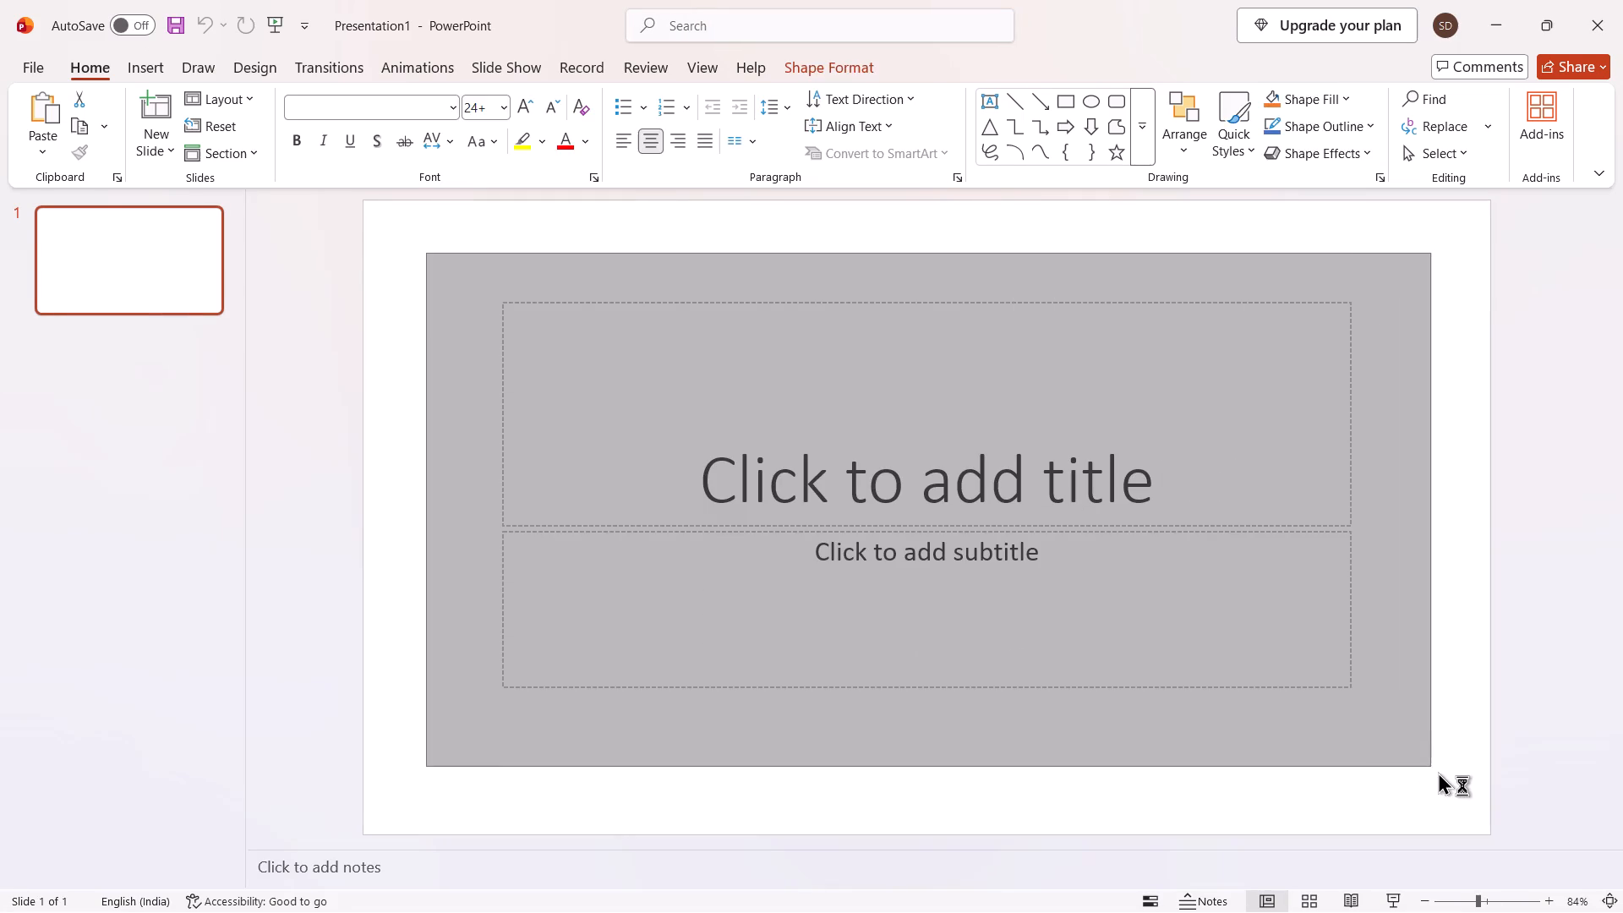
{"action": "key", "text": "Delete"}
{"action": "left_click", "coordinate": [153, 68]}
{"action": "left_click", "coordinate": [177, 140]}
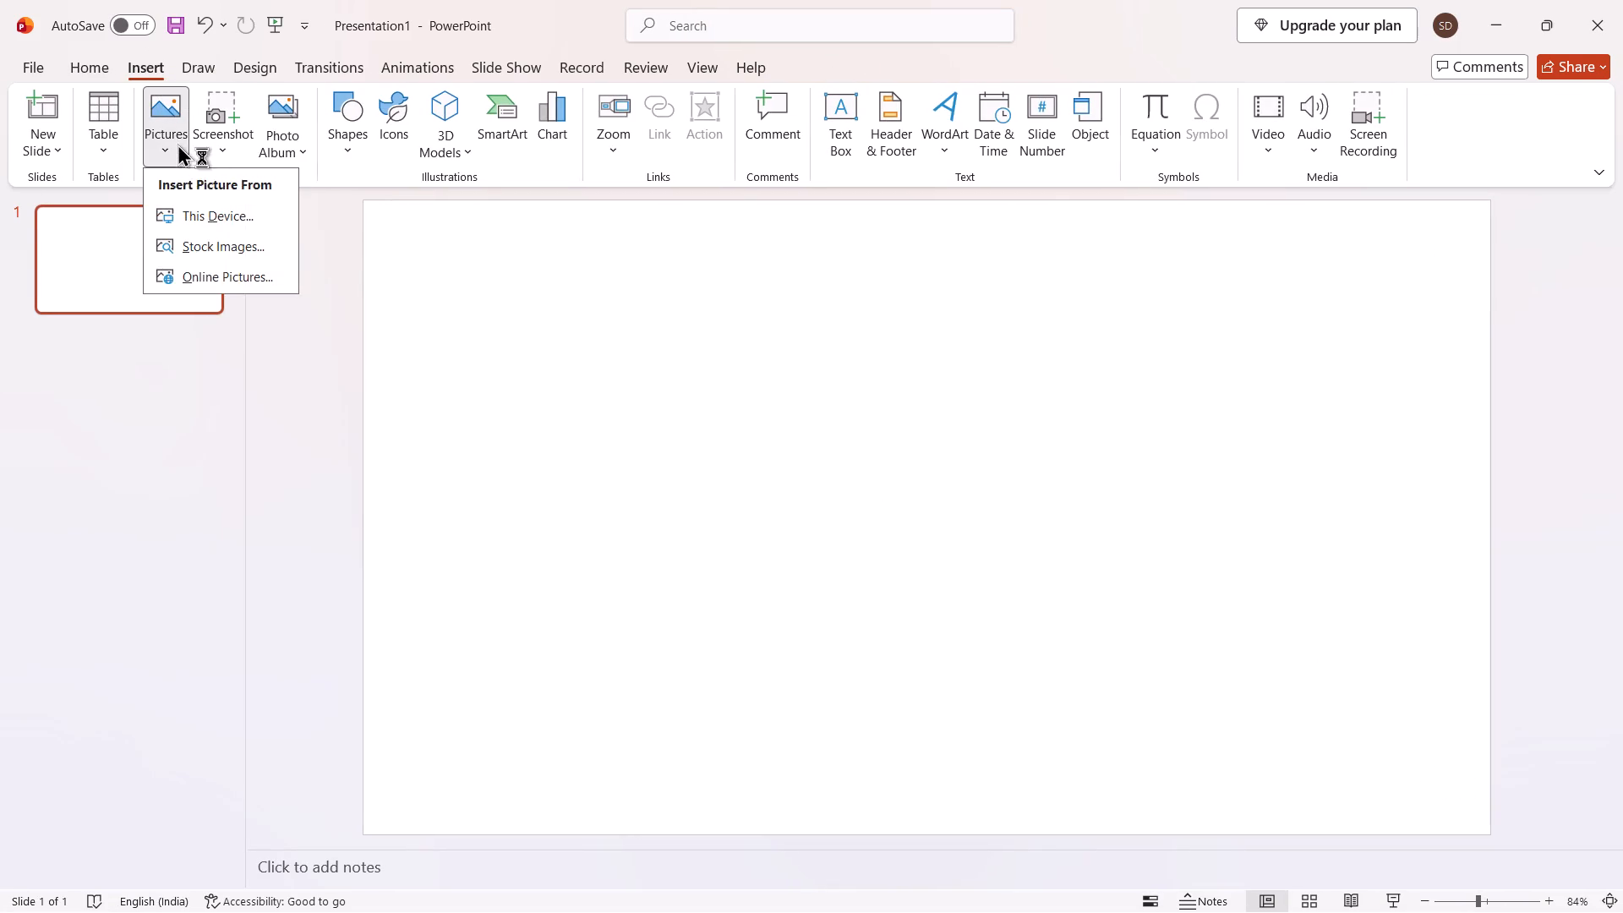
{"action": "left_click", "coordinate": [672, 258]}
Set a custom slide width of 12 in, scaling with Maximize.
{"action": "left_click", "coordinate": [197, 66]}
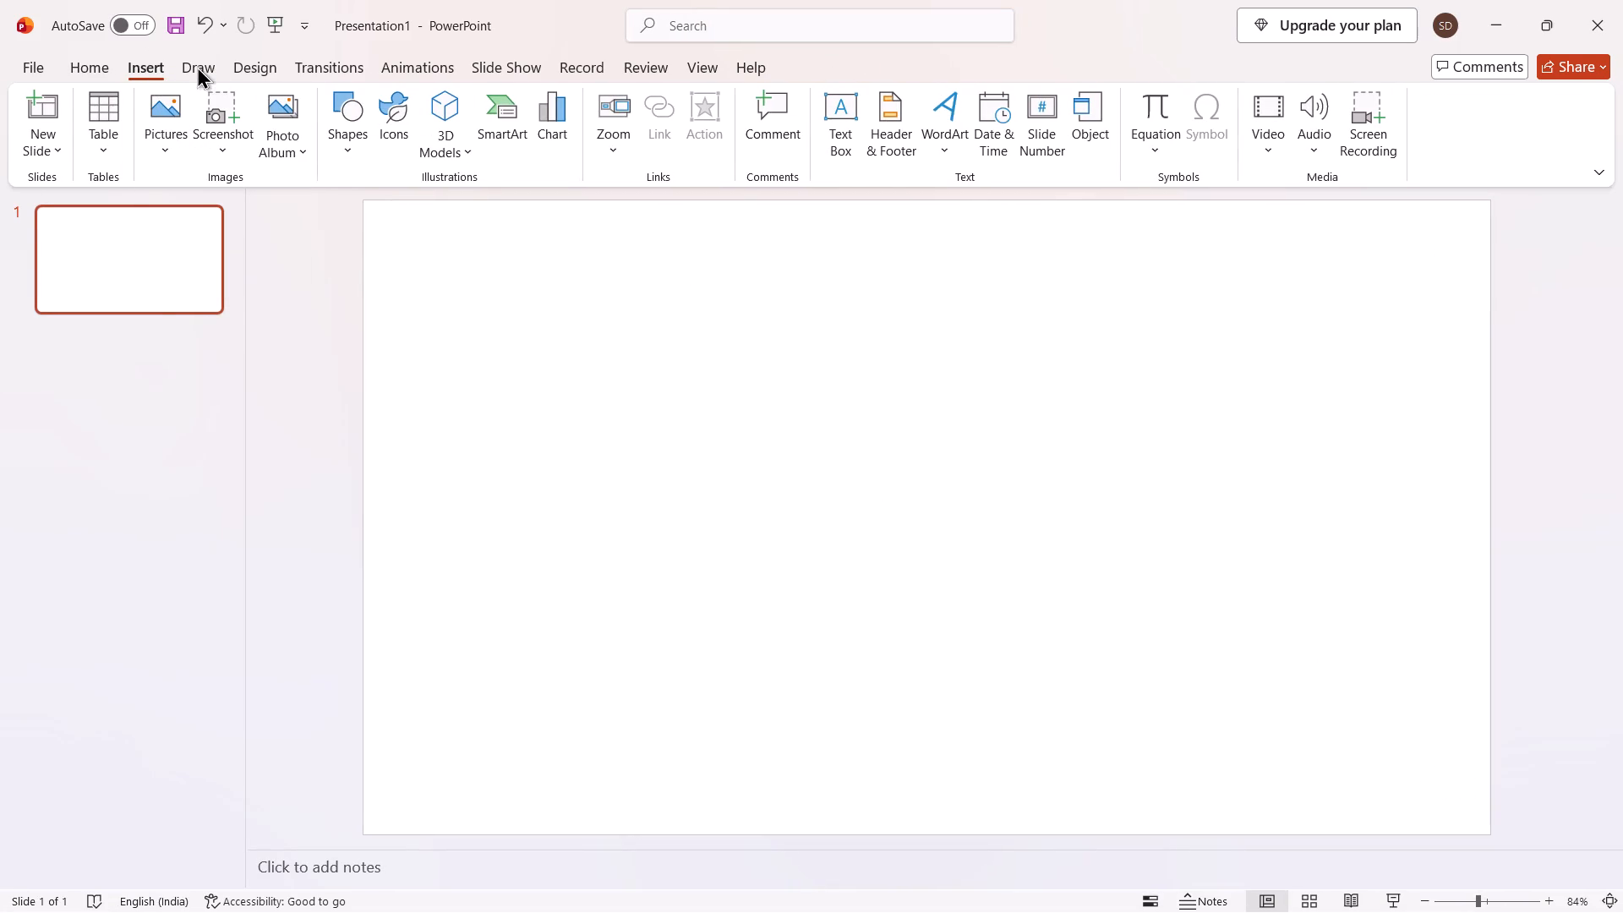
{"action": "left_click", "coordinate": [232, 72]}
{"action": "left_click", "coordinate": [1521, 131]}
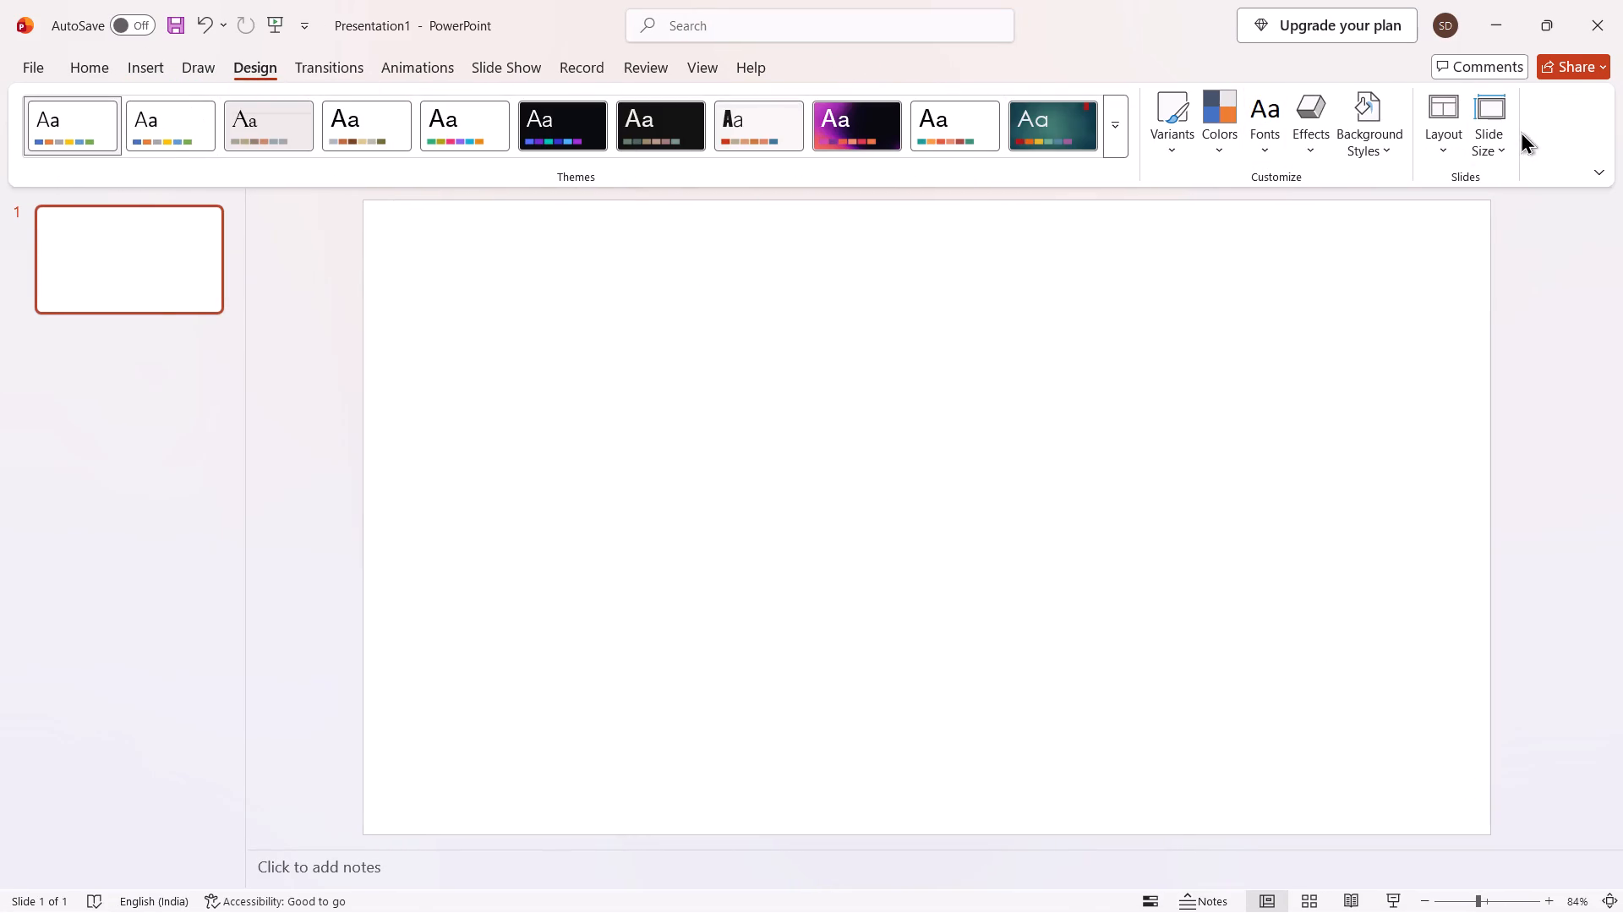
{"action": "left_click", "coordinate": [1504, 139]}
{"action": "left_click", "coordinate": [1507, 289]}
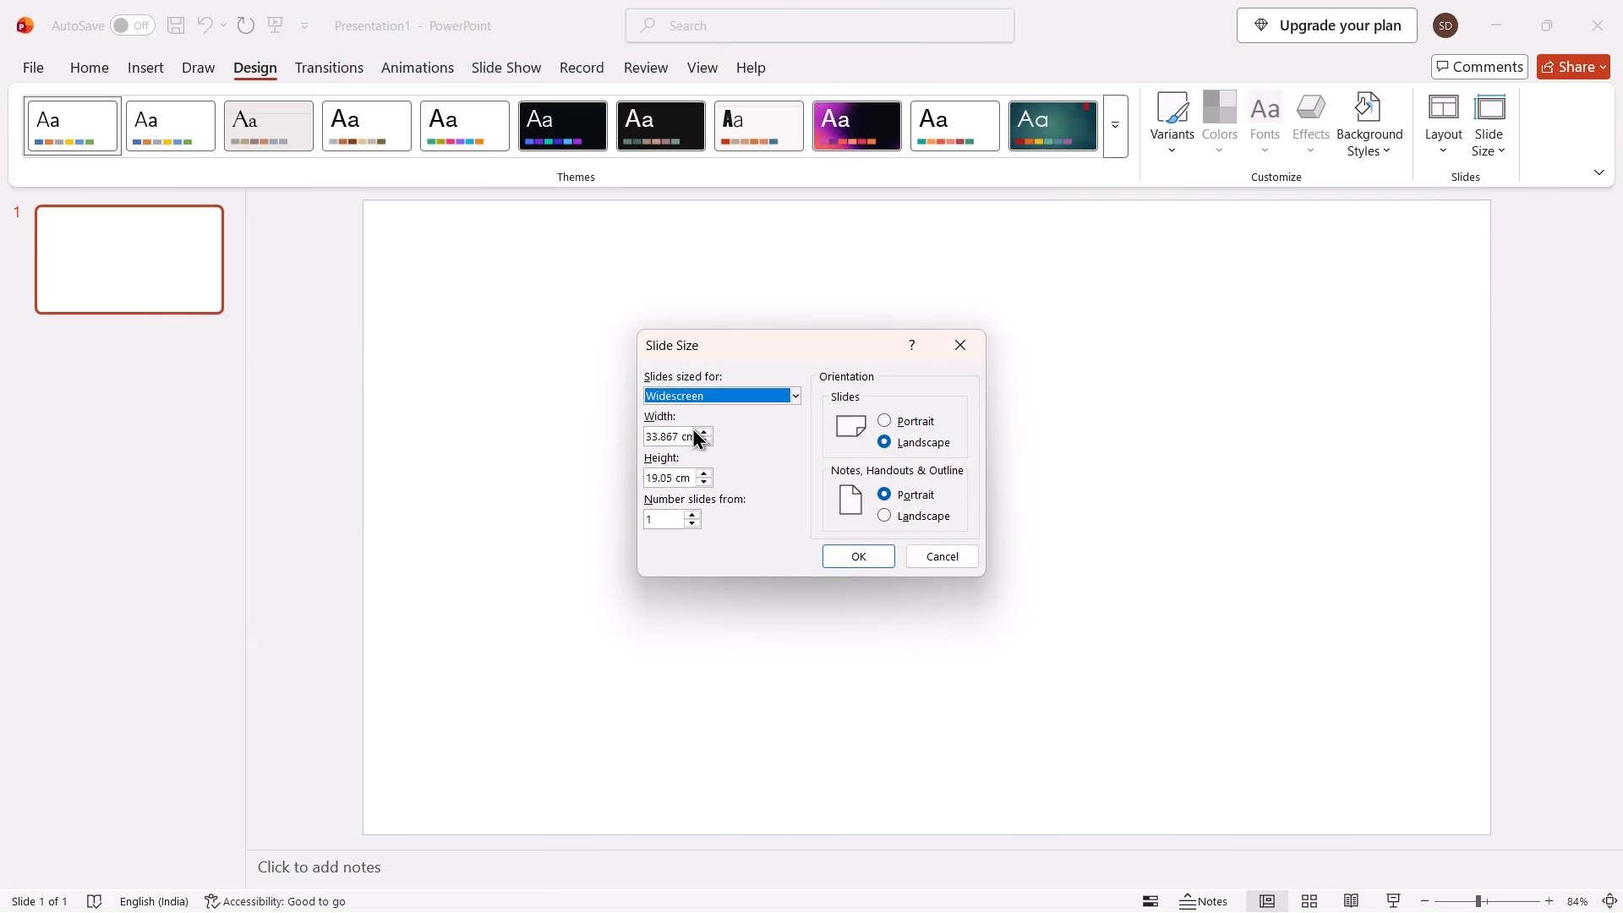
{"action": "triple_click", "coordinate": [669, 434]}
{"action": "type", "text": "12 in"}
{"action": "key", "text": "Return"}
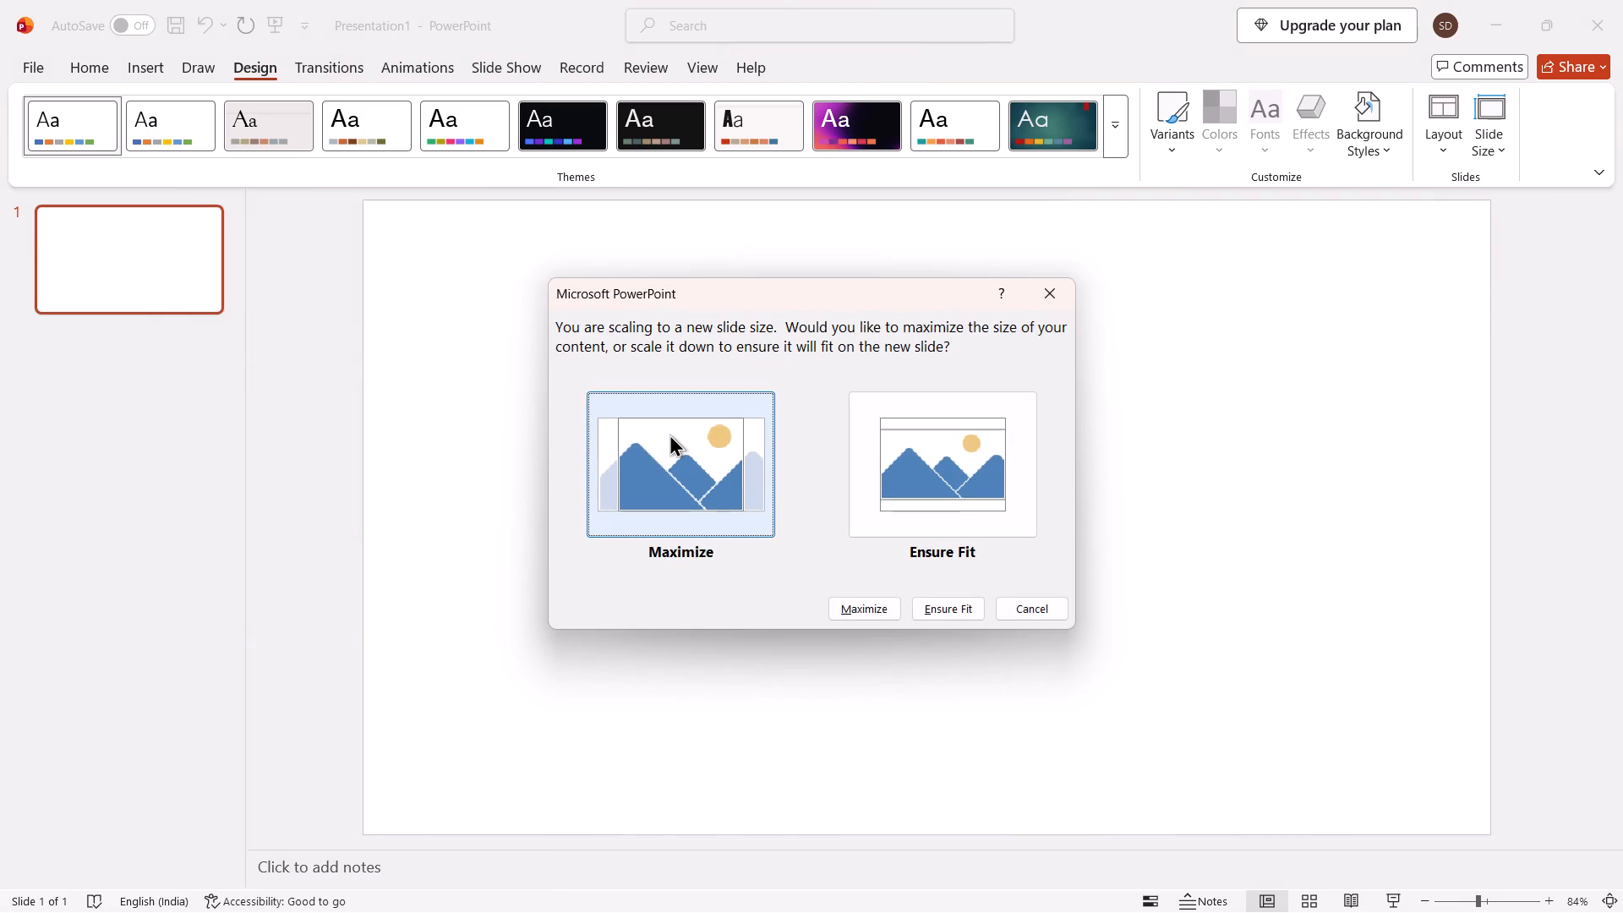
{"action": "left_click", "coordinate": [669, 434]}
Set a custom slide size 12 in wide and 18 in high, scaling with Maximize.
{"action": "left_click", "coordinate": [1480, 127]}
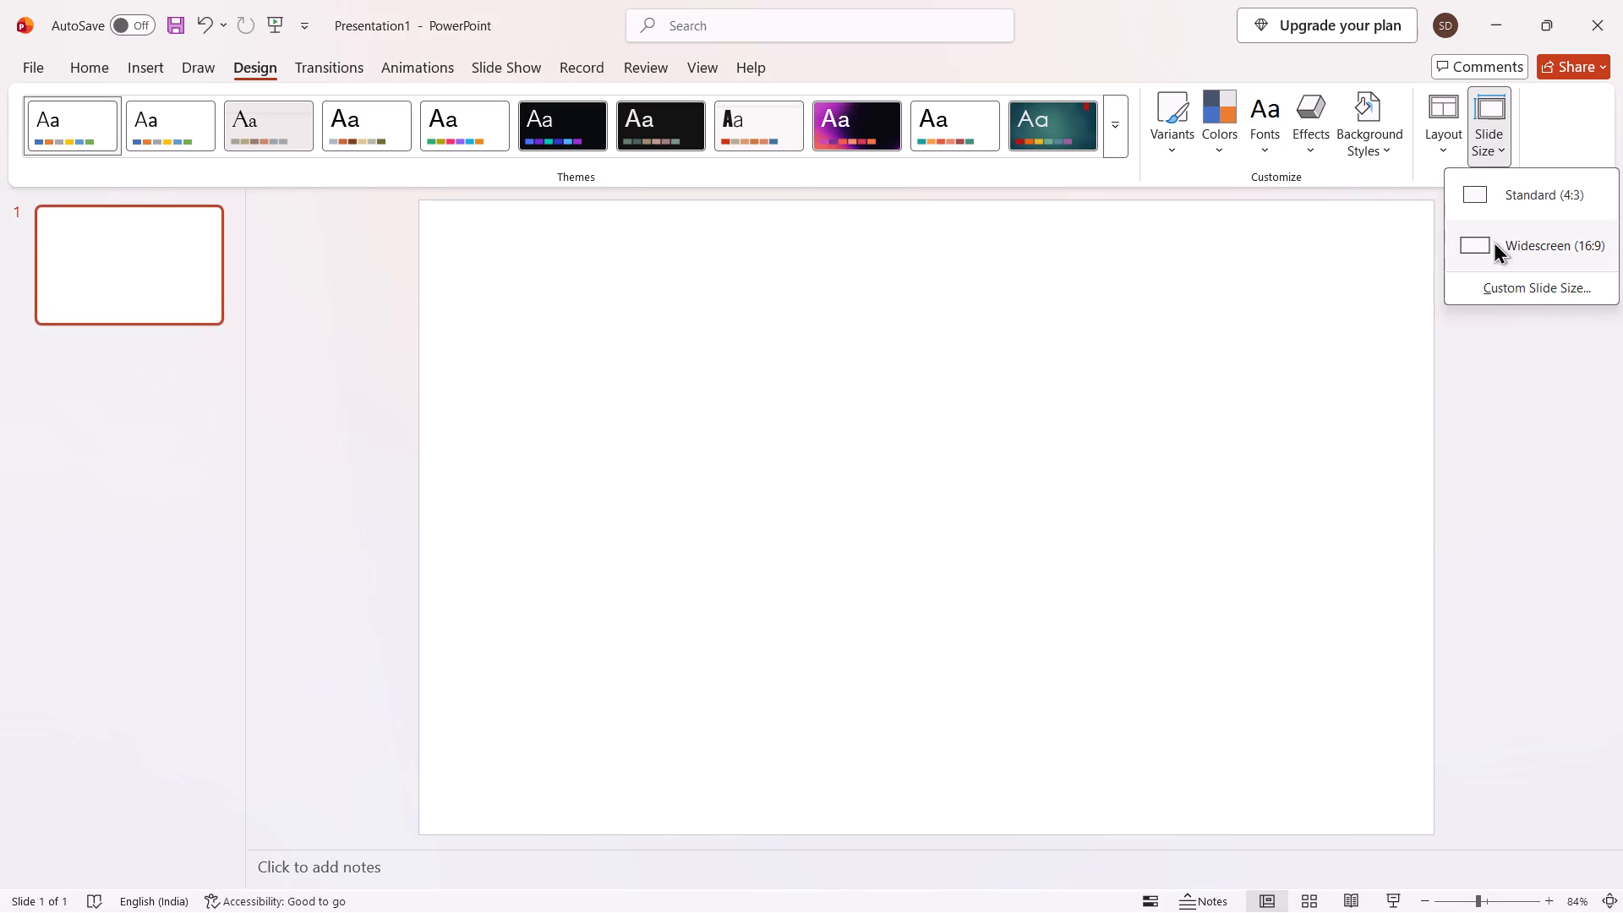
{"action": "left_click", "coordinate": [1485, 286]}
{"action": "left_click", "coordinate": [653, 435]}
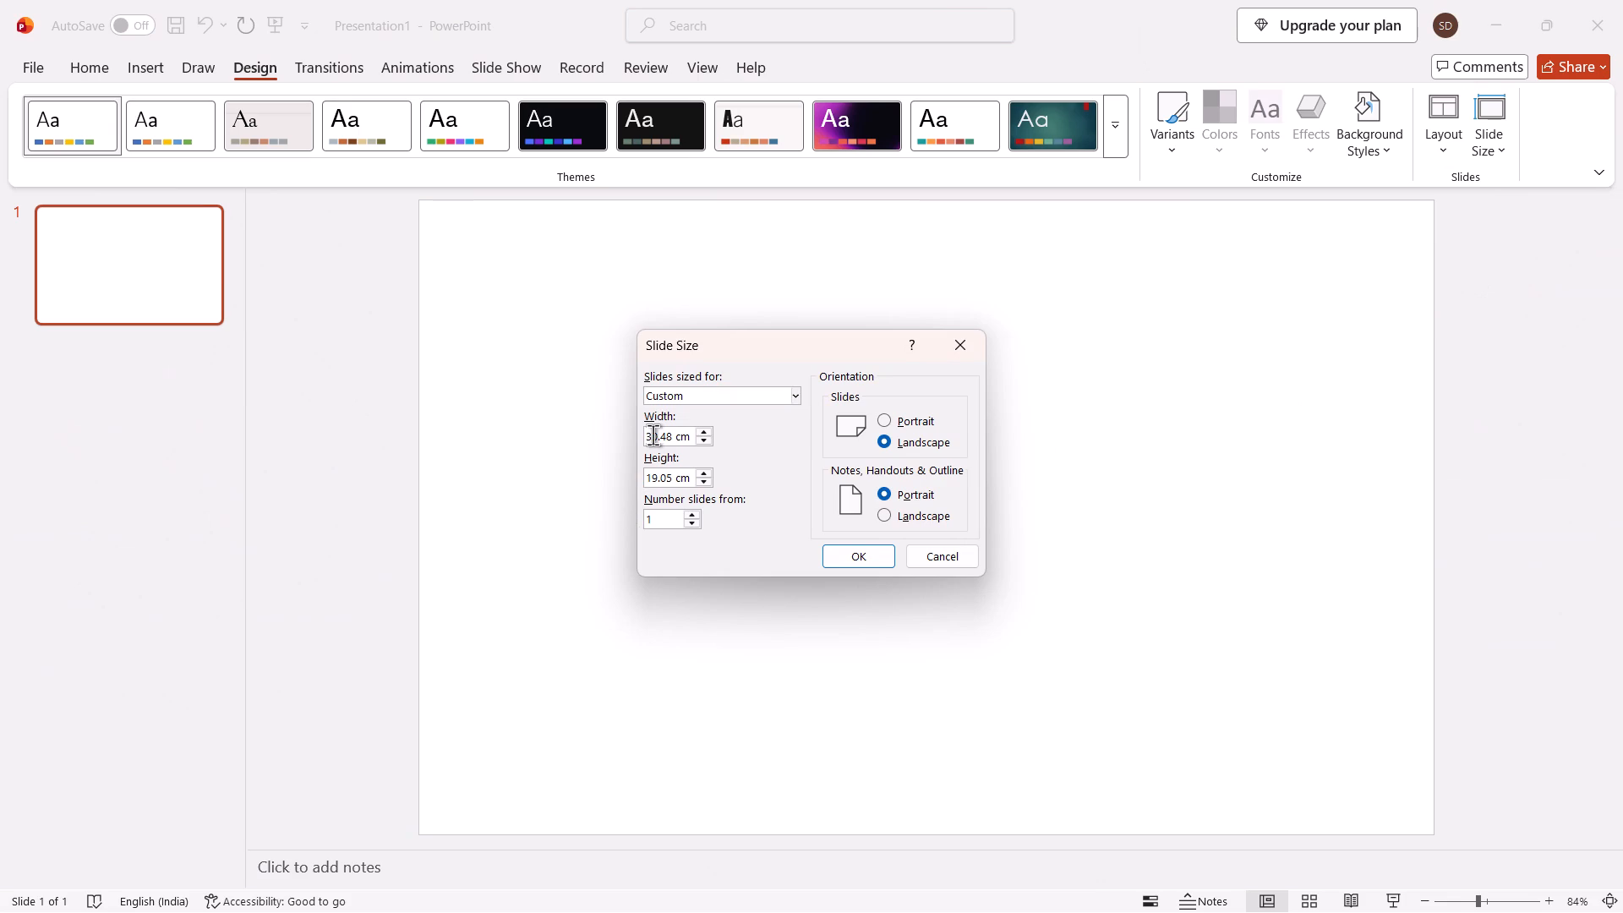
{"action": "triple_click", "coordinate": [653, 435]}
{"action": "type", "text": "12 in"}
{"action": "key", "text": "Tab"}
{"action": "type", "text": "18 in"}
{"action": "key", "text": "Return"}
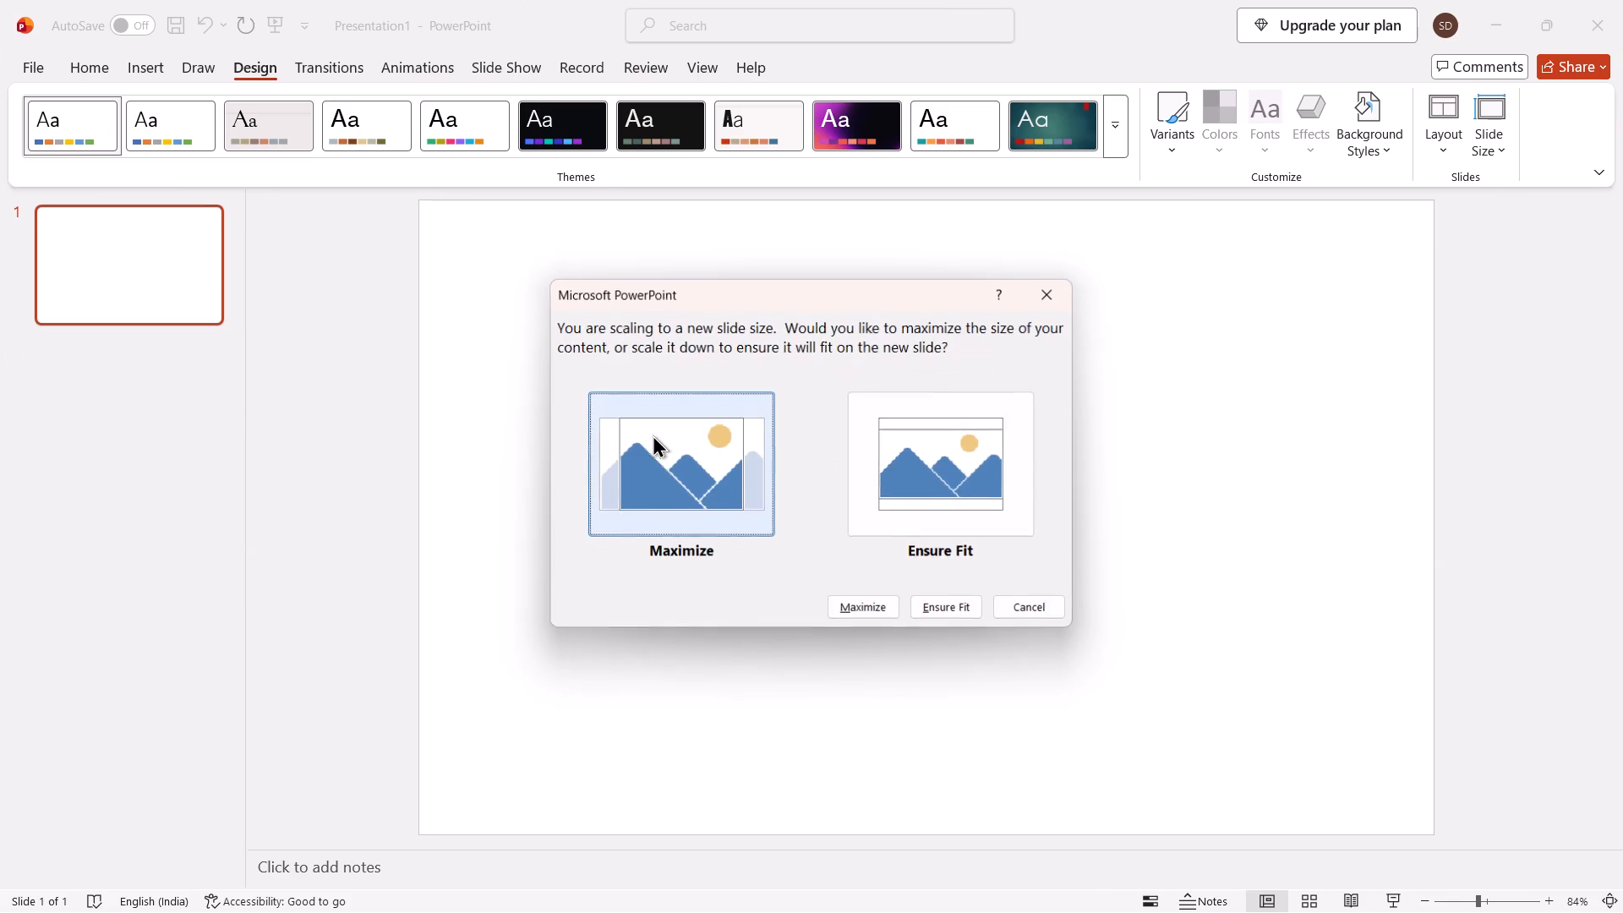
{"action": "left_click", "coordinate": [653, 435]}
{"action": "left_click", "coordinate": [1143, 435]}
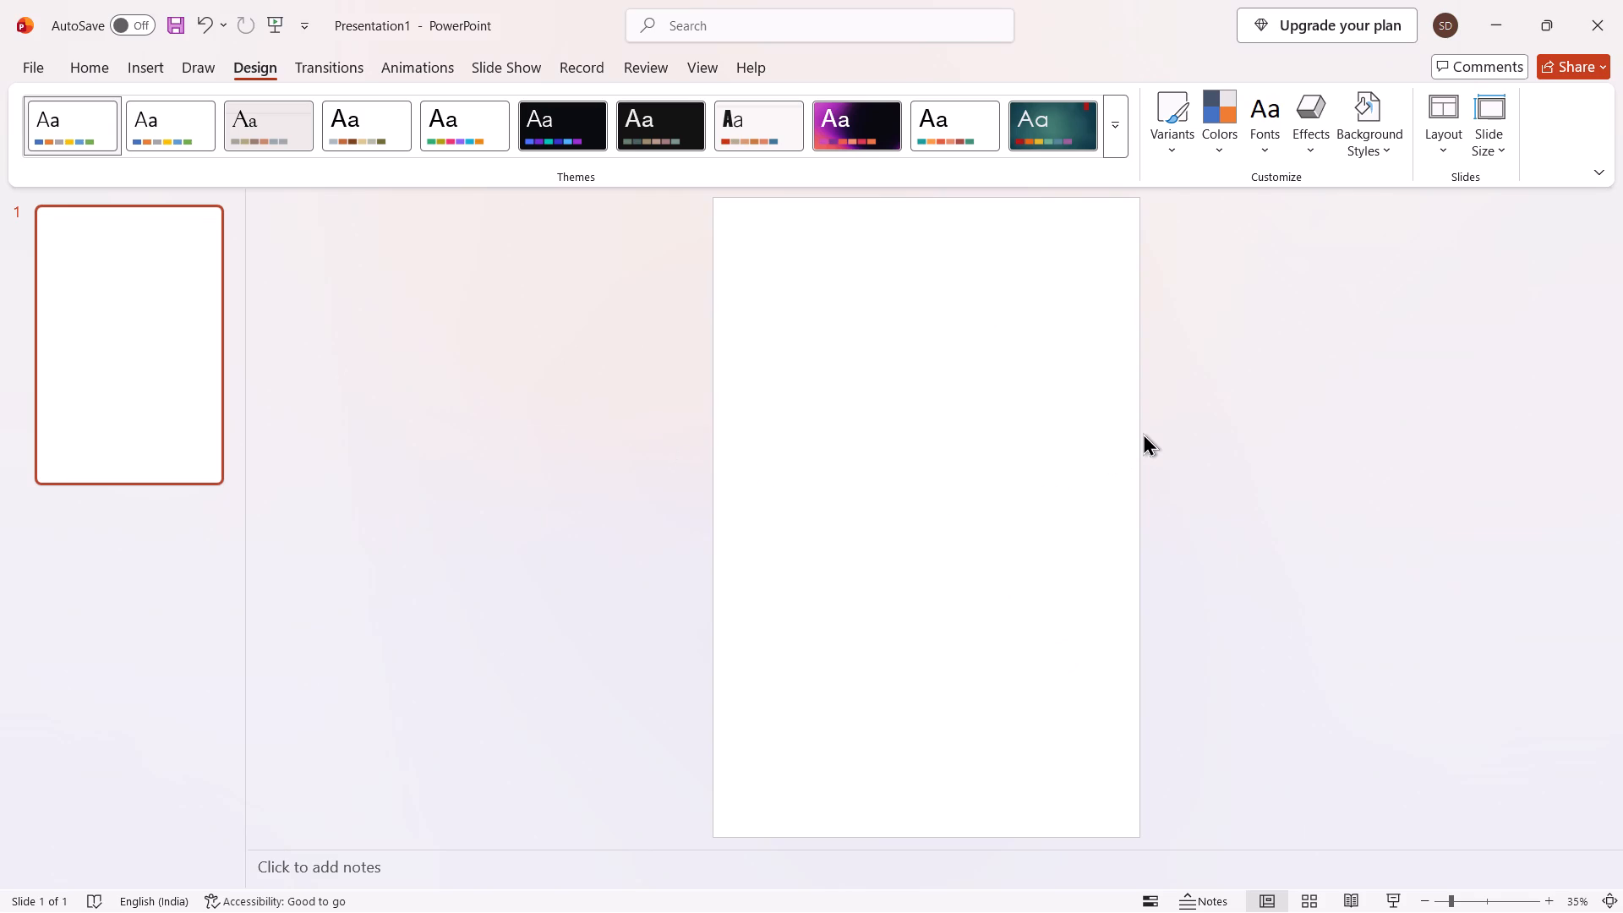
Change the slide orientation to Landscape, scaling with Ensure Fit.
{"action": "left_click", "coordinate": [1480, 132]}
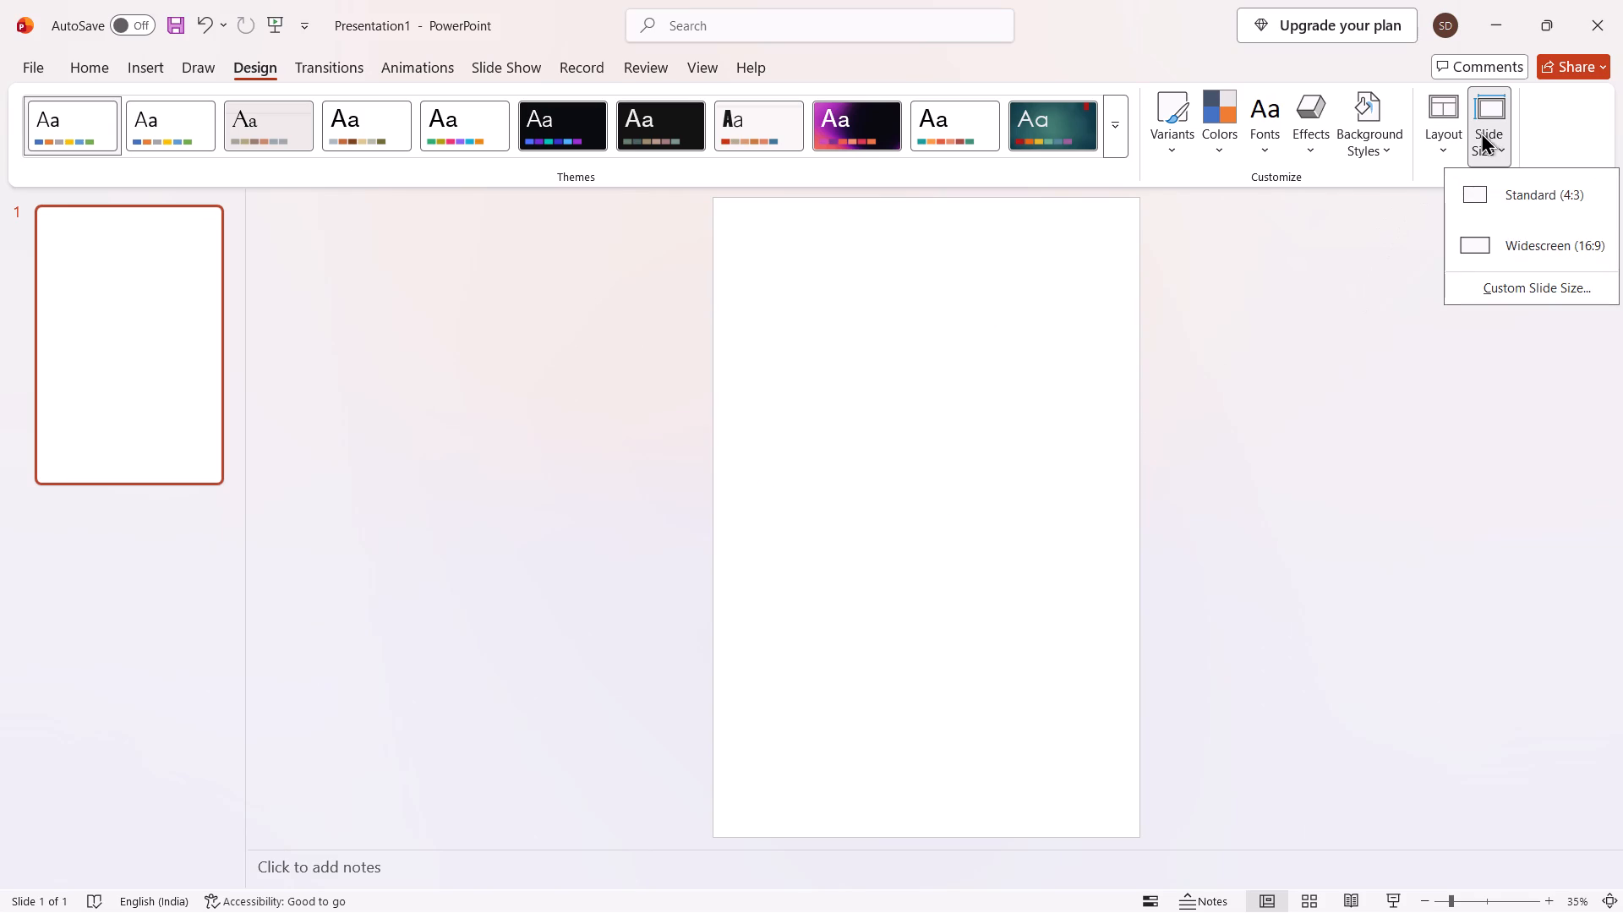
{"action": "left_click", "coordinate": [1533, 283]}
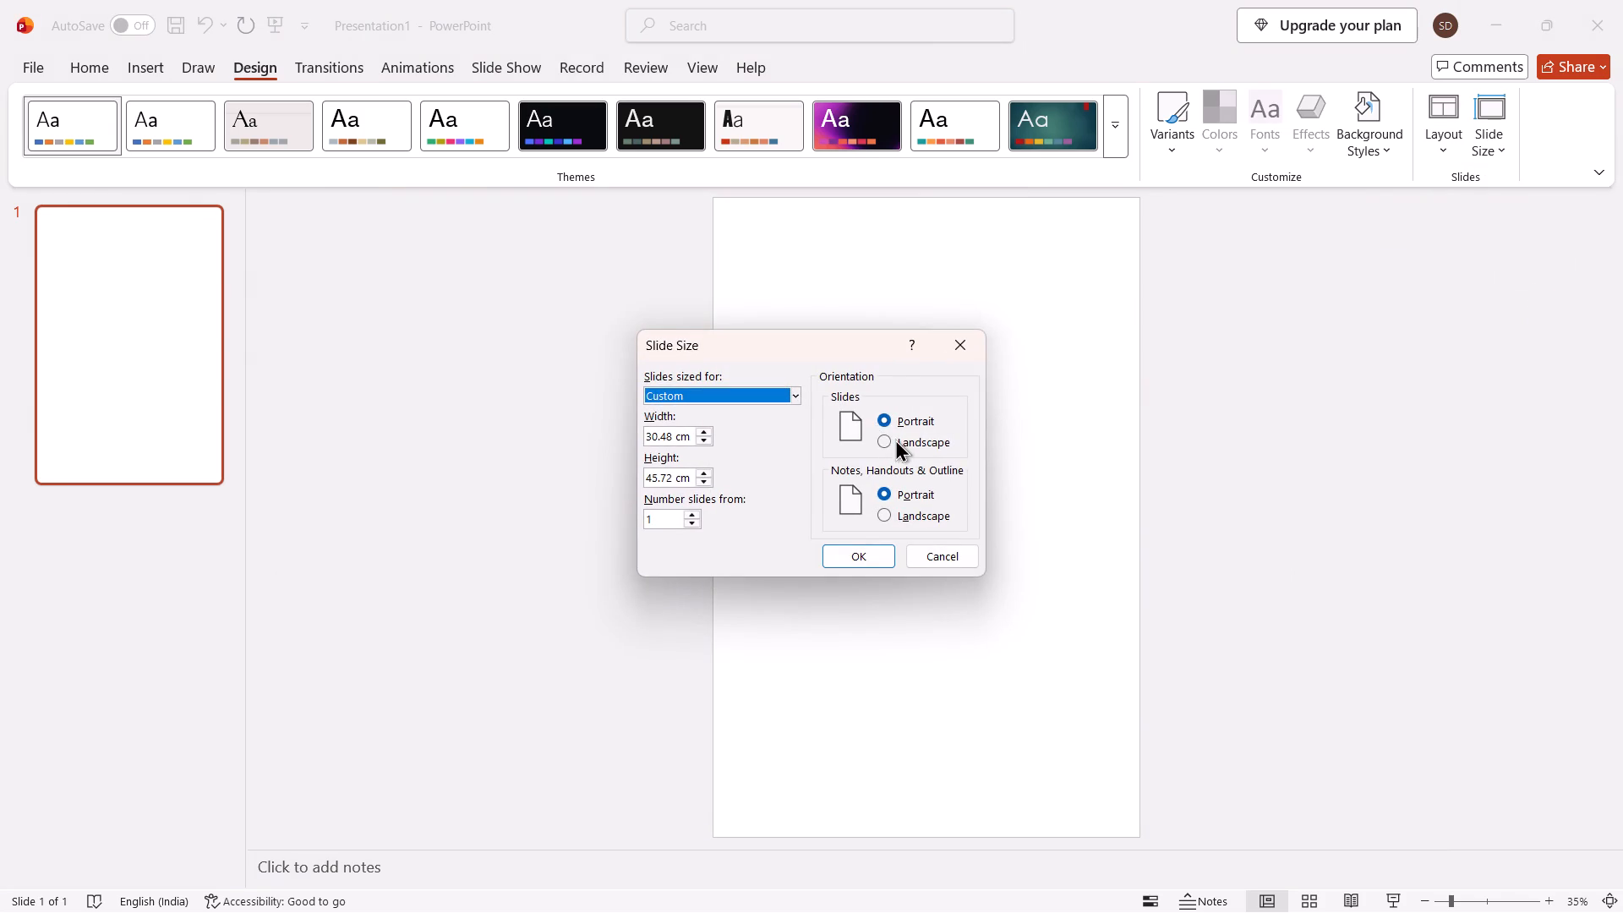
{"action": "left_click", "coordinate": [883, 441]}
{"action": "left_click", "coordinate": [870, 566]}
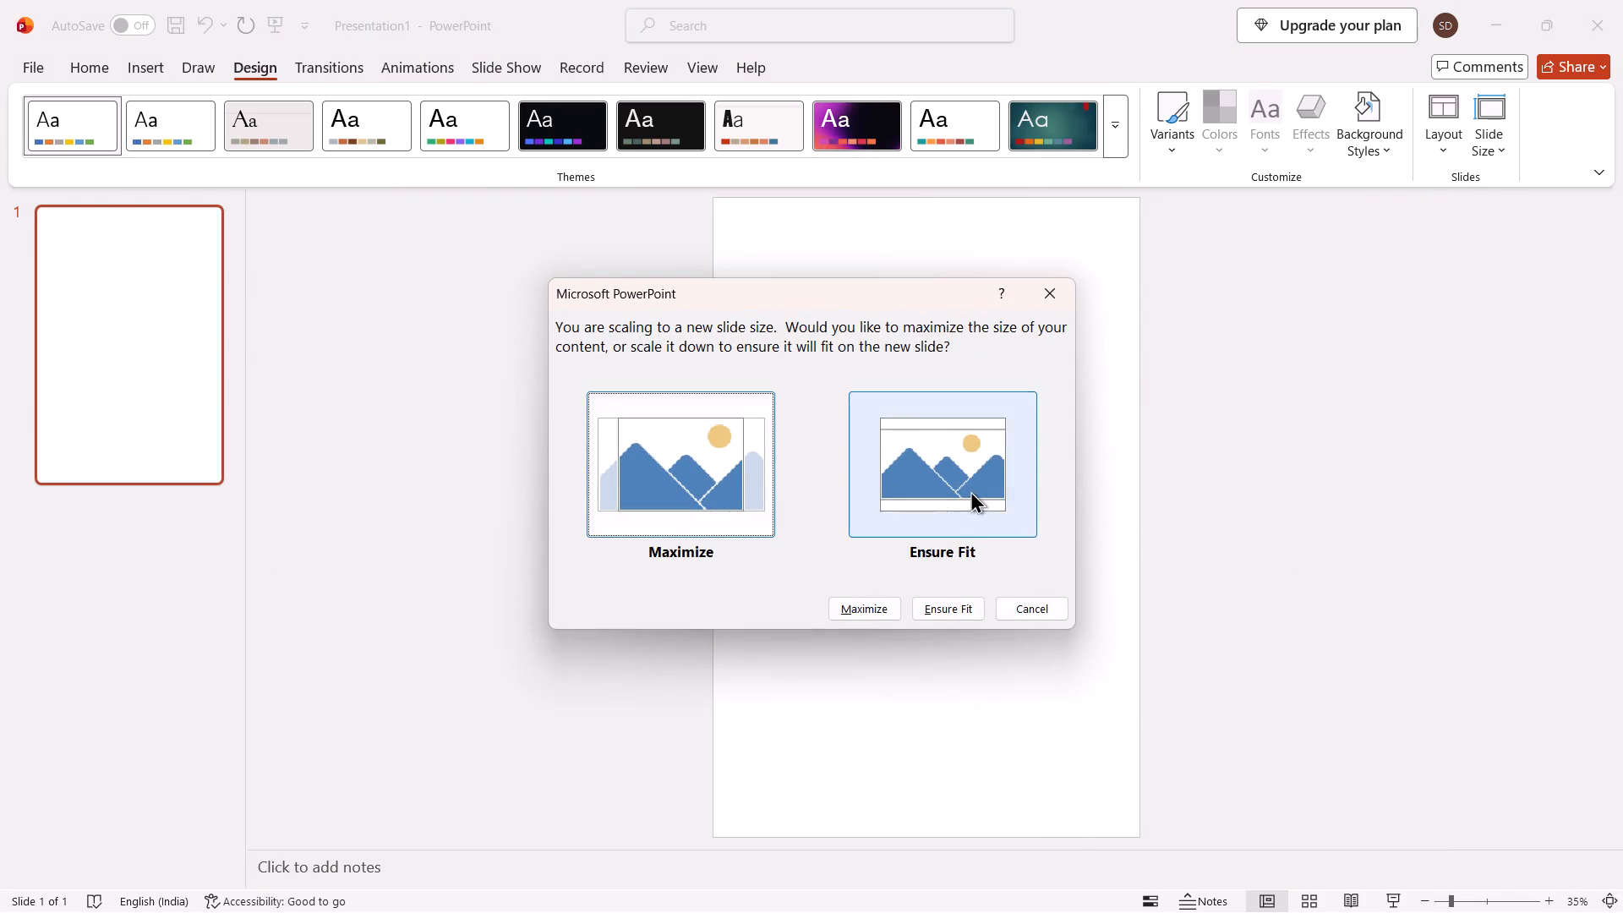
{"action": "left_click", "coordinate": [970, 490]}
Switch to File Explorer and look through the Downloads folder and the Stickers folder for reusable sticker artwork.
{"action": "key", "text": "alt+Tab"}
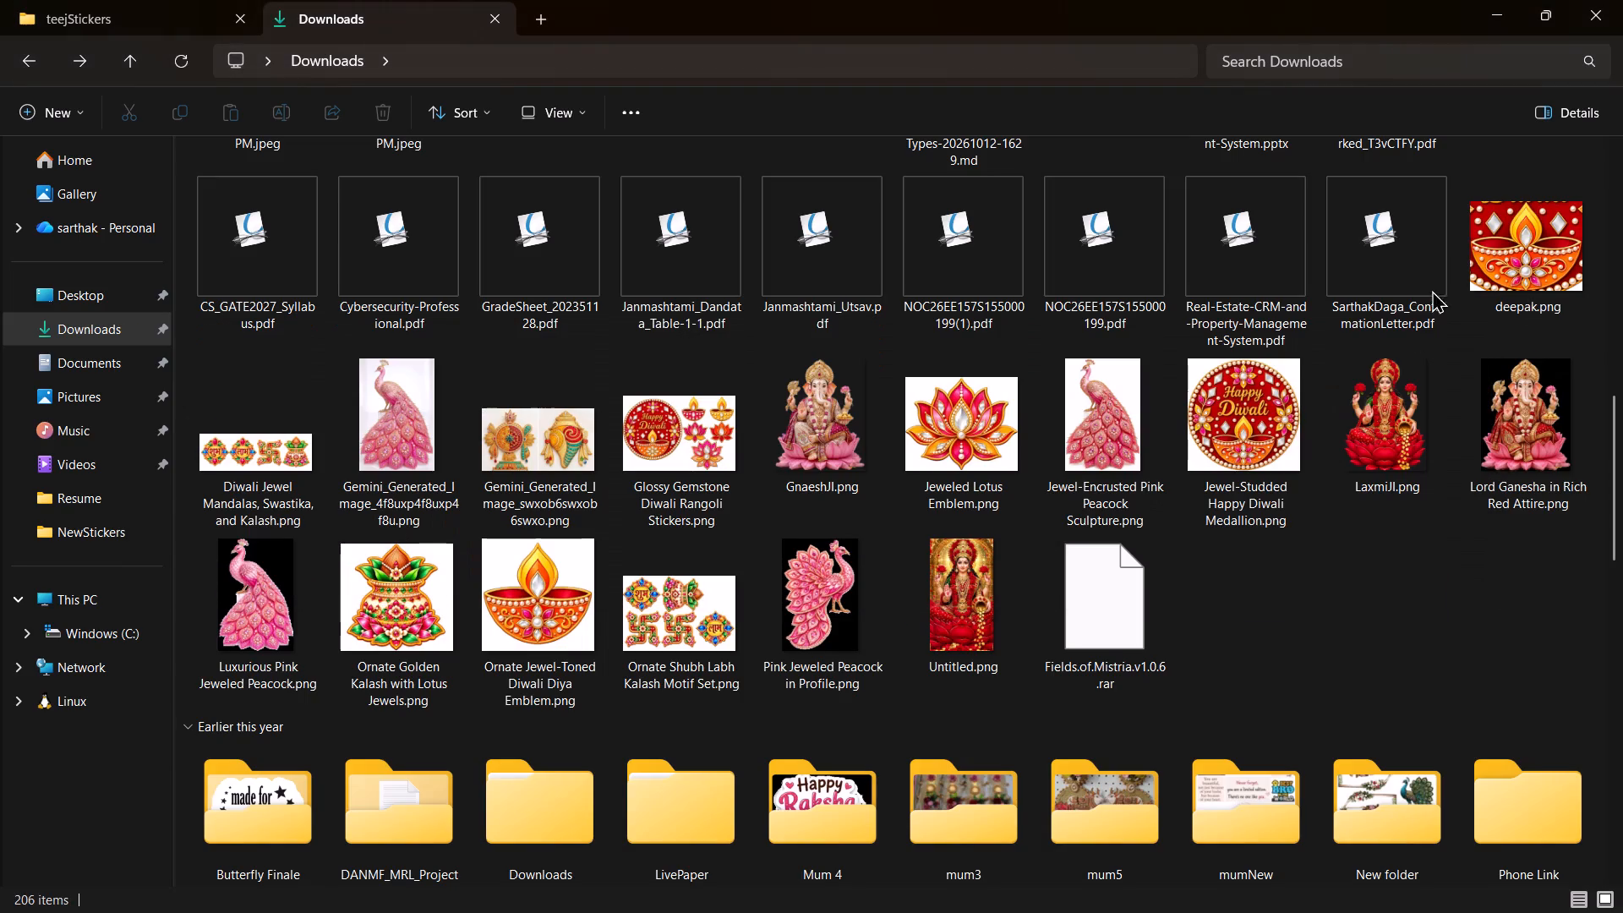
{"action": "scroll", "coordinate": [1341, 434], "scroll_direction": "up", "scroll_amount": 12}
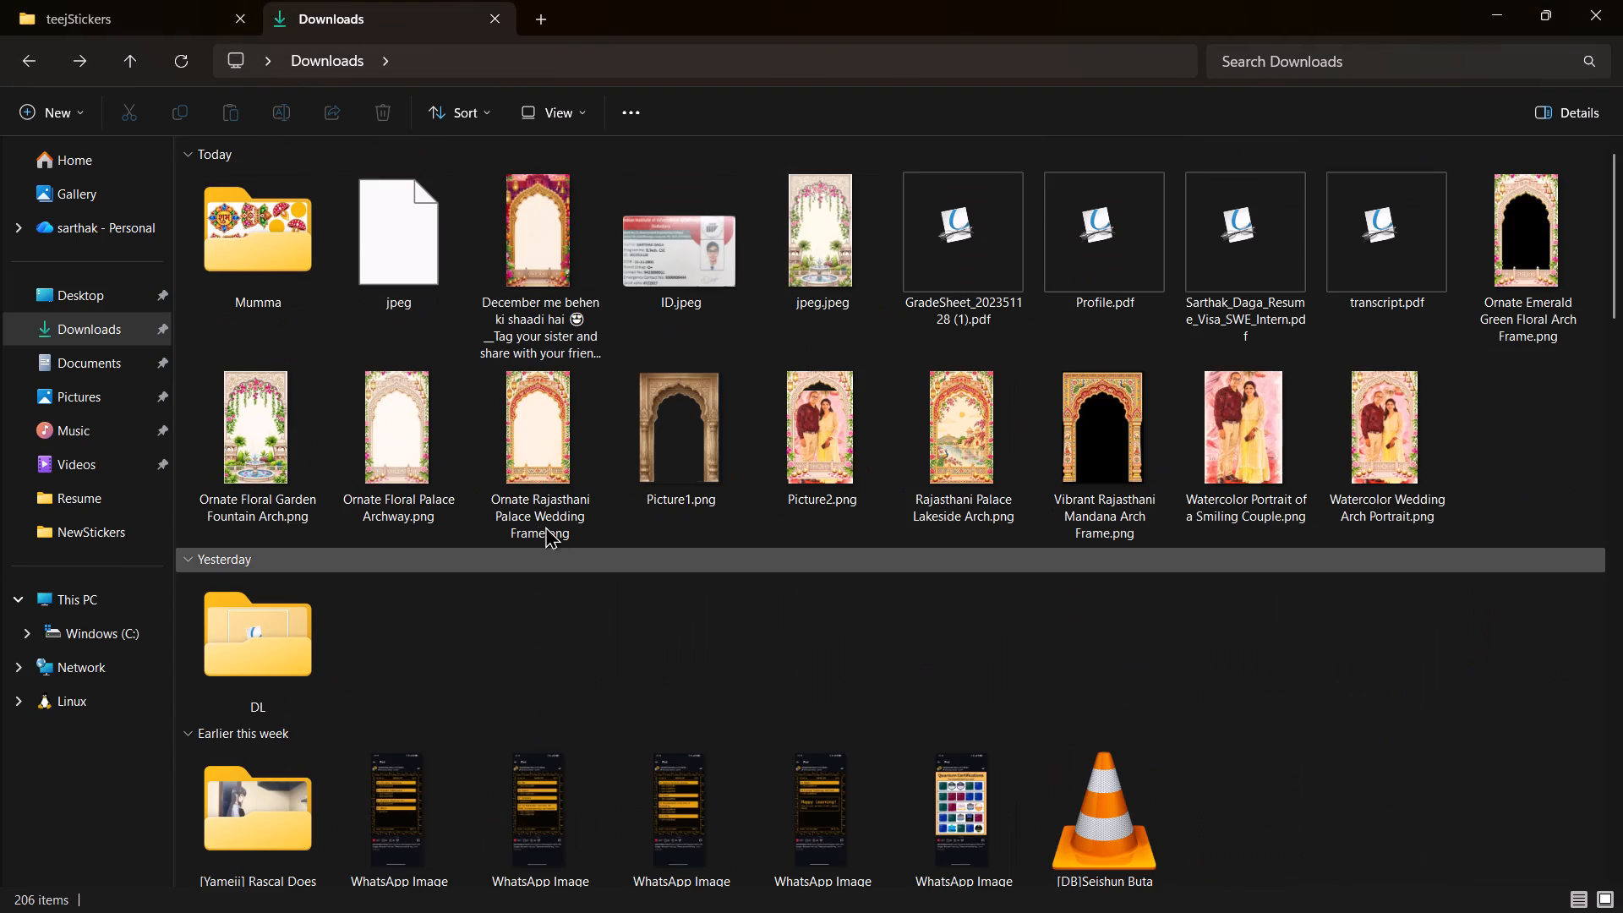
{"action": "left_click", "coordinate": [74, 30]}
{"action": "left_click", "coordinate": [28, 68]}
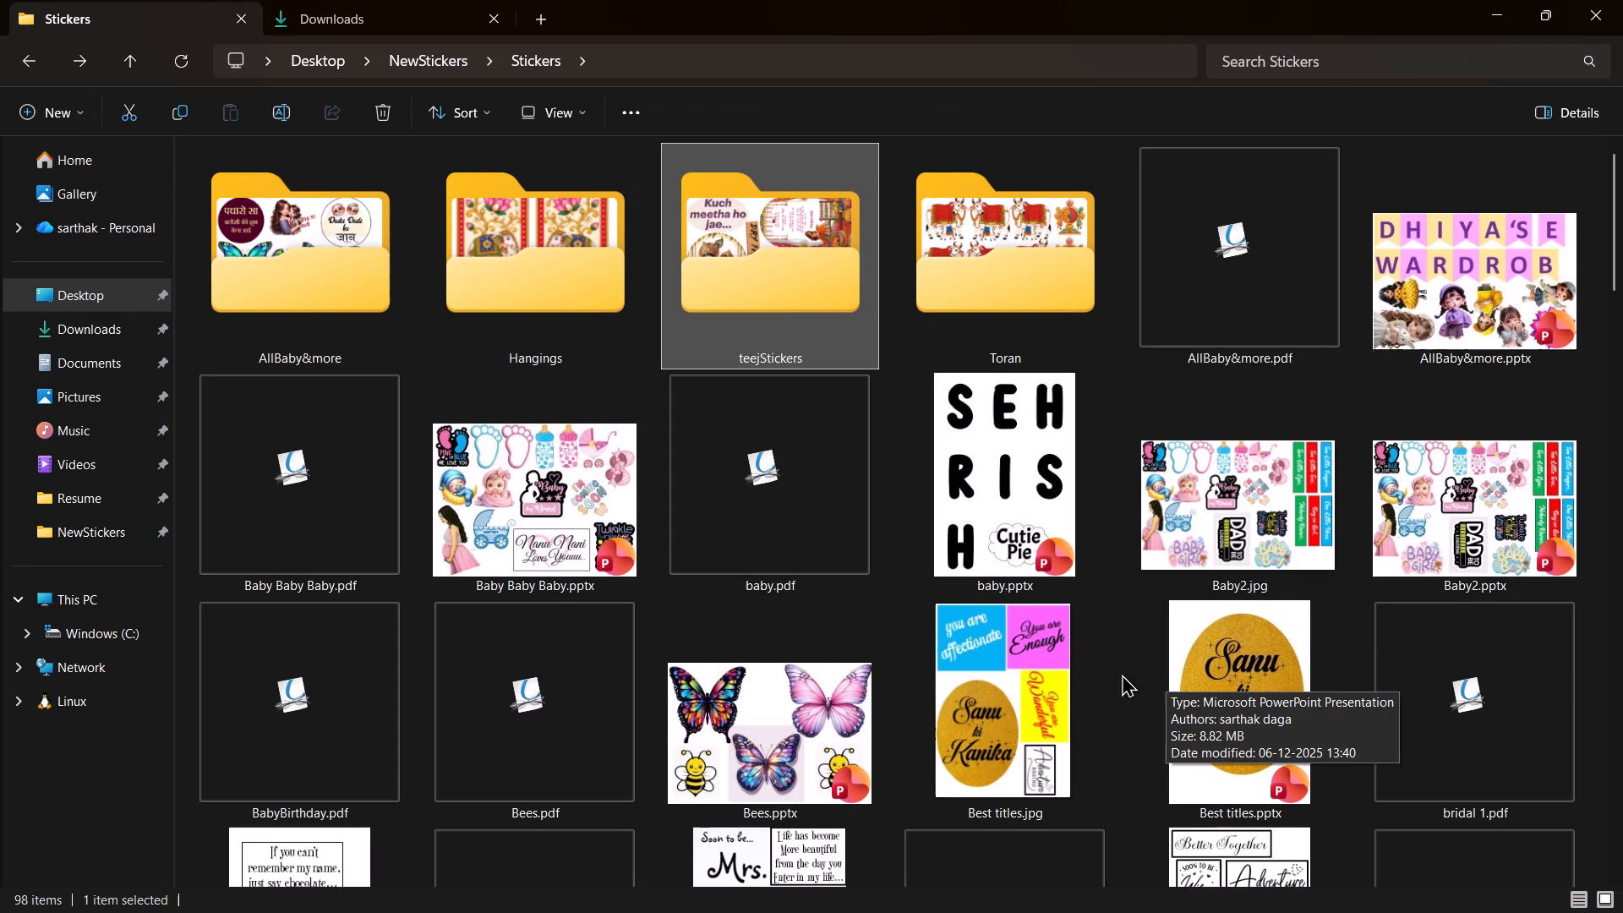
{"action": "double_click", "coordinate": [1126, 677]}
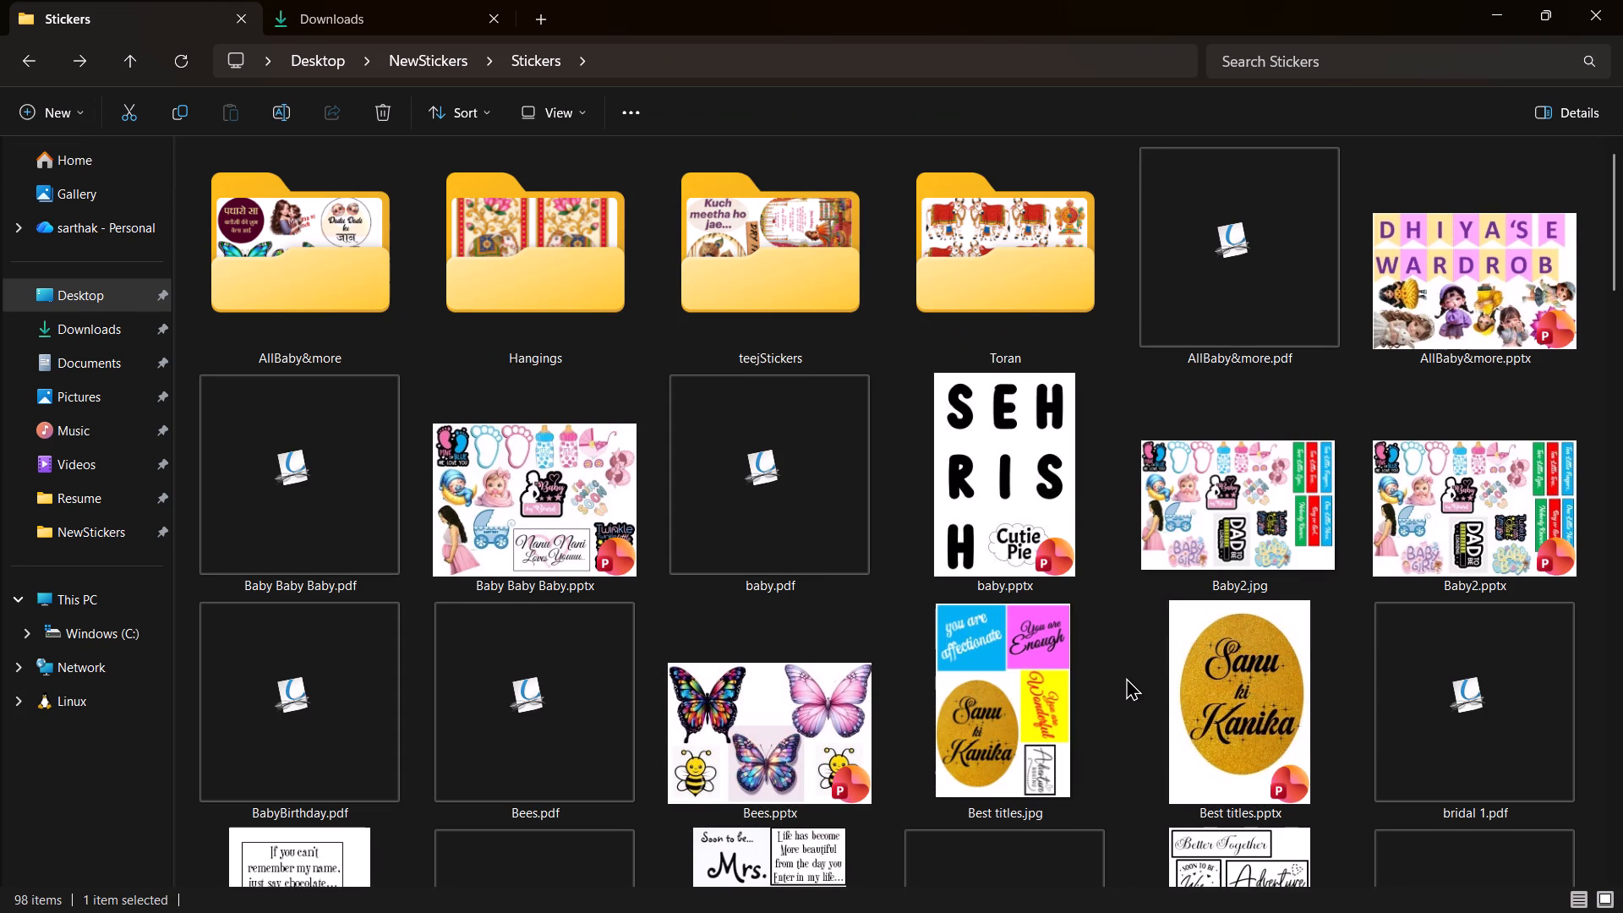
{"action": "scroll", "coordinate": [1126, 677], "scroll_direction": "down", "scroll_amount": 6}
{"action": "scroll", "coordinate": [1127, 678], "scroll_direction": "up", "scroll_amount": 5}
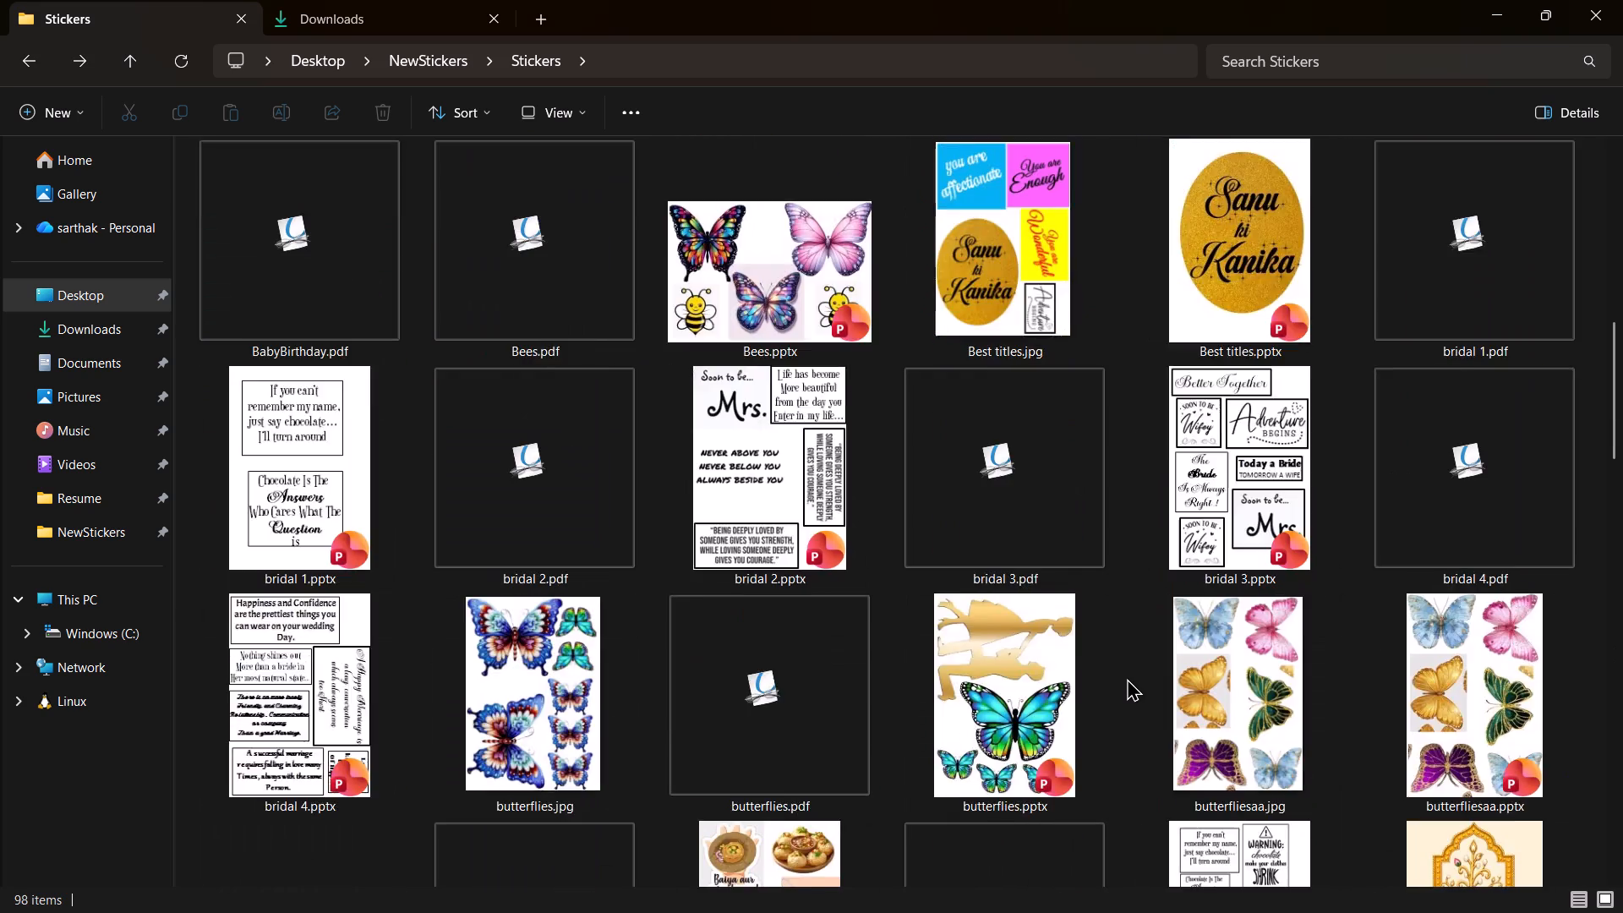
{"action": "scroll", "coordinate": [1127, 678], "scroll_direction": "up", "scroll_amount": 6}
Look through the NewStickers folder, its mumumum subfolder and the image islamic.jpg for reusable artwork.
{"action": "left_click", "coordinate": [39, 68]}
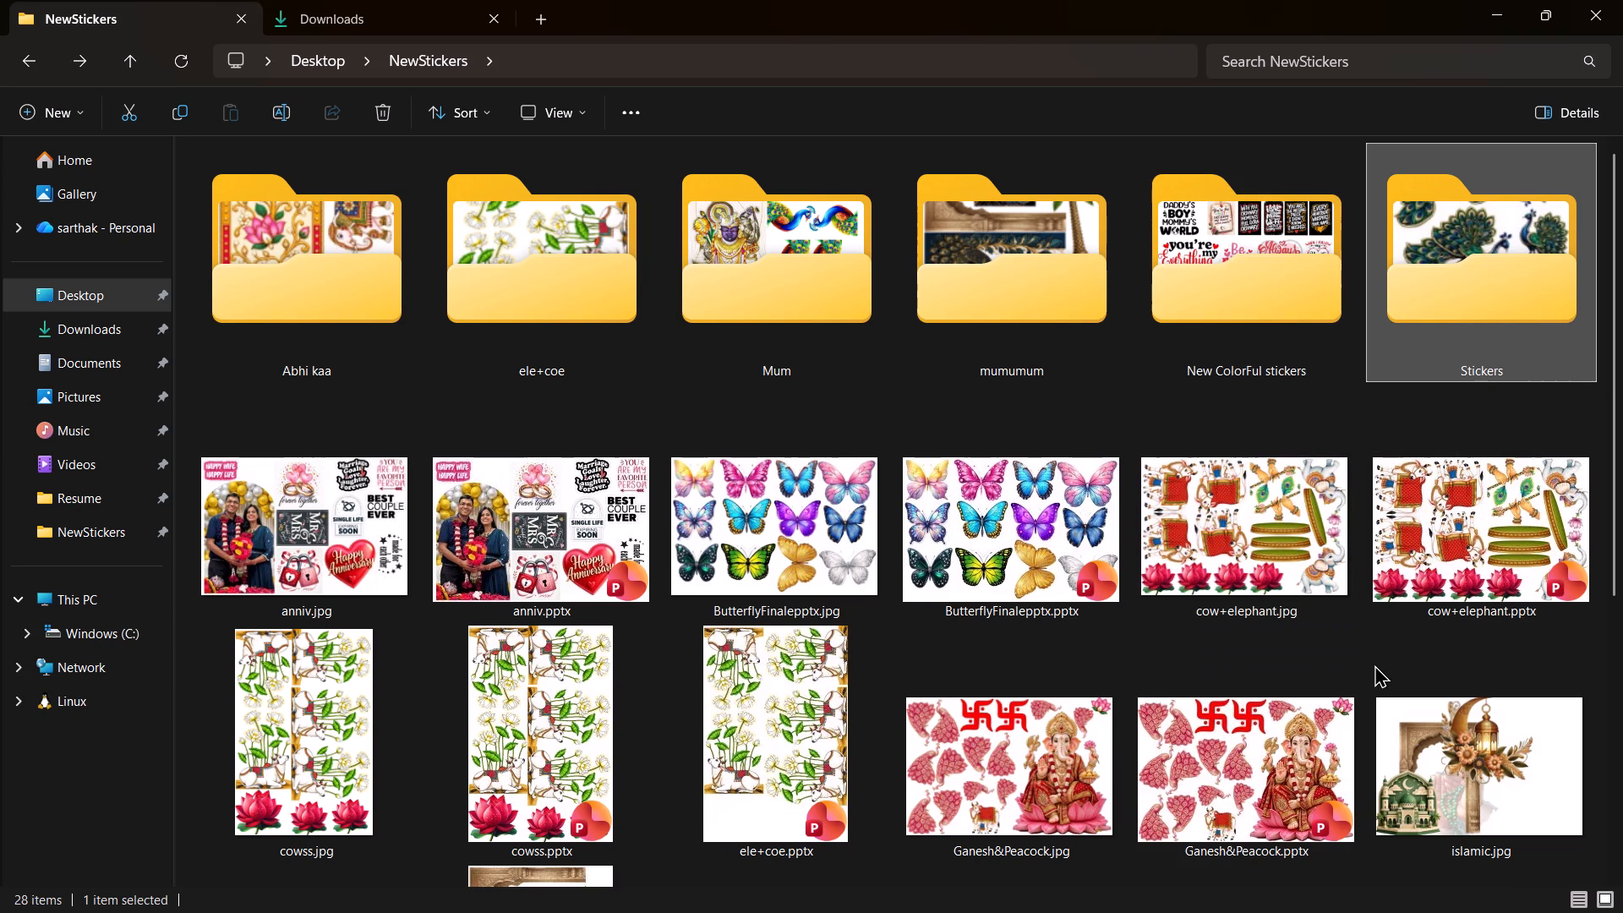
{"action": "scroll", "coordinate": [1374, 664], "scroll_direction": "down", "scroll_amount": 1}
{"action": "left_click", "coordinate": [1374, 720]}
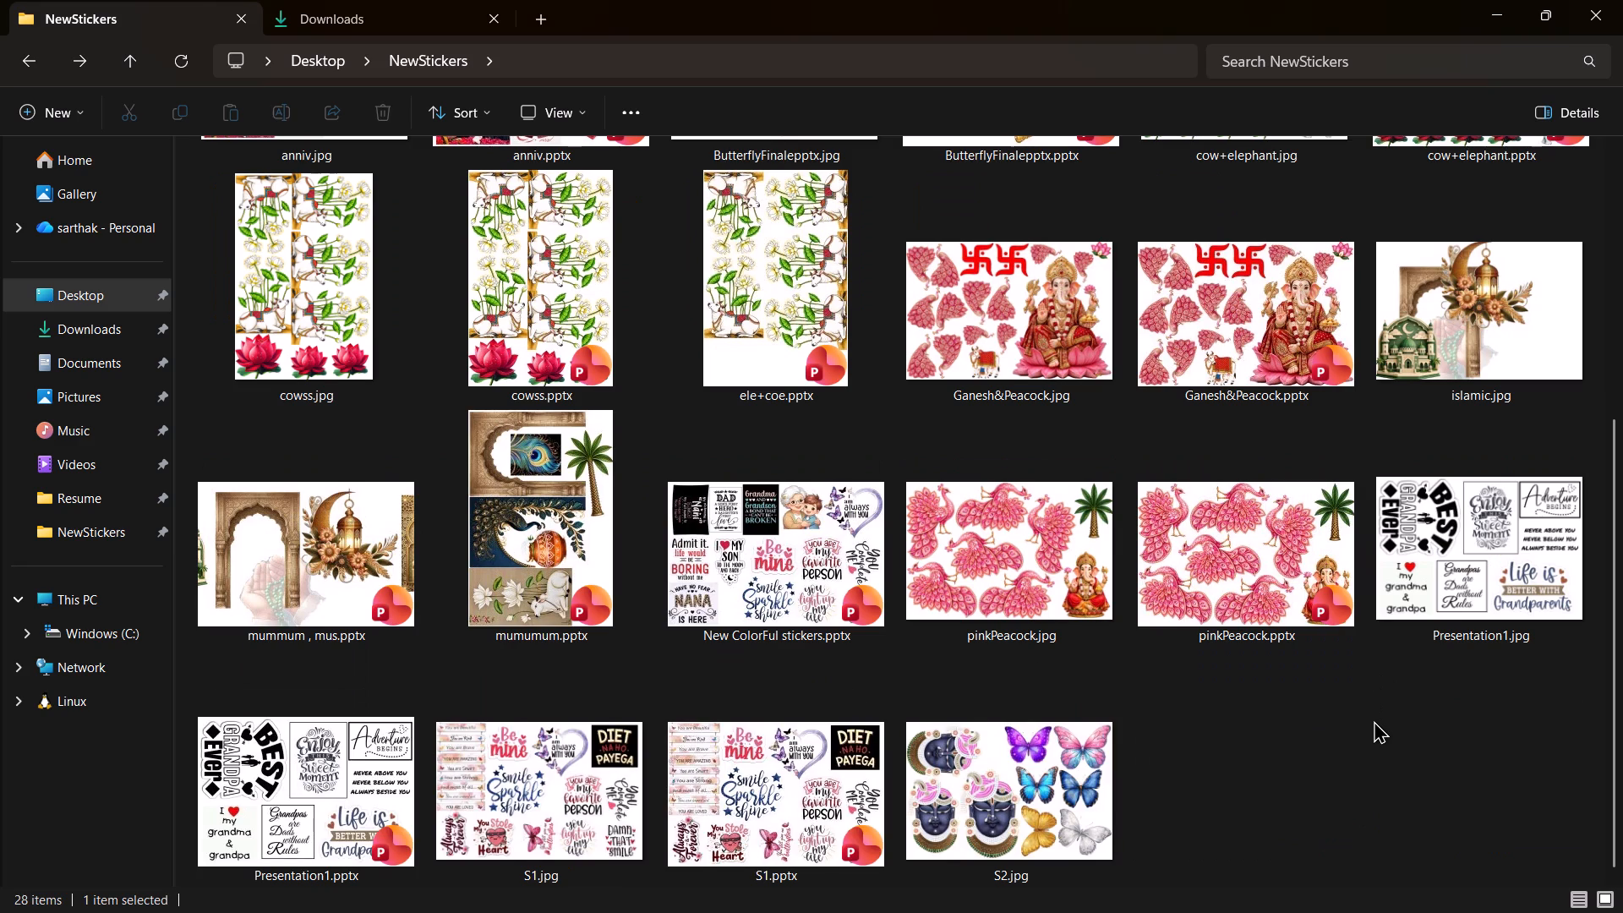
{"action": "scroll", "coordinate": [1374, 720], "scroll_direction": "up", "scroll_amount": 1}
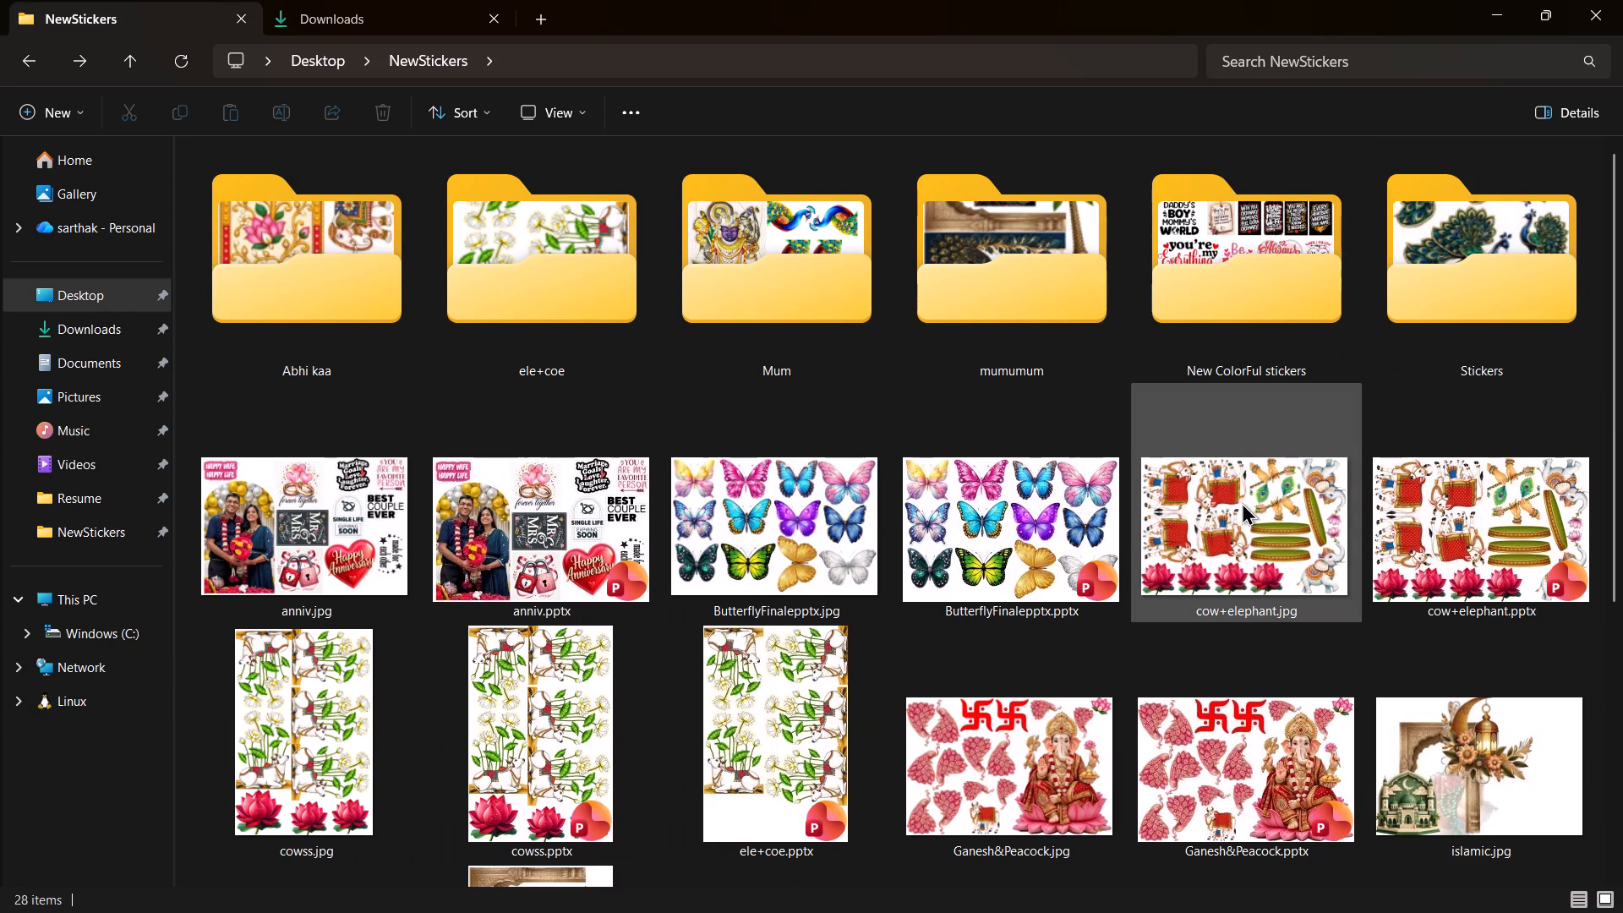
{"action": "left_click", "coordinate": [1130, 383]}
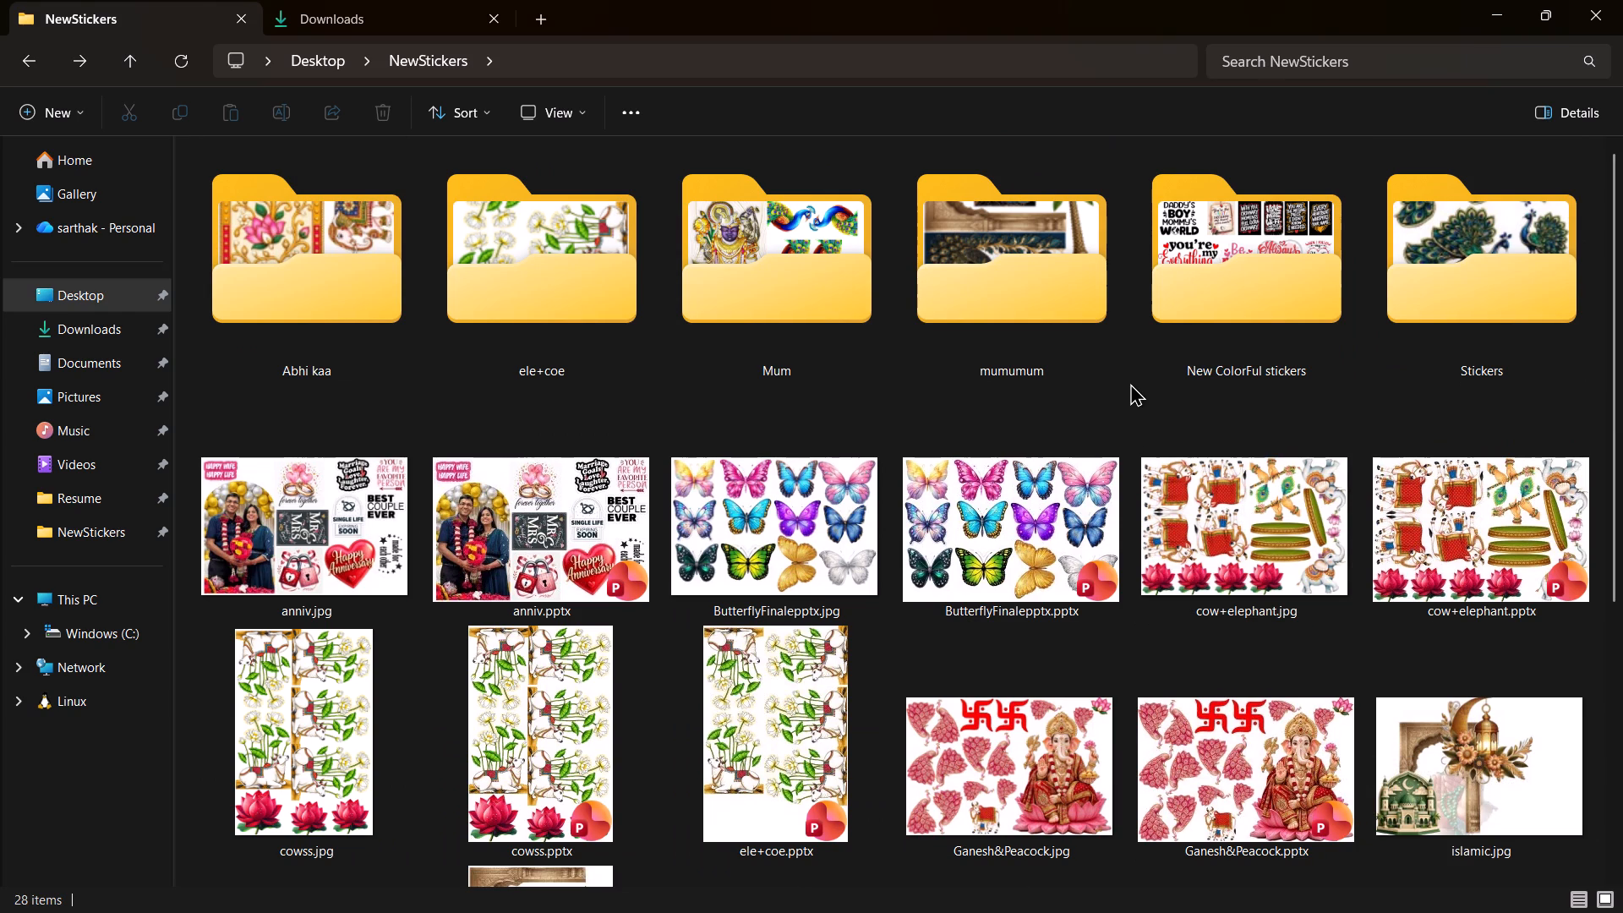
{"action": "scroll", "coordinate": [1130, 383], "scroll_direction": "down", "scroll_amount": 1}
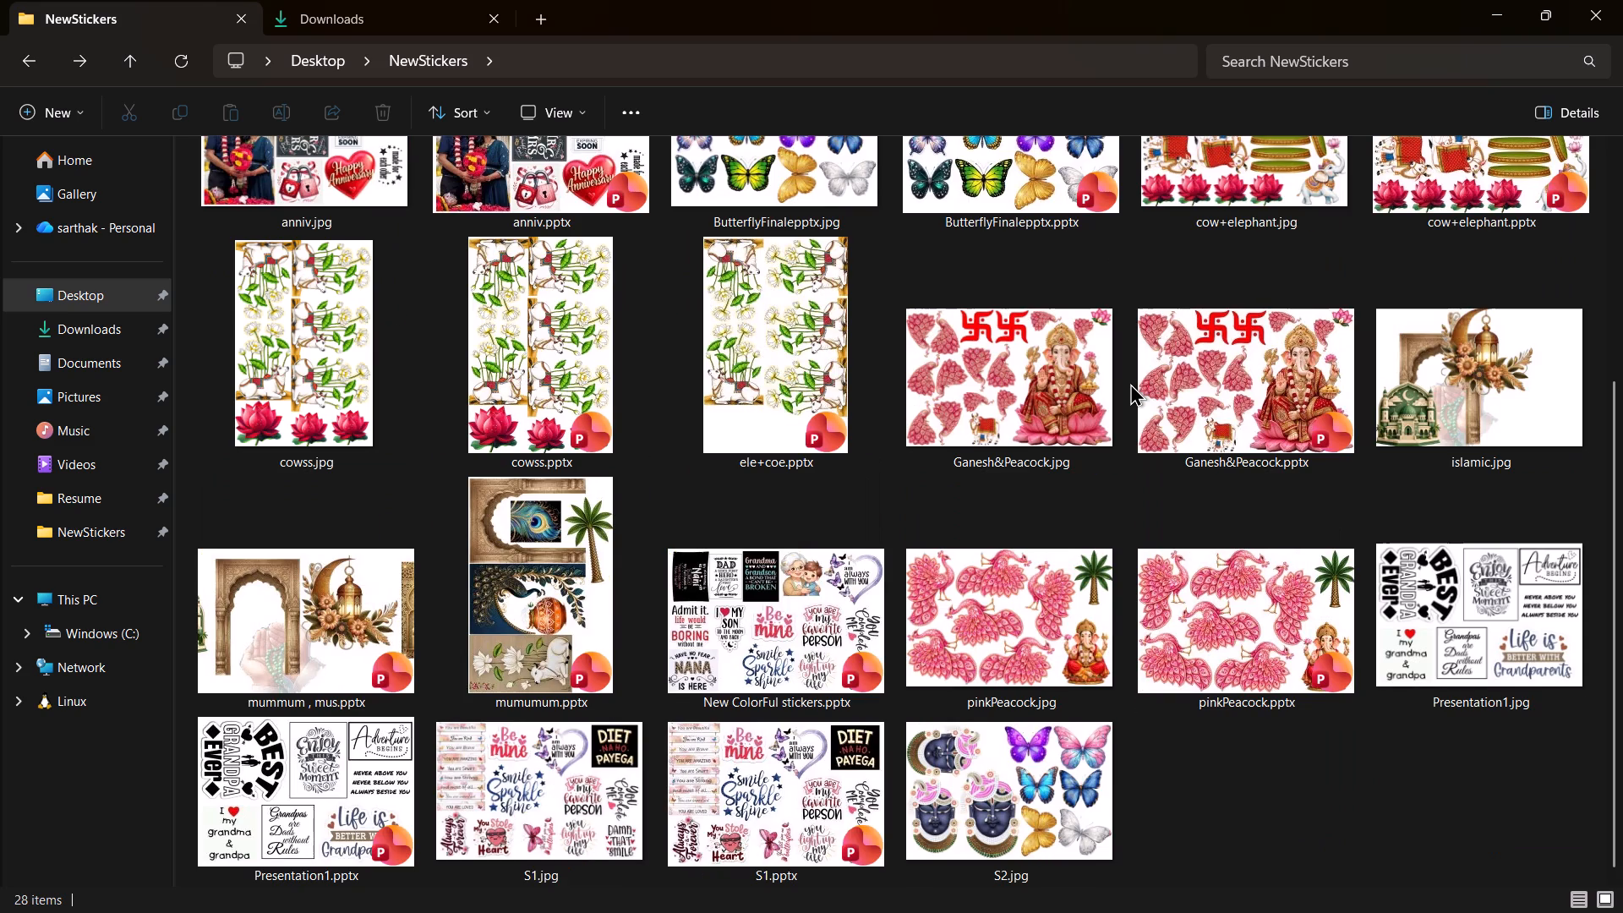
{"action": "scroll", "coordinate": [1130, 383], "scroll_direction": "up", "scroll_amount": 3}
{"action": "double_click", "coordinate": [1023, 323]}
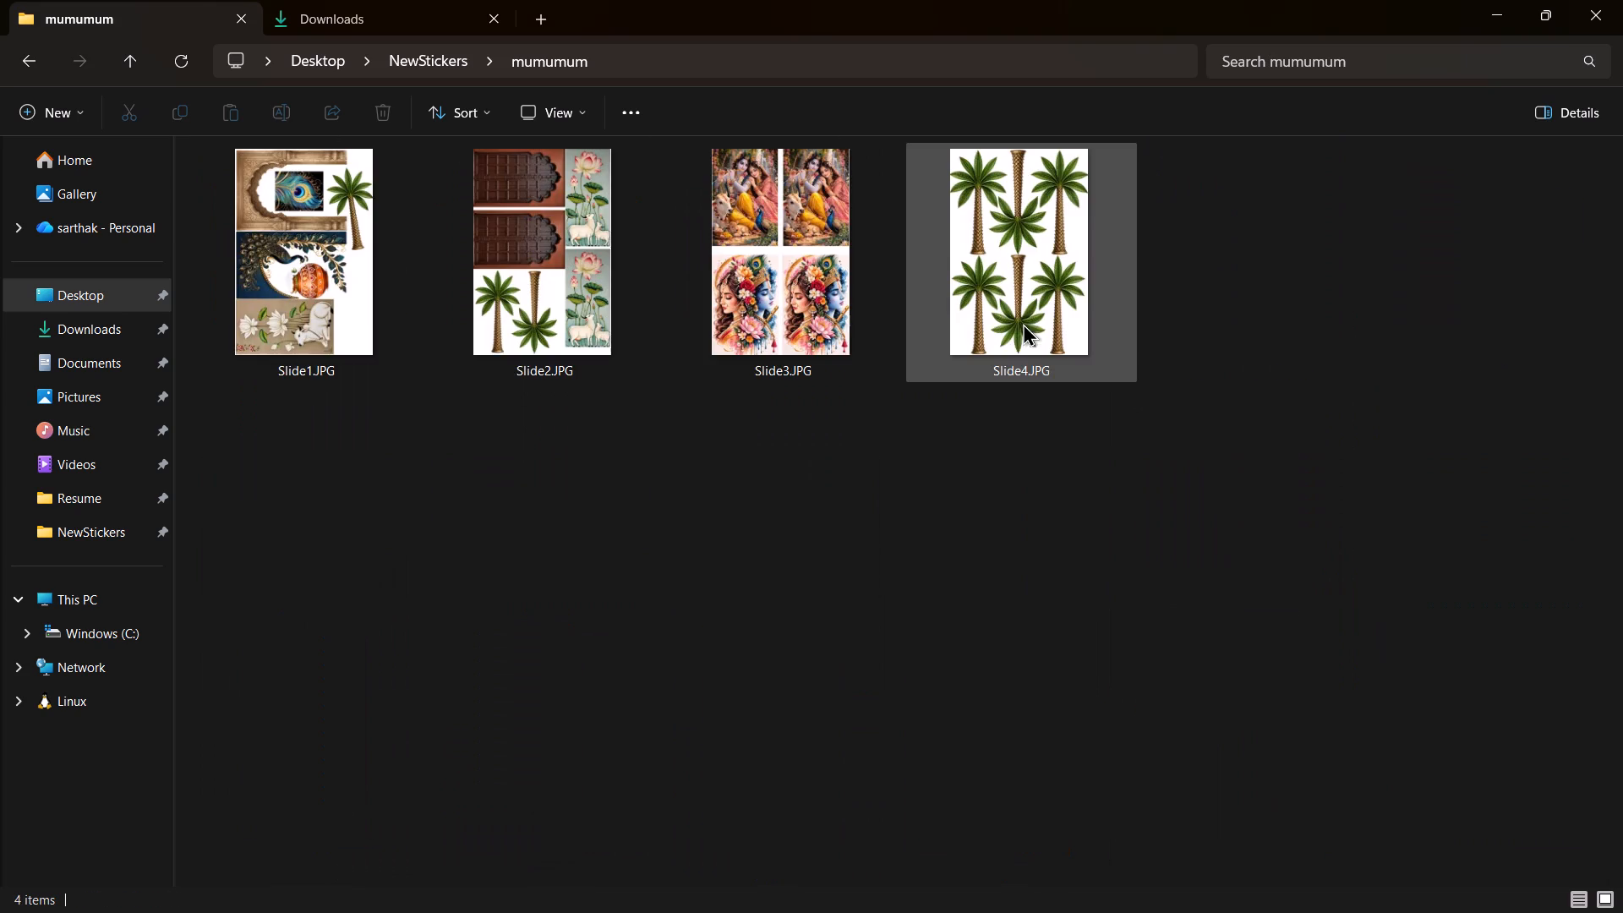
{"action": "left_click", "coordinate": [26, 49]}
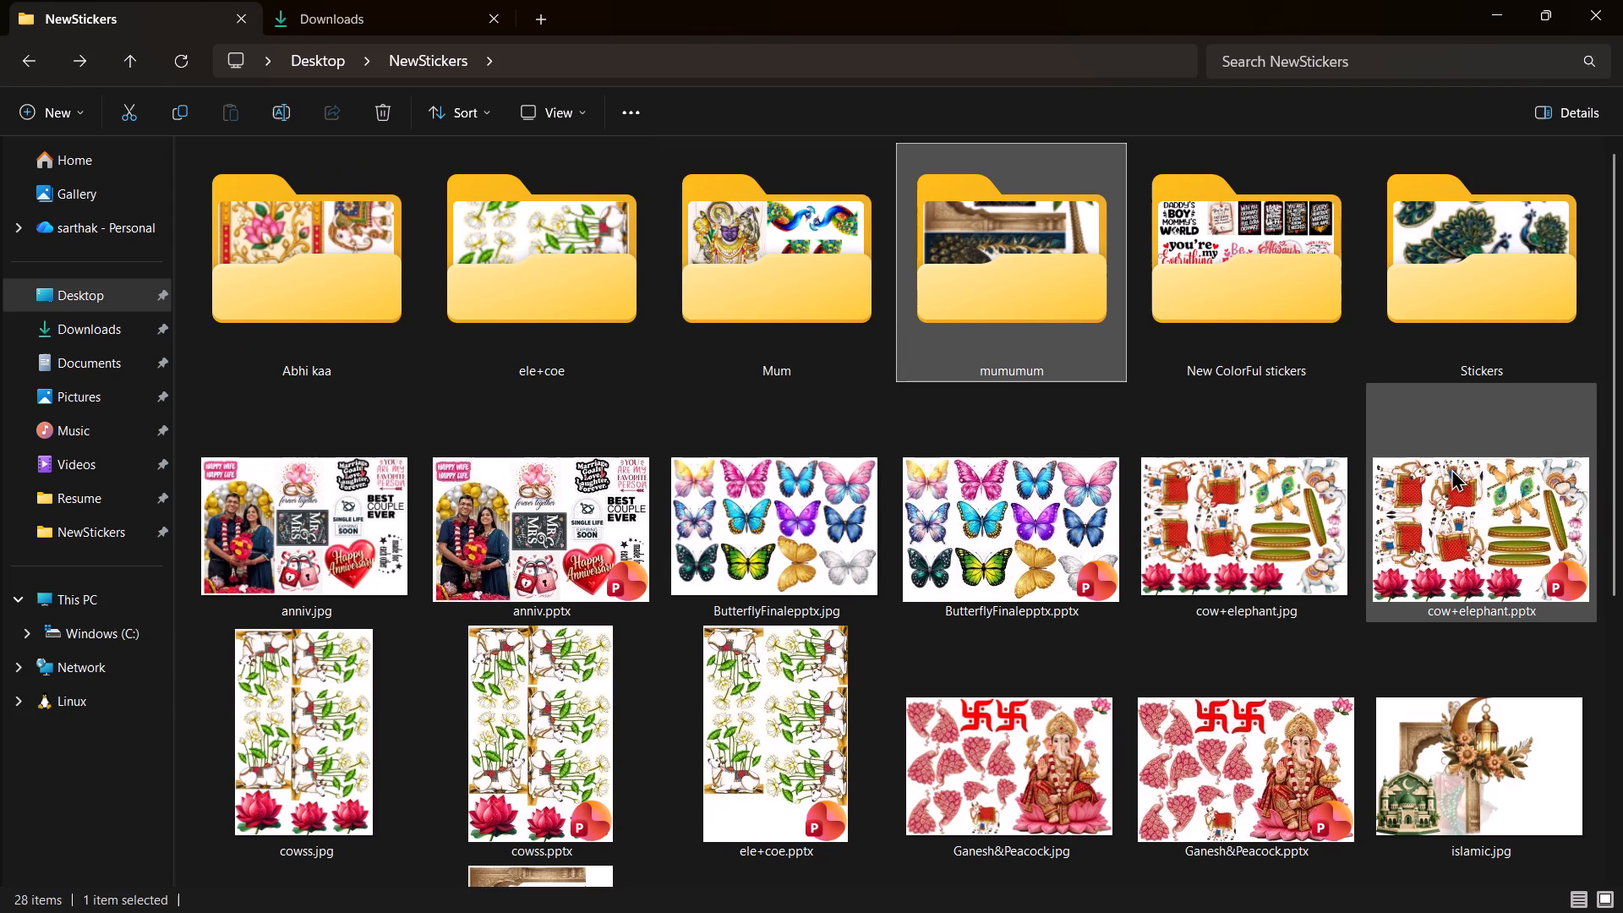
{"action": "double_click", "coordinate": [1500, 719]}
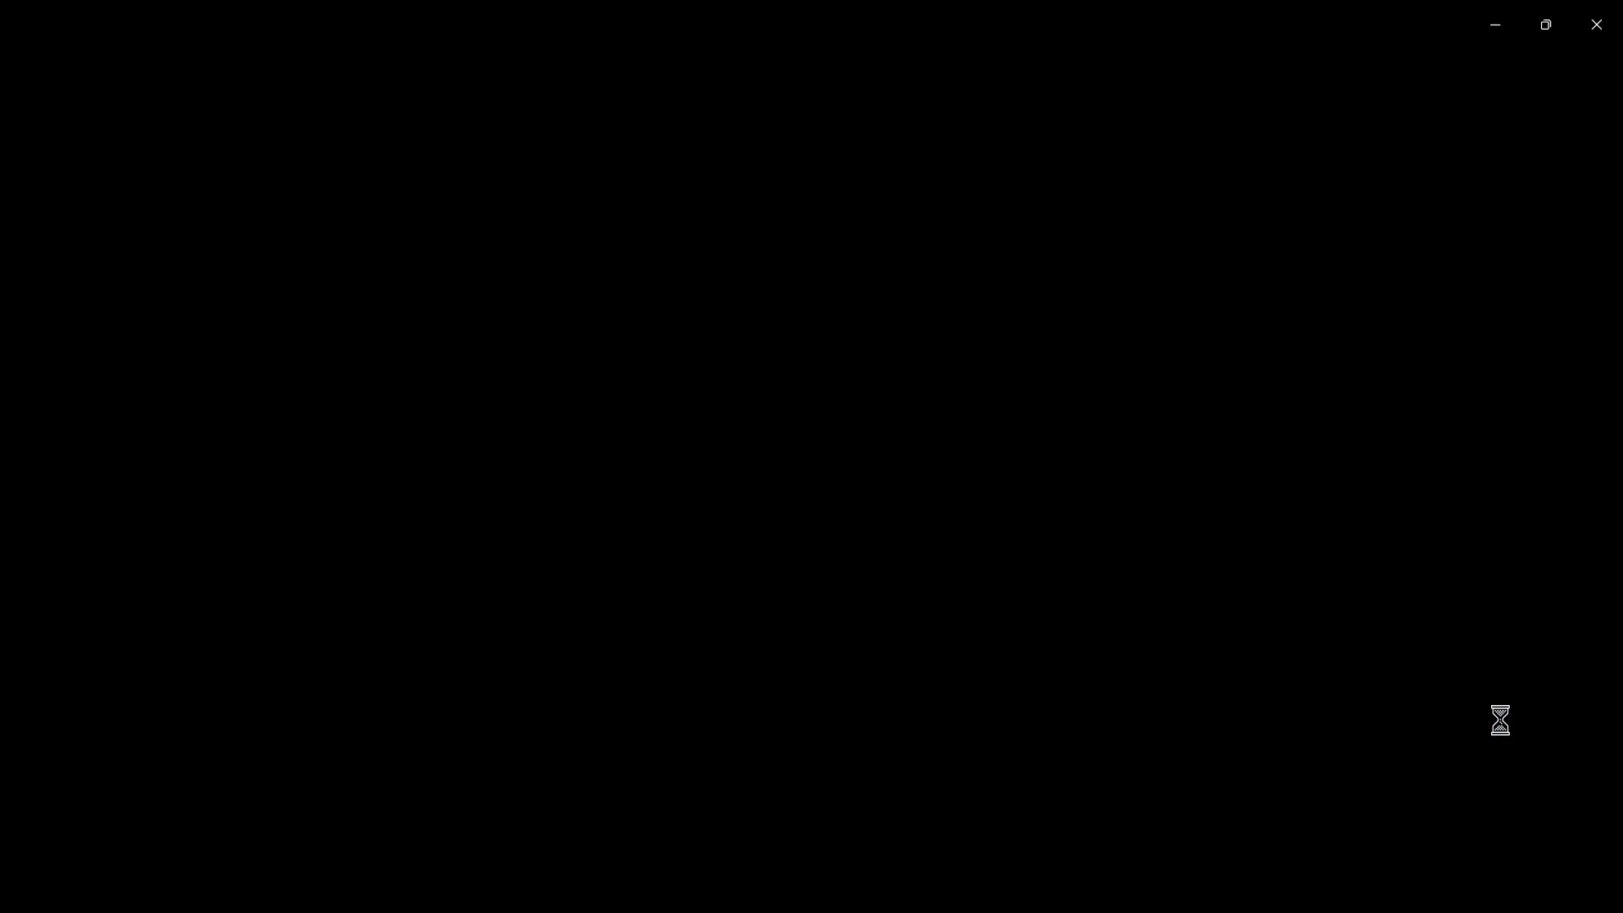
{"action": "left_click", "coordinate": [1597, 19]}
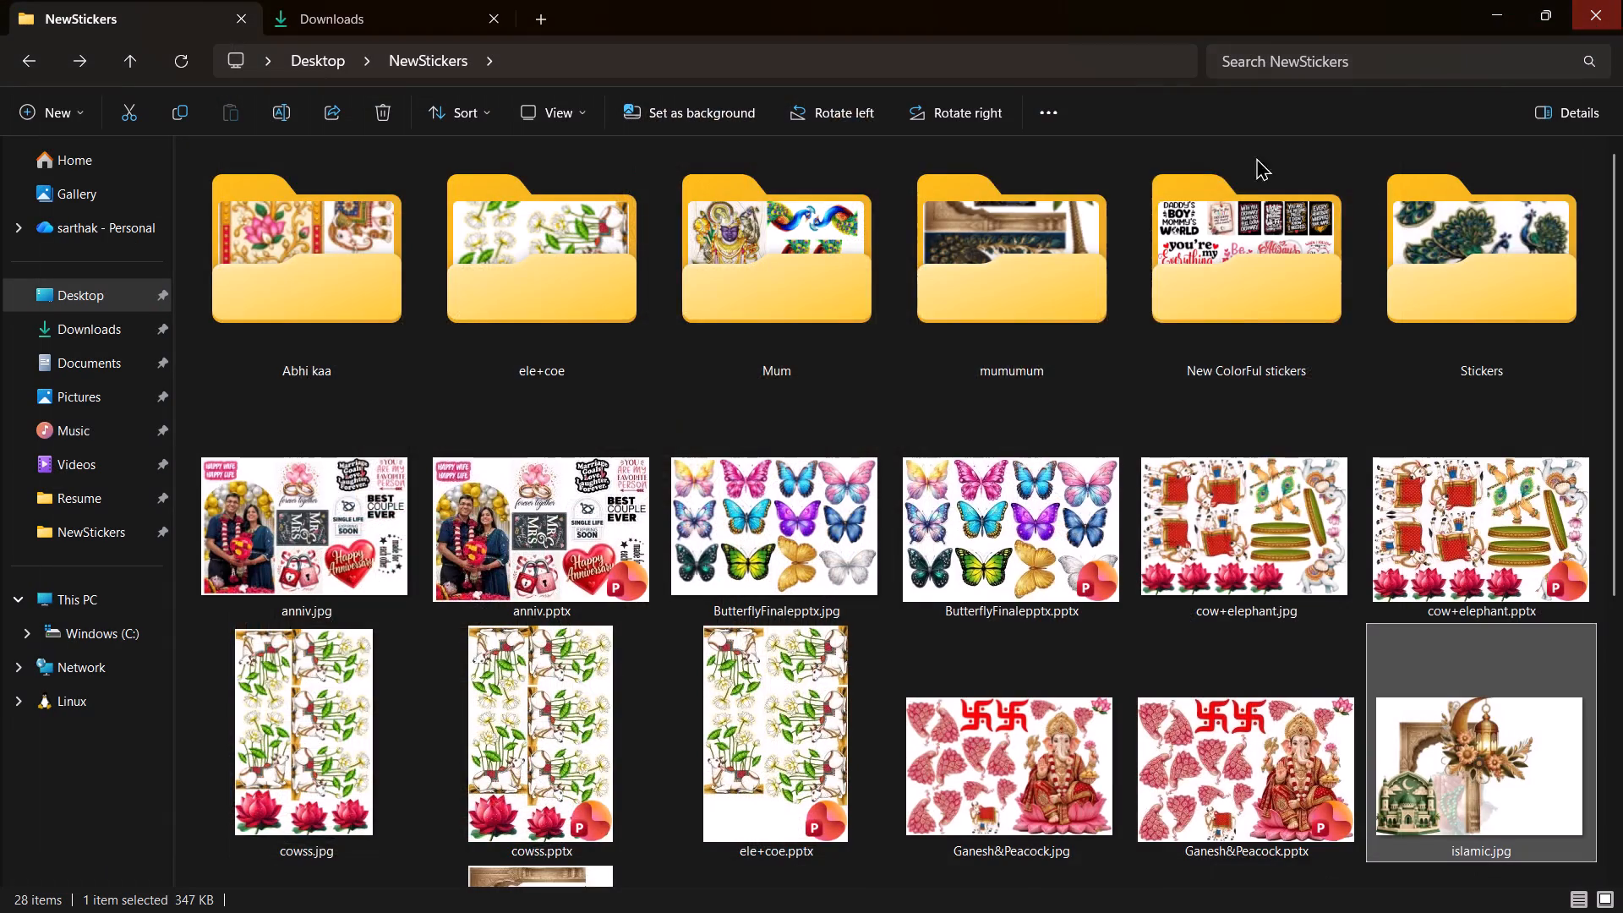
Open mummum , mus.pptx from the NewStickers folder and go to its second slide.
{"action": "scroll", "coordinate": [766, 451], "scroll_direction": "down", "scroll_amount": 1}
{"action": "double_click", "coordinate": [309, 559]}
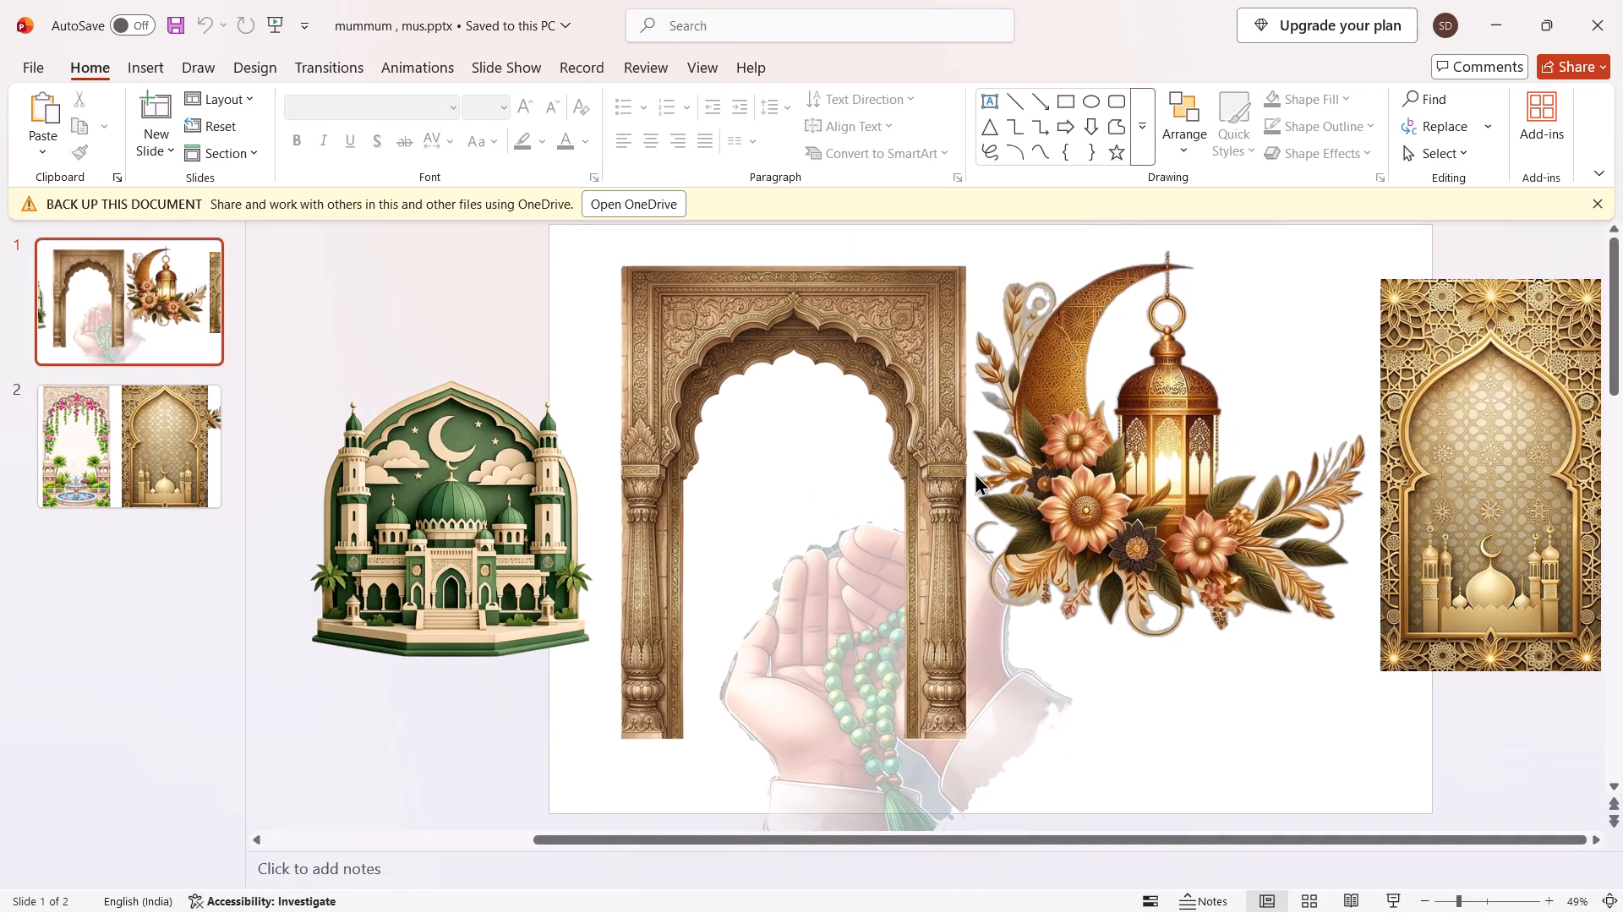
{"action": "left_click", "coordinate": [125, 413]}
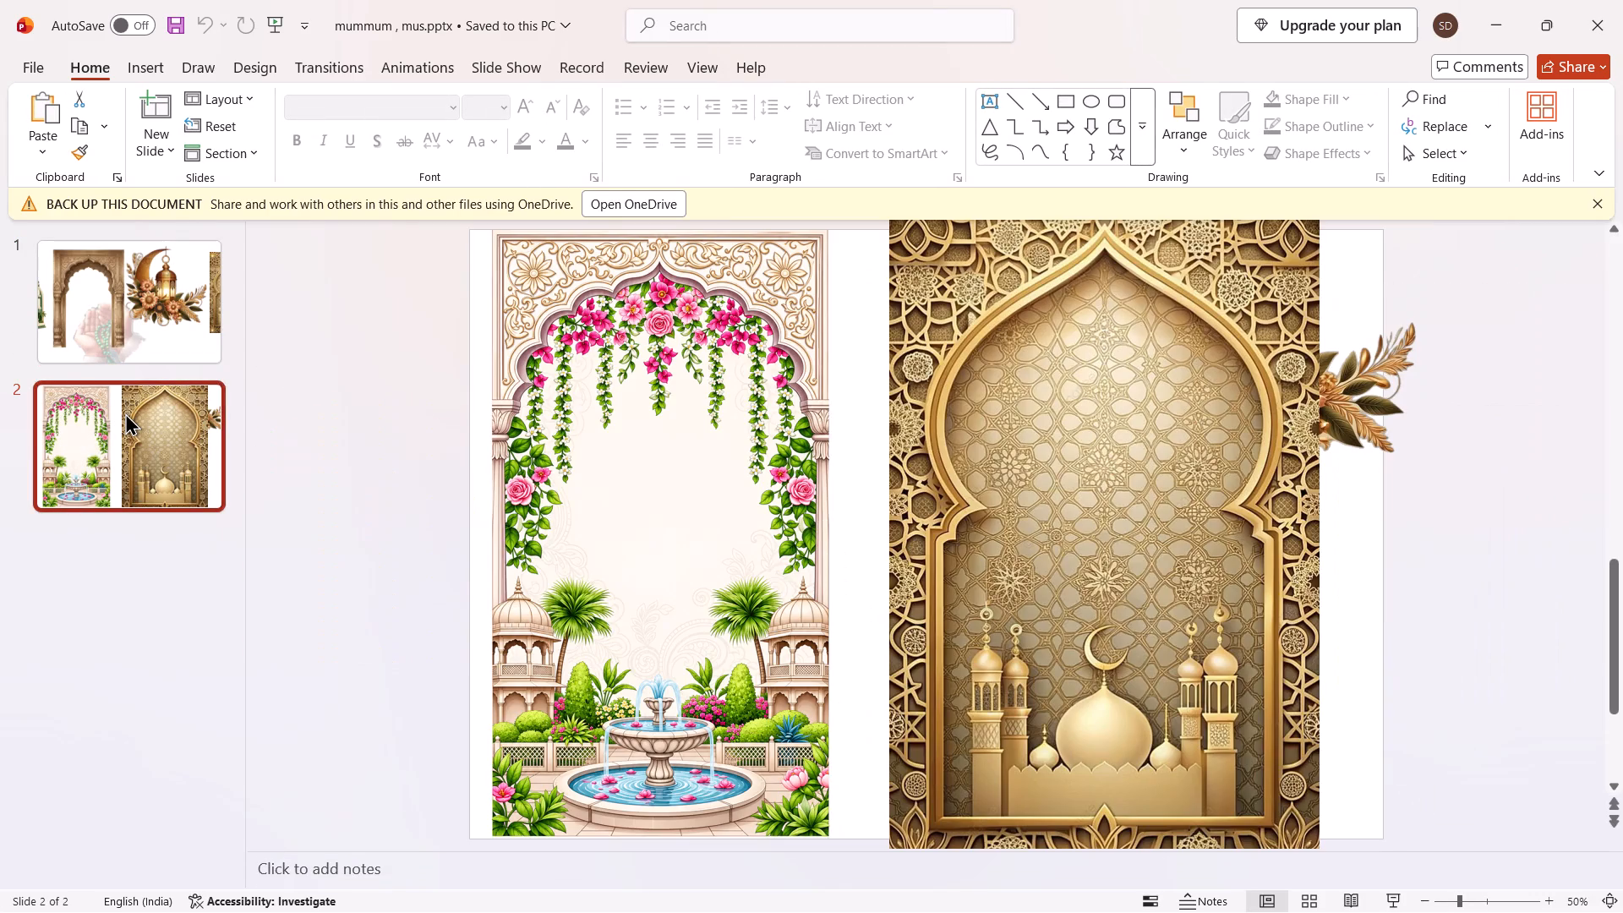